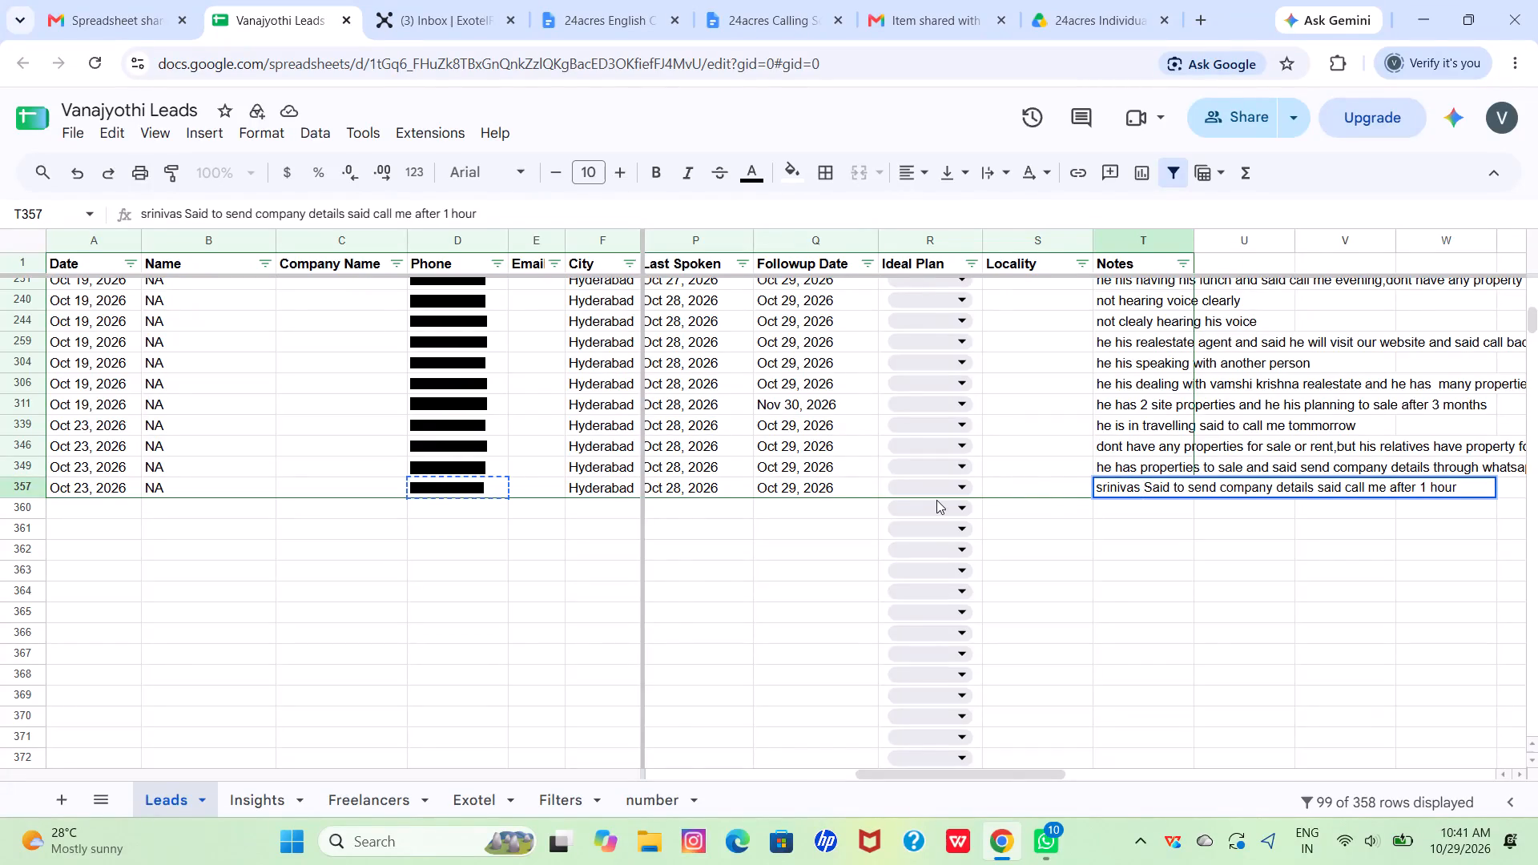
Set the Last Spoken date of the lead in row 357 to Oct 29, 2026.
scroll(936, 500, "right", 3)
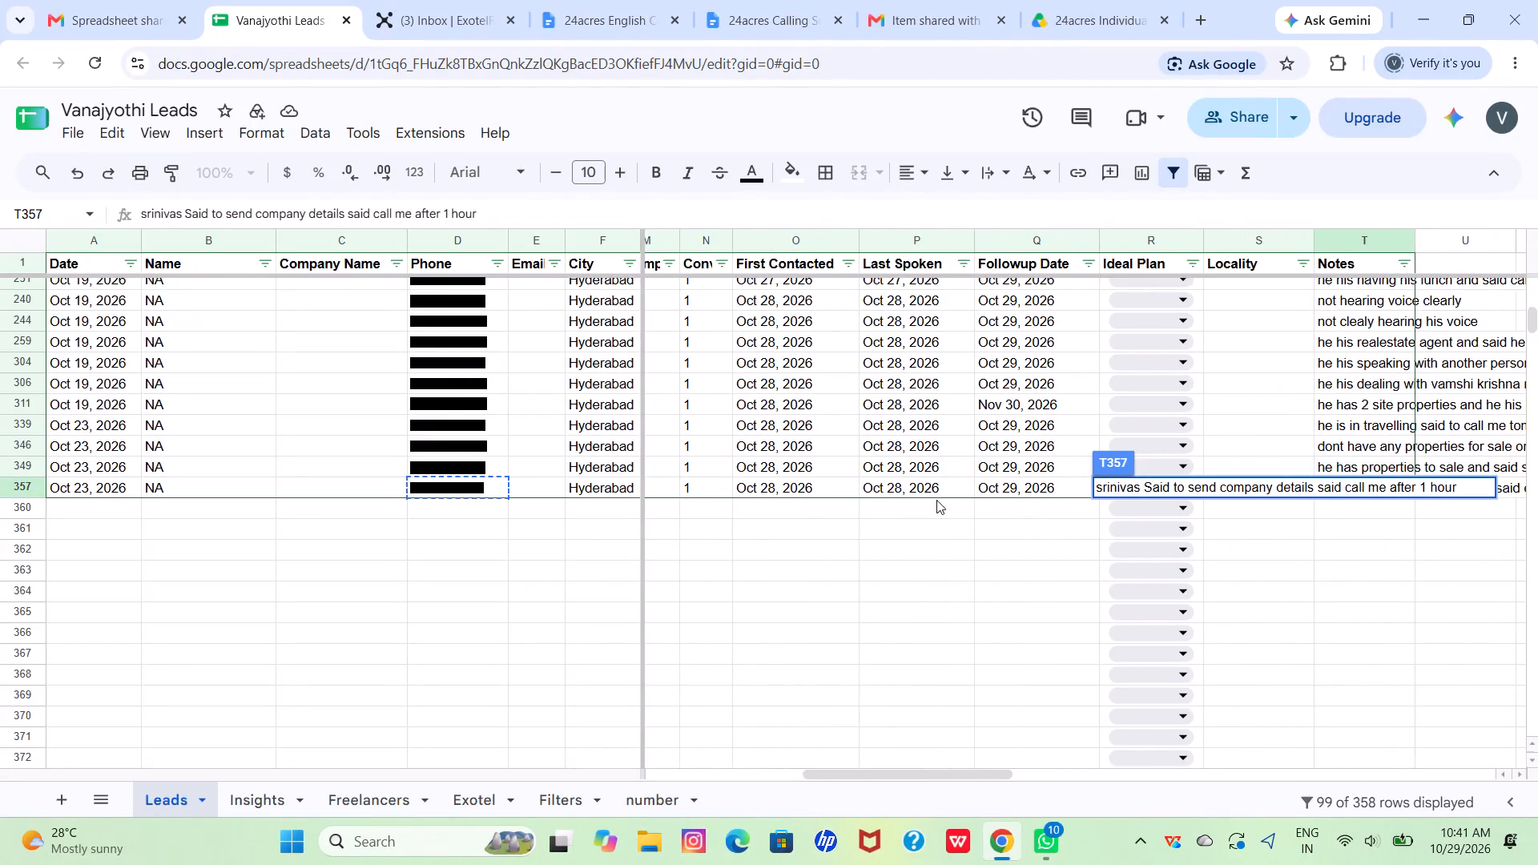
key("Return")
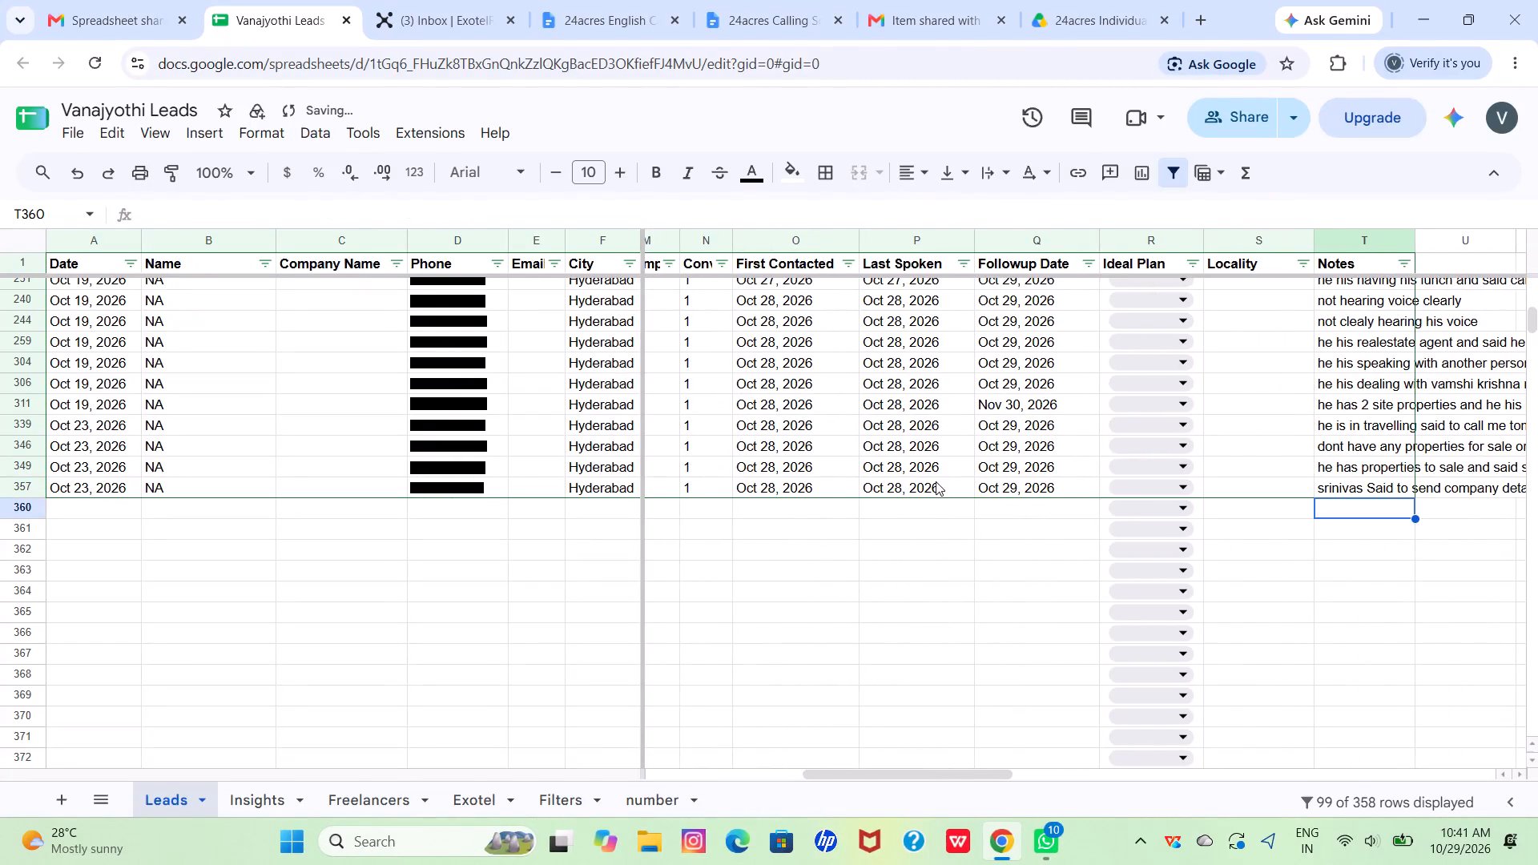
left_click(932, 481)
double_click(932, 481)
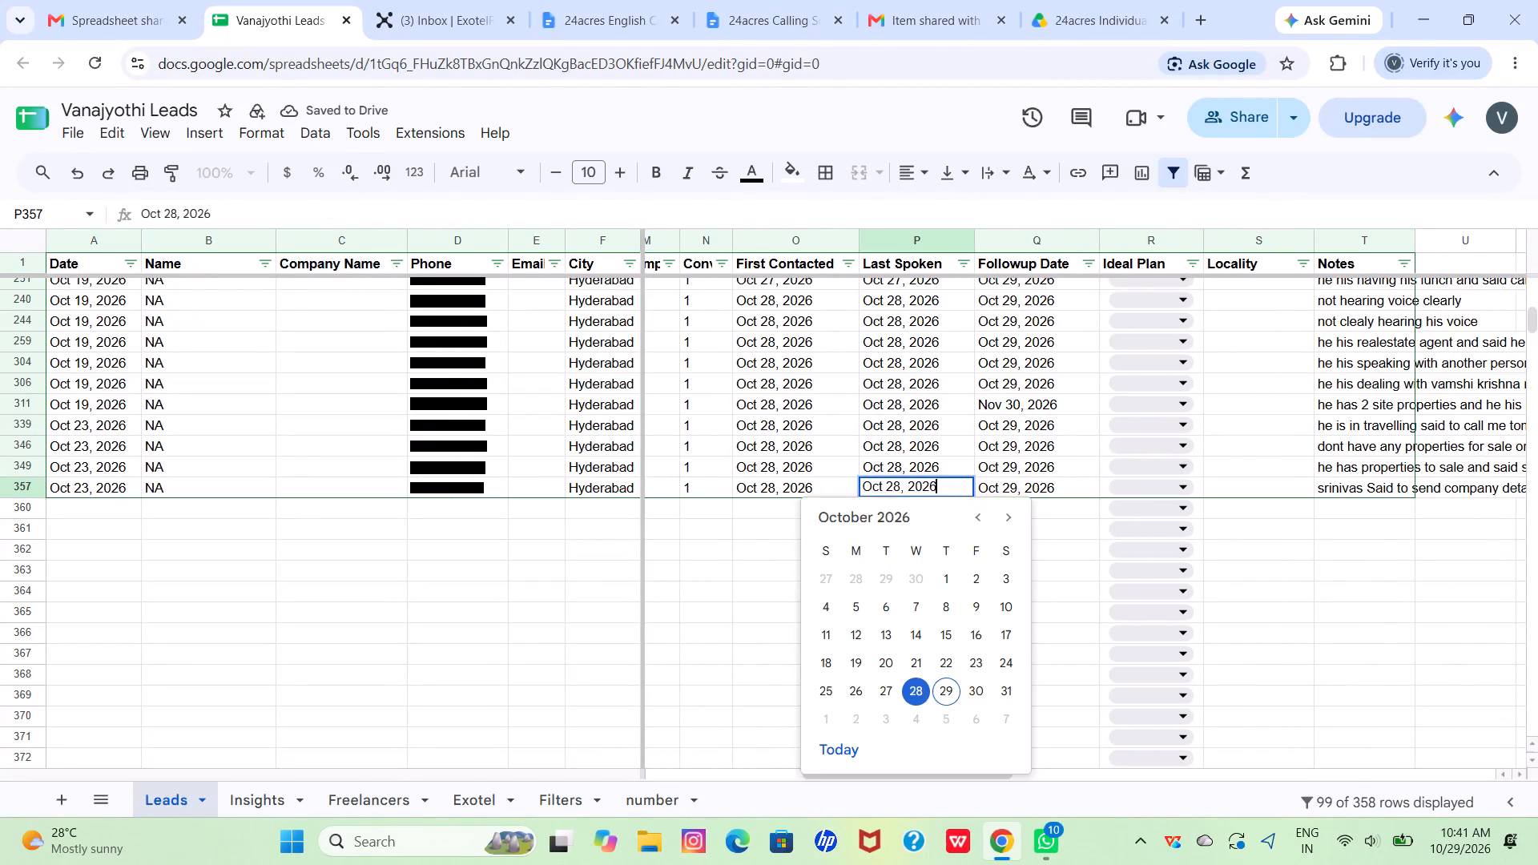
left_click(950, 695)
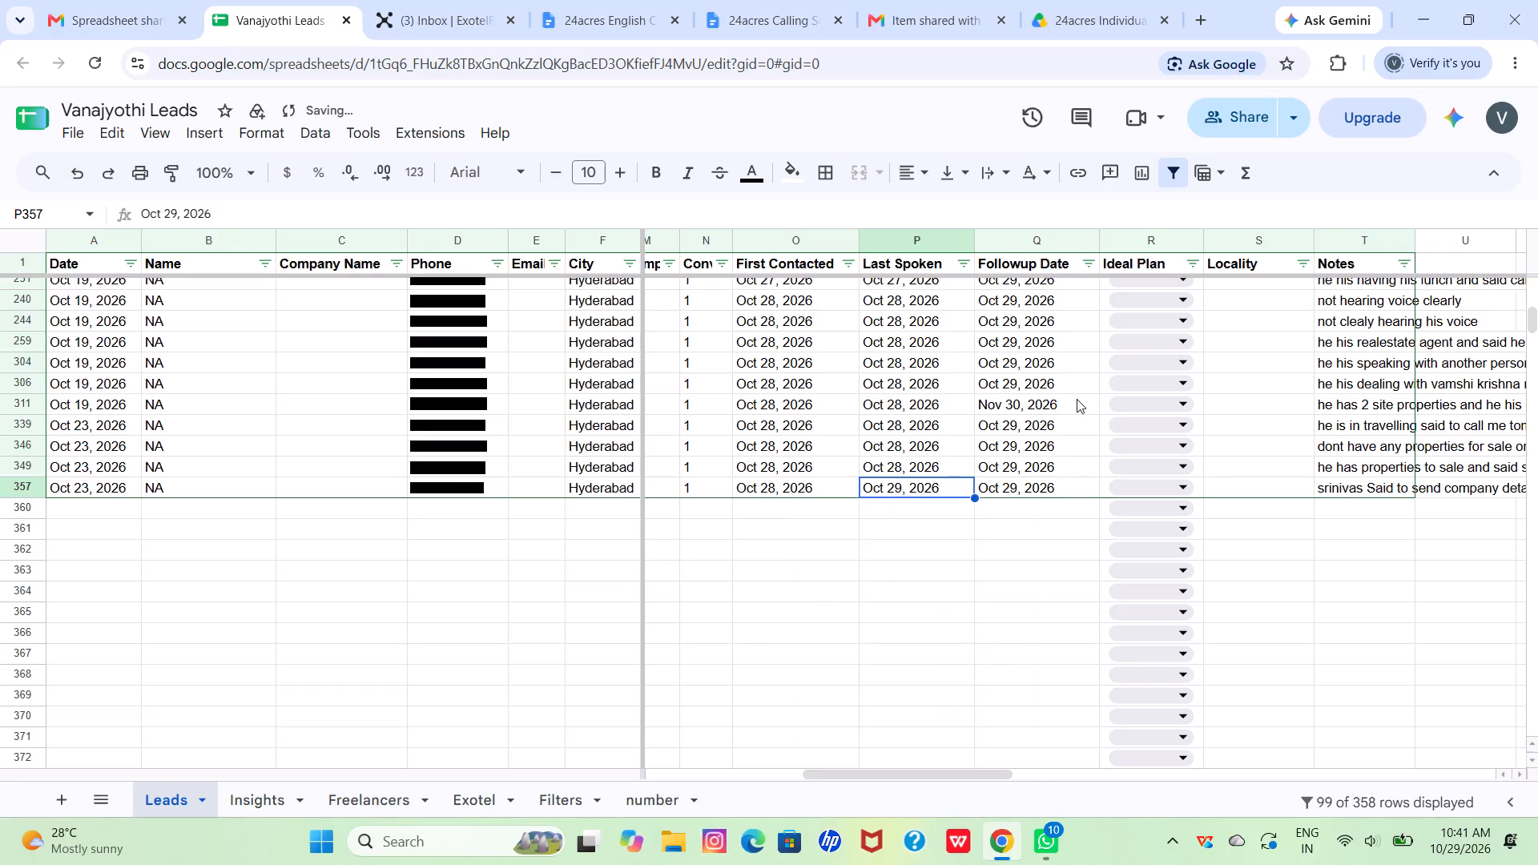
Set both the attempts count and the adjacent Conv count of the row 357 lead to 2.
scroll(915, 535, "right", 3)
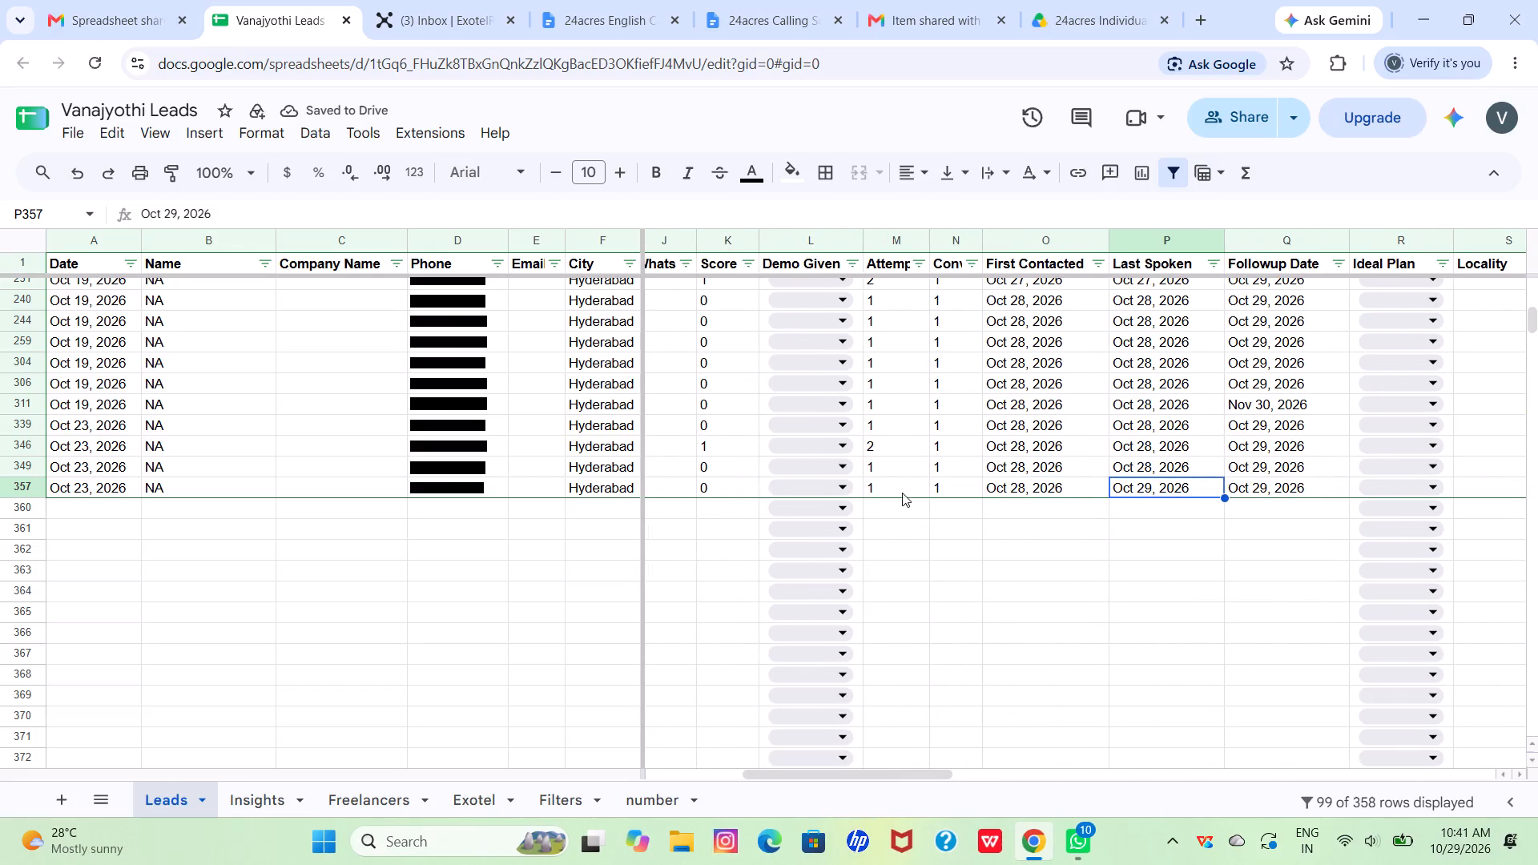
double_click(889, 483)
key("2")
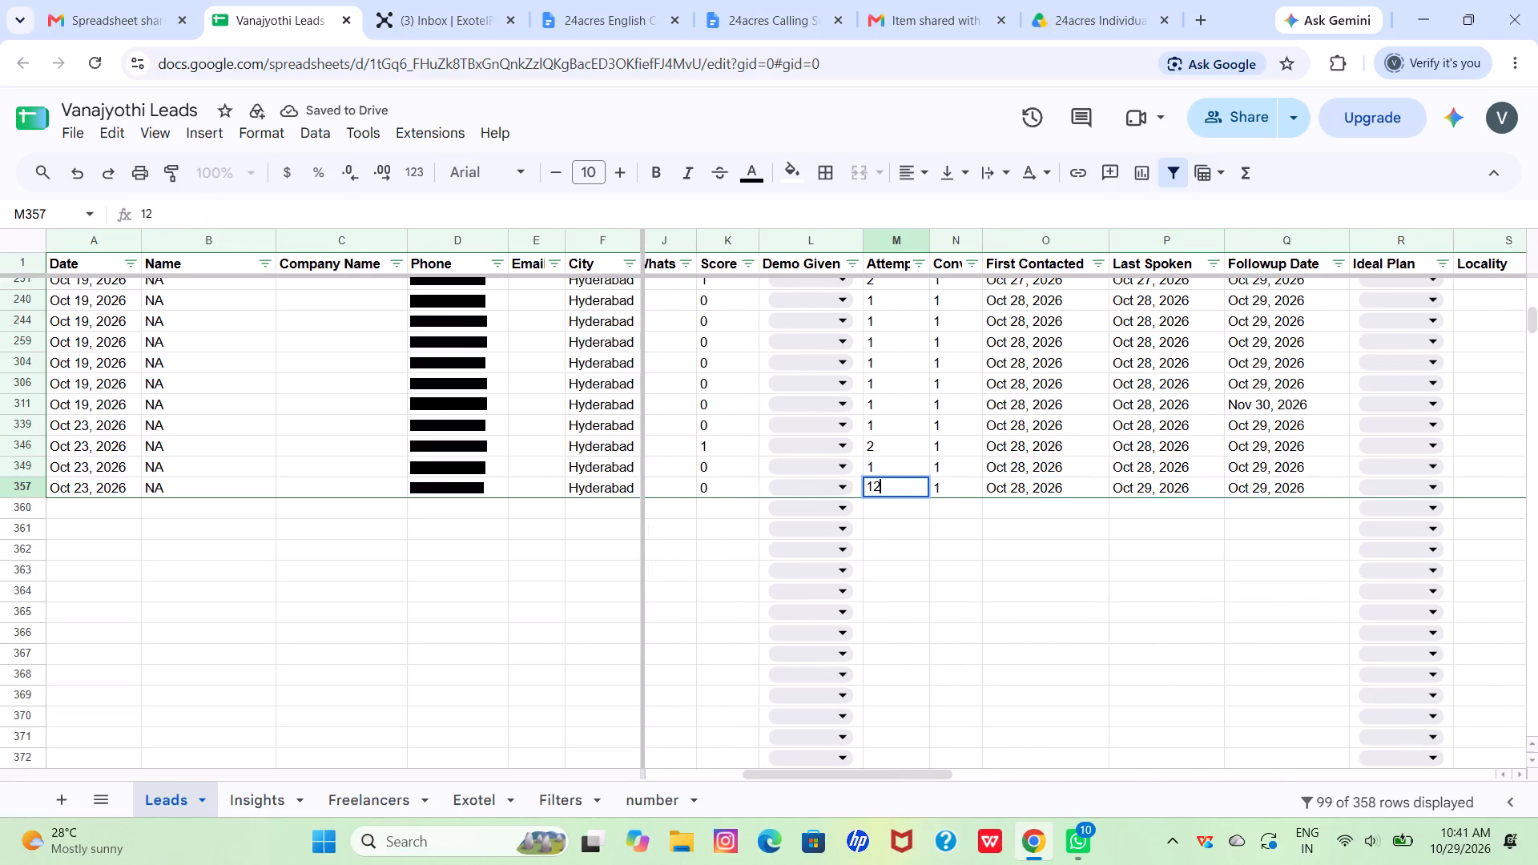
key("BackSpace")
key("BackSpace")
key("2")
left_click(934, 492)
key("2")
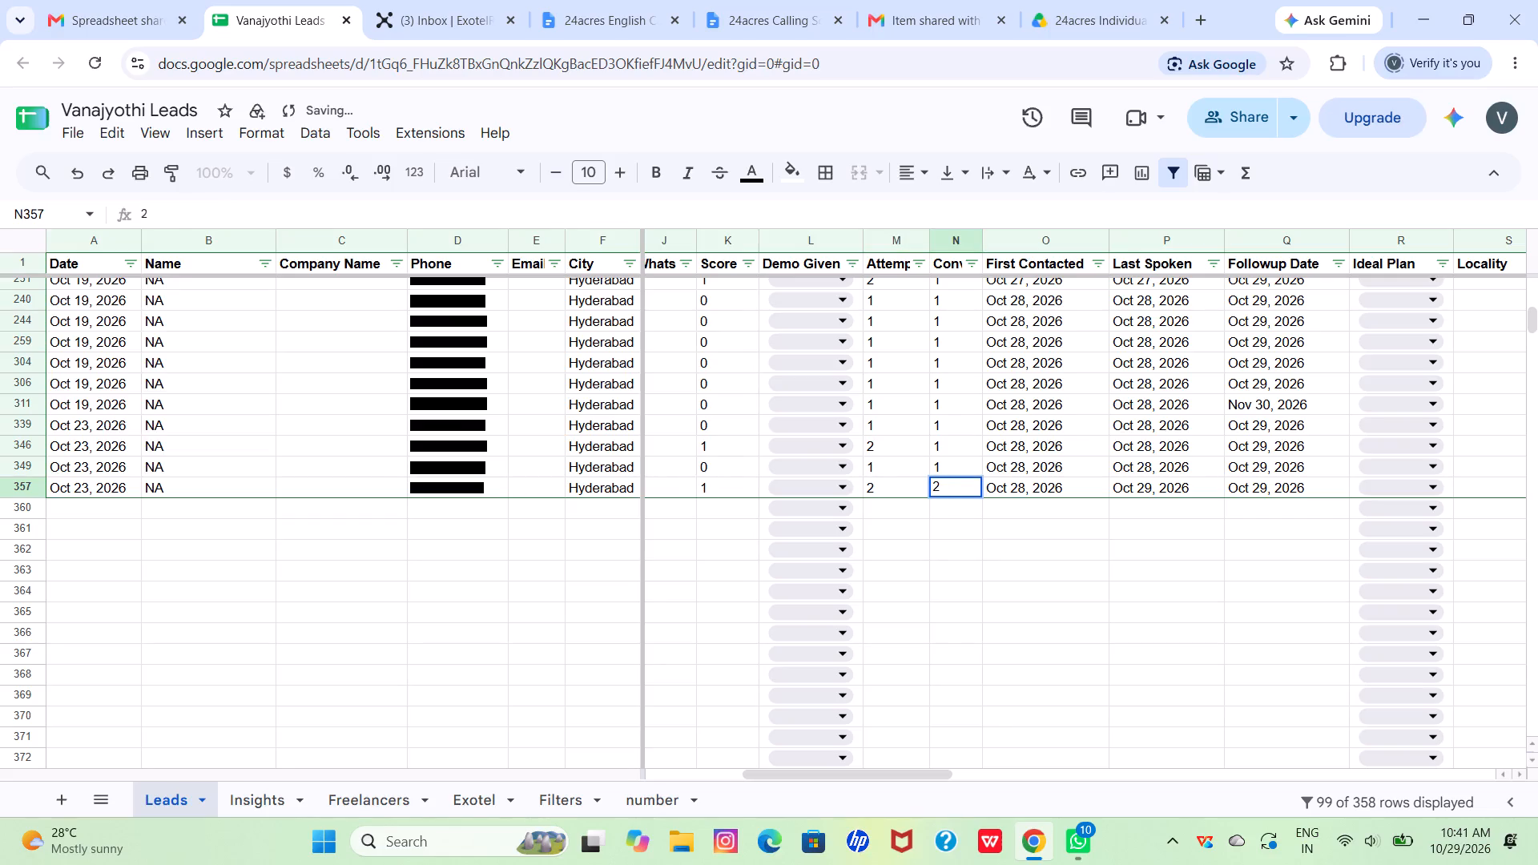
left_click(1002, 495)
Append ",call me afternoon" to the end of the existing note for the lead in row 357.
scroll(1002, 495, "left", 5)
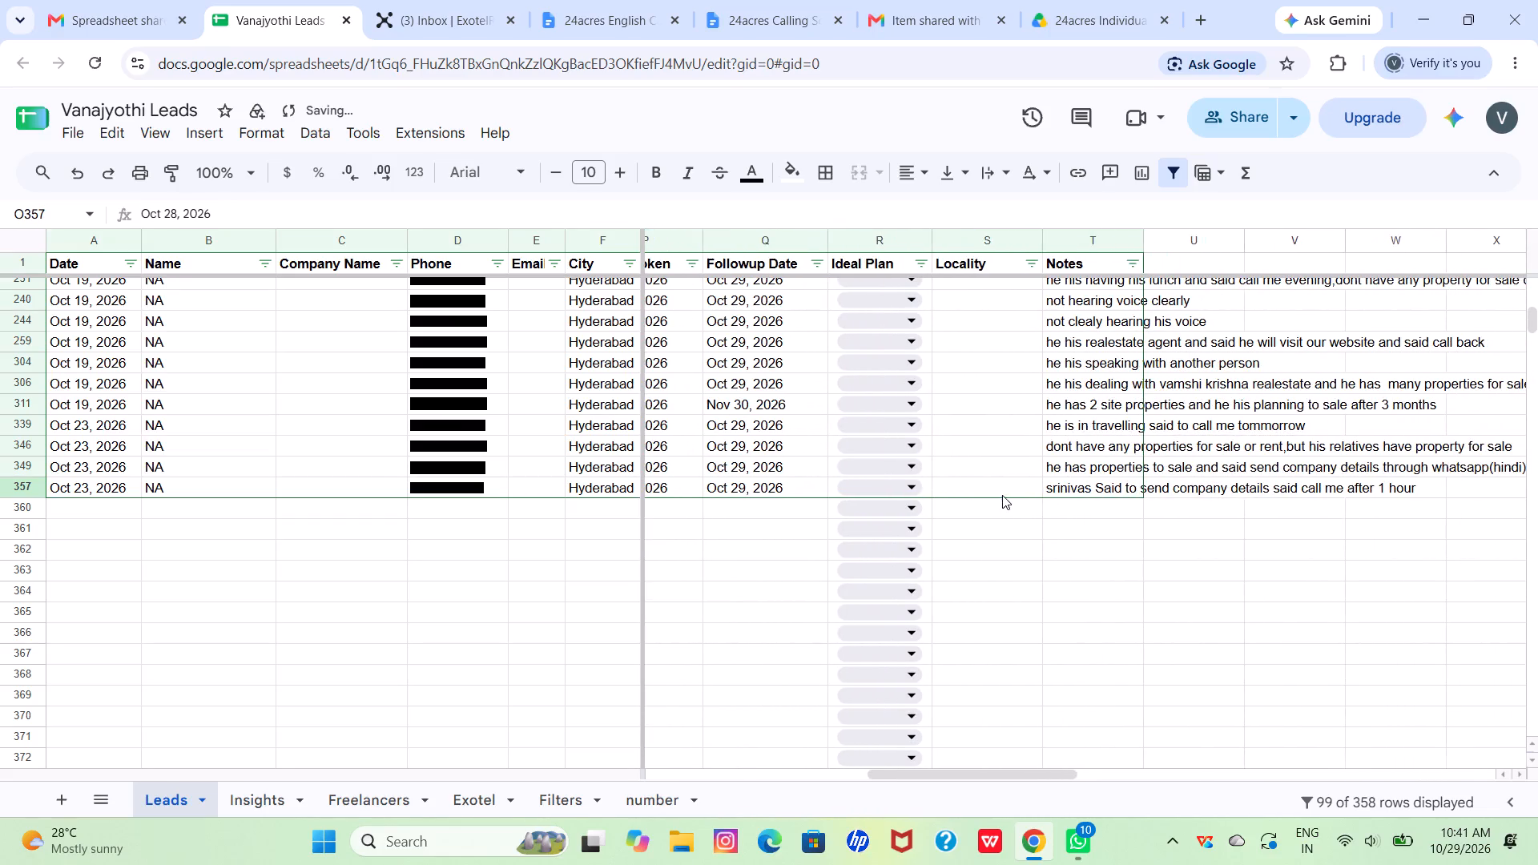
double_click(1050, 489)
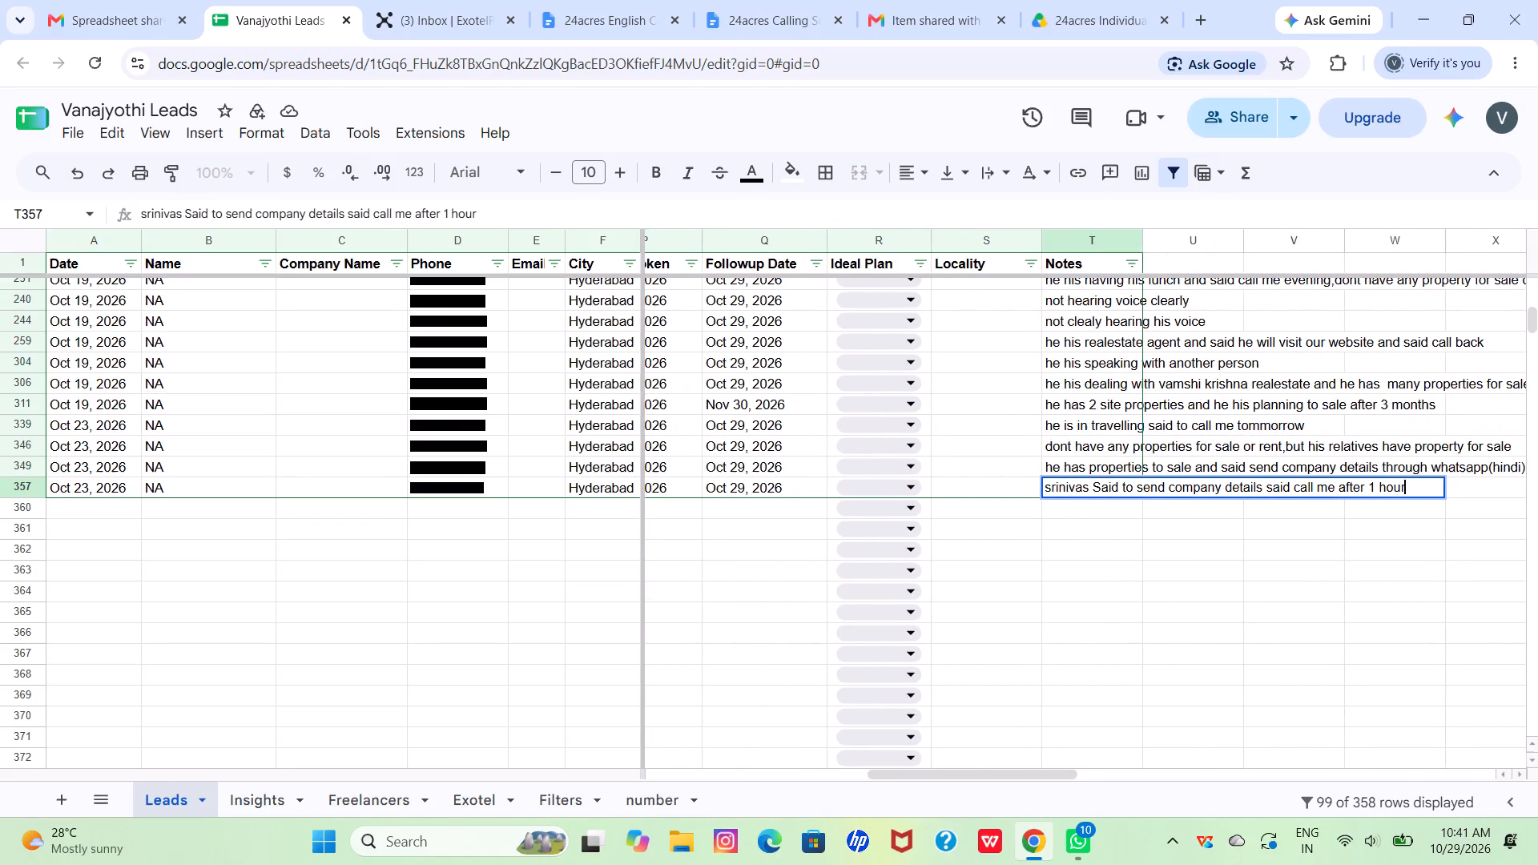
key("comma")
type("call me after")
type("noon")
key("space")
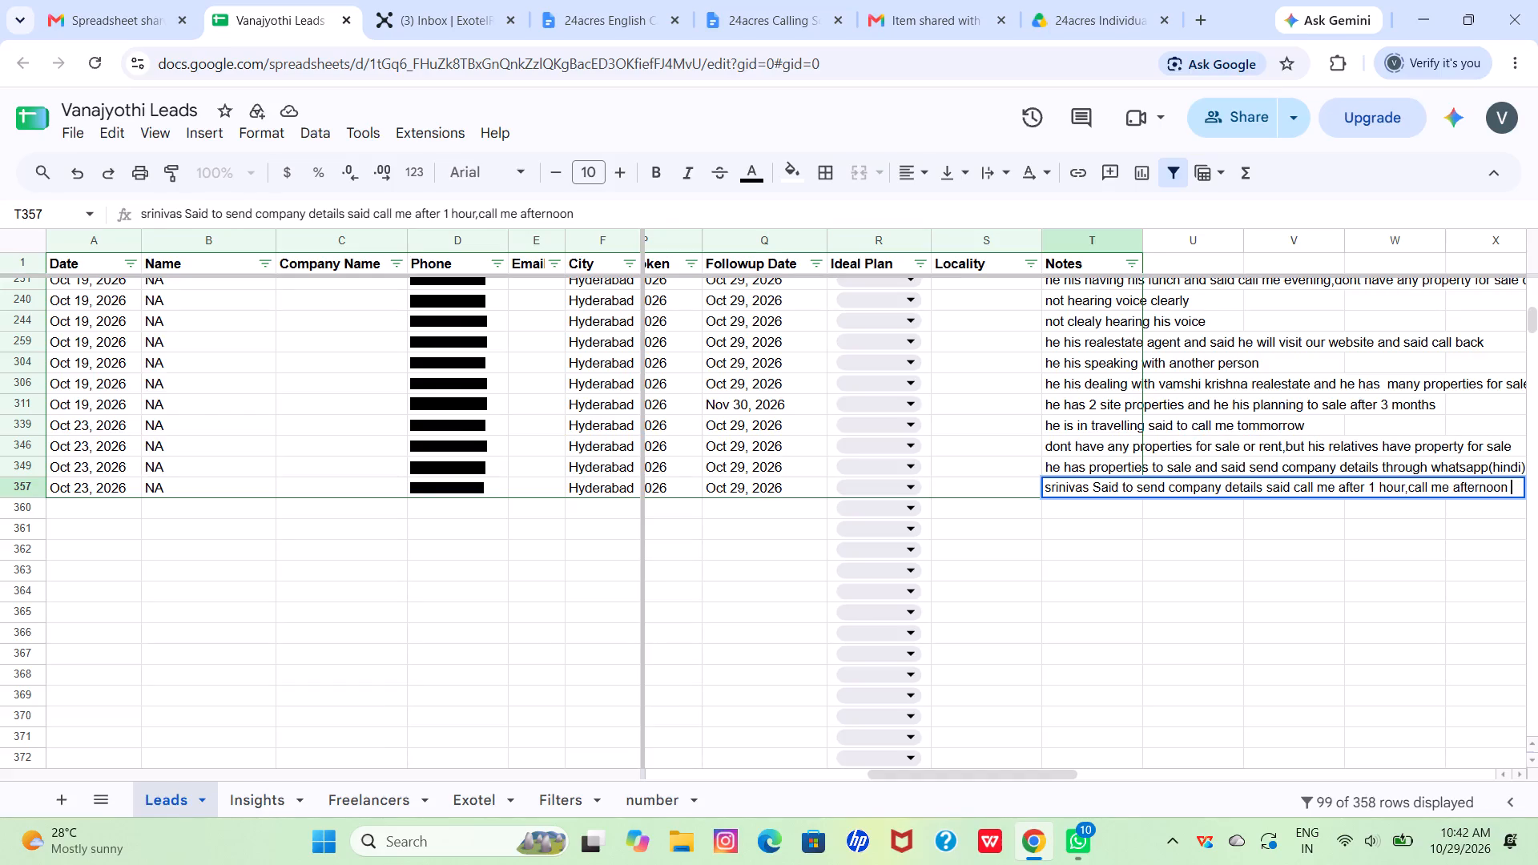
Finish the note for the lead in row 357 by adding "and i will attend demo" at its end.
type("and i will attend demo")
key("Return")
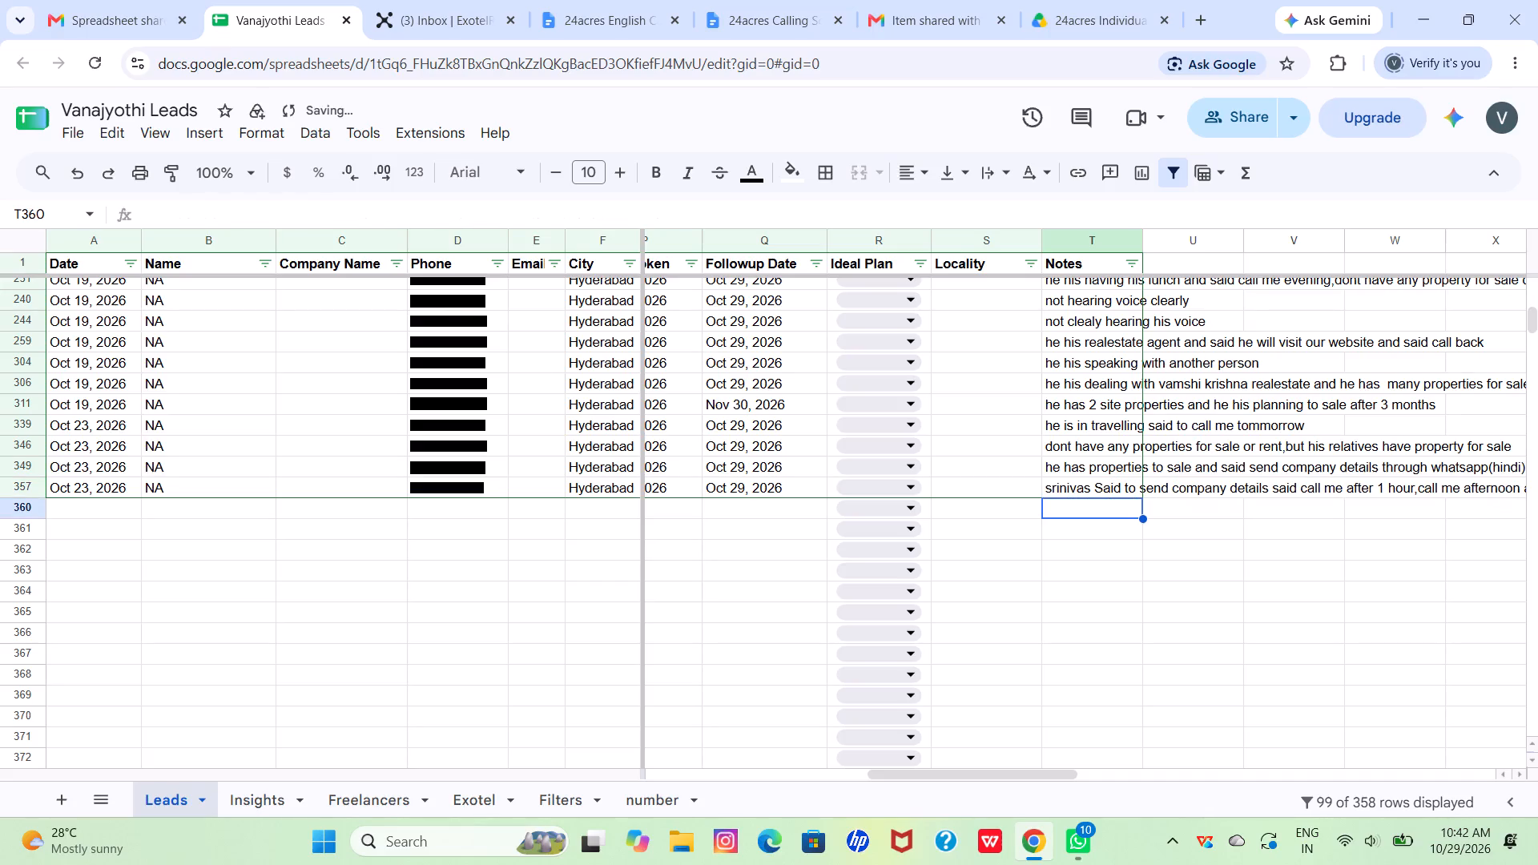
left_click(1090, 491)
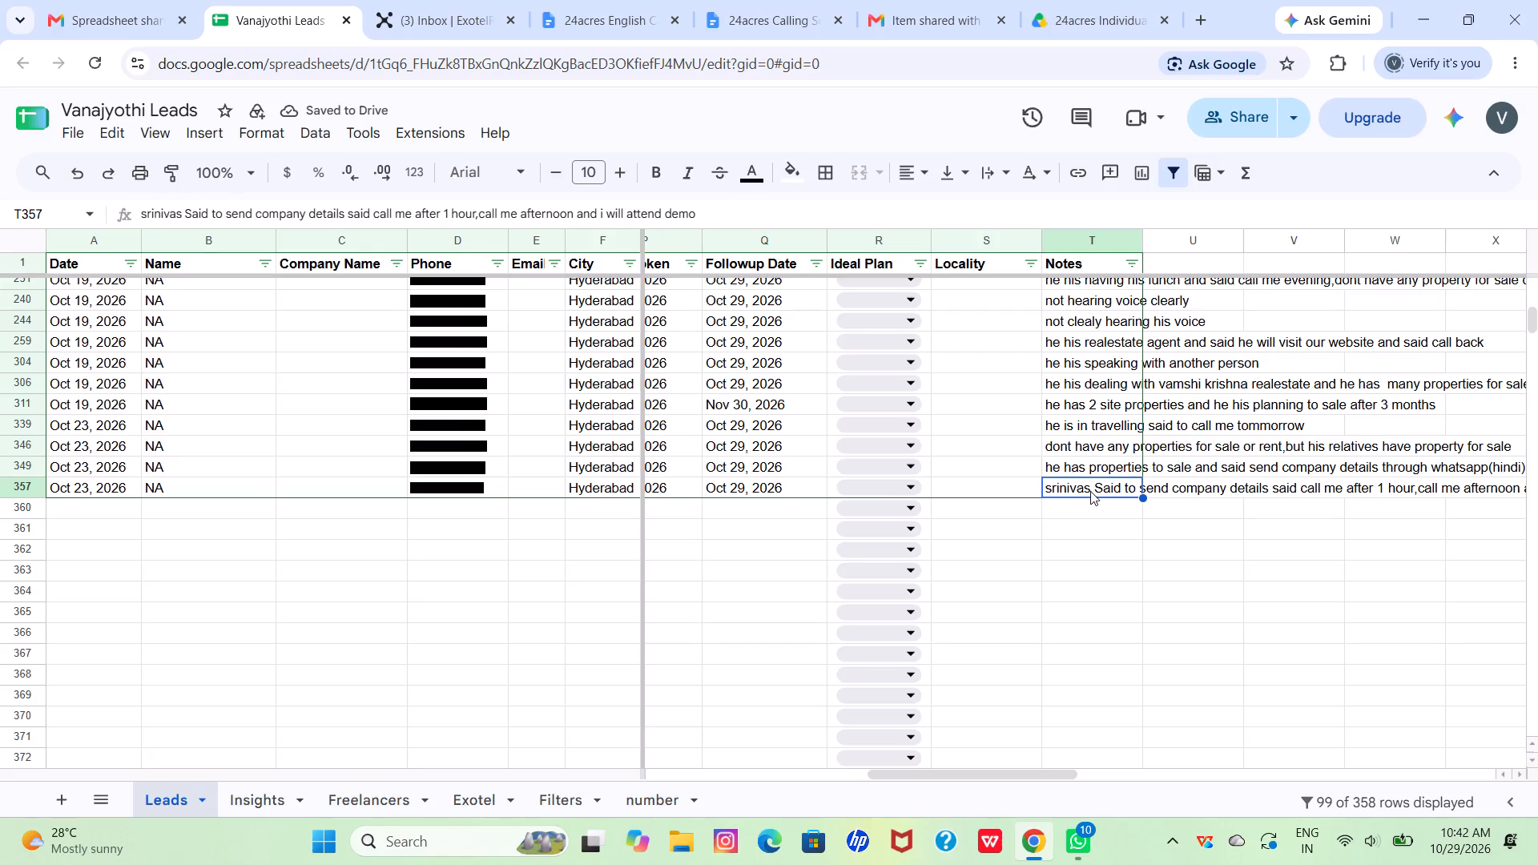
Review the 24acres English Calling Script for follow-up calls, from the opening through the section on closing every call.
left_click(609, 0)
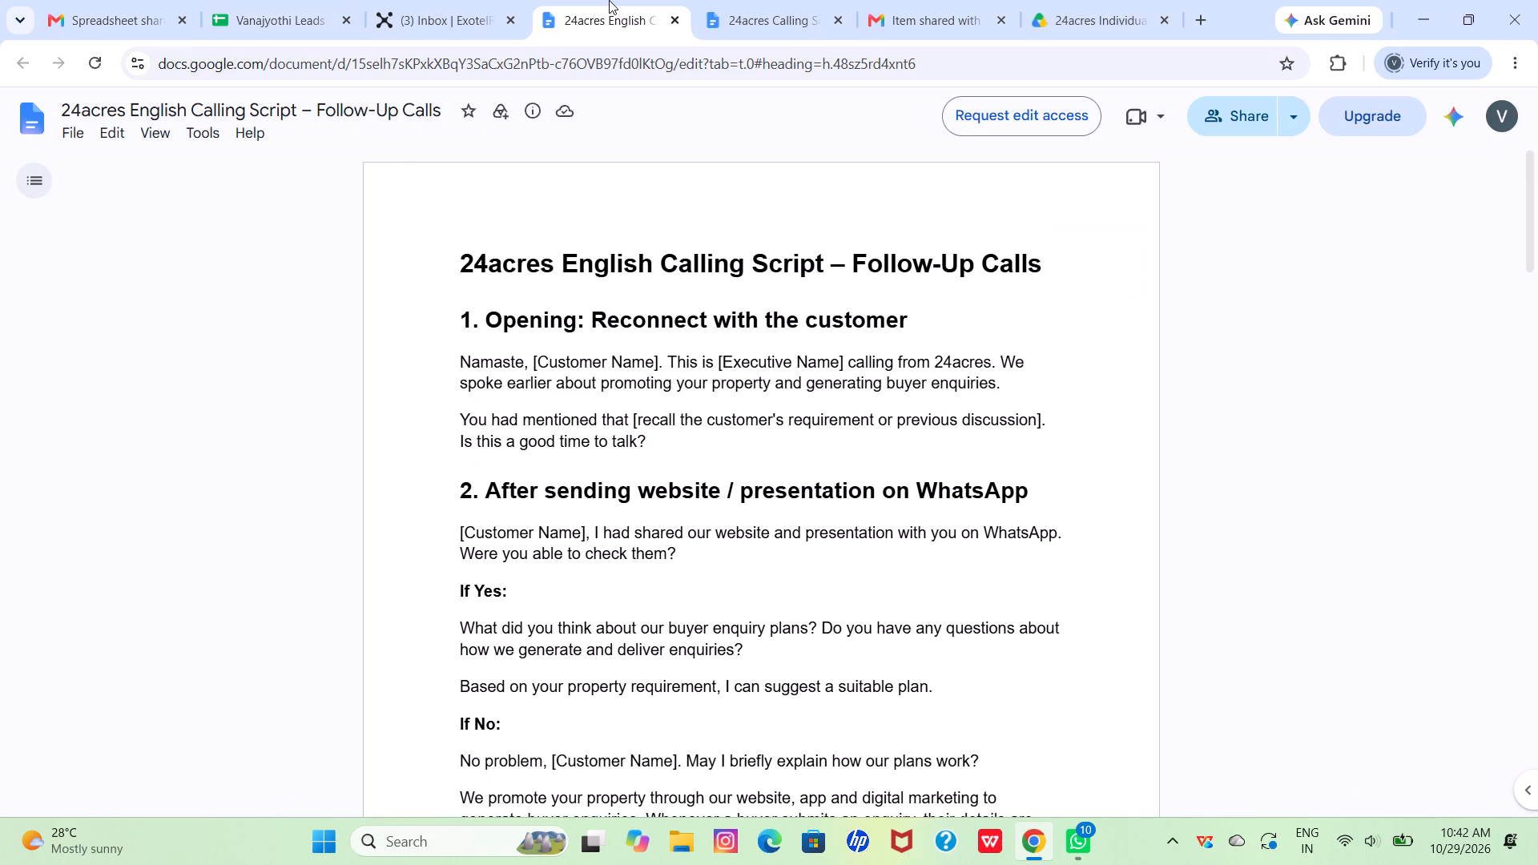
scroll(834, 479, "right", 2)
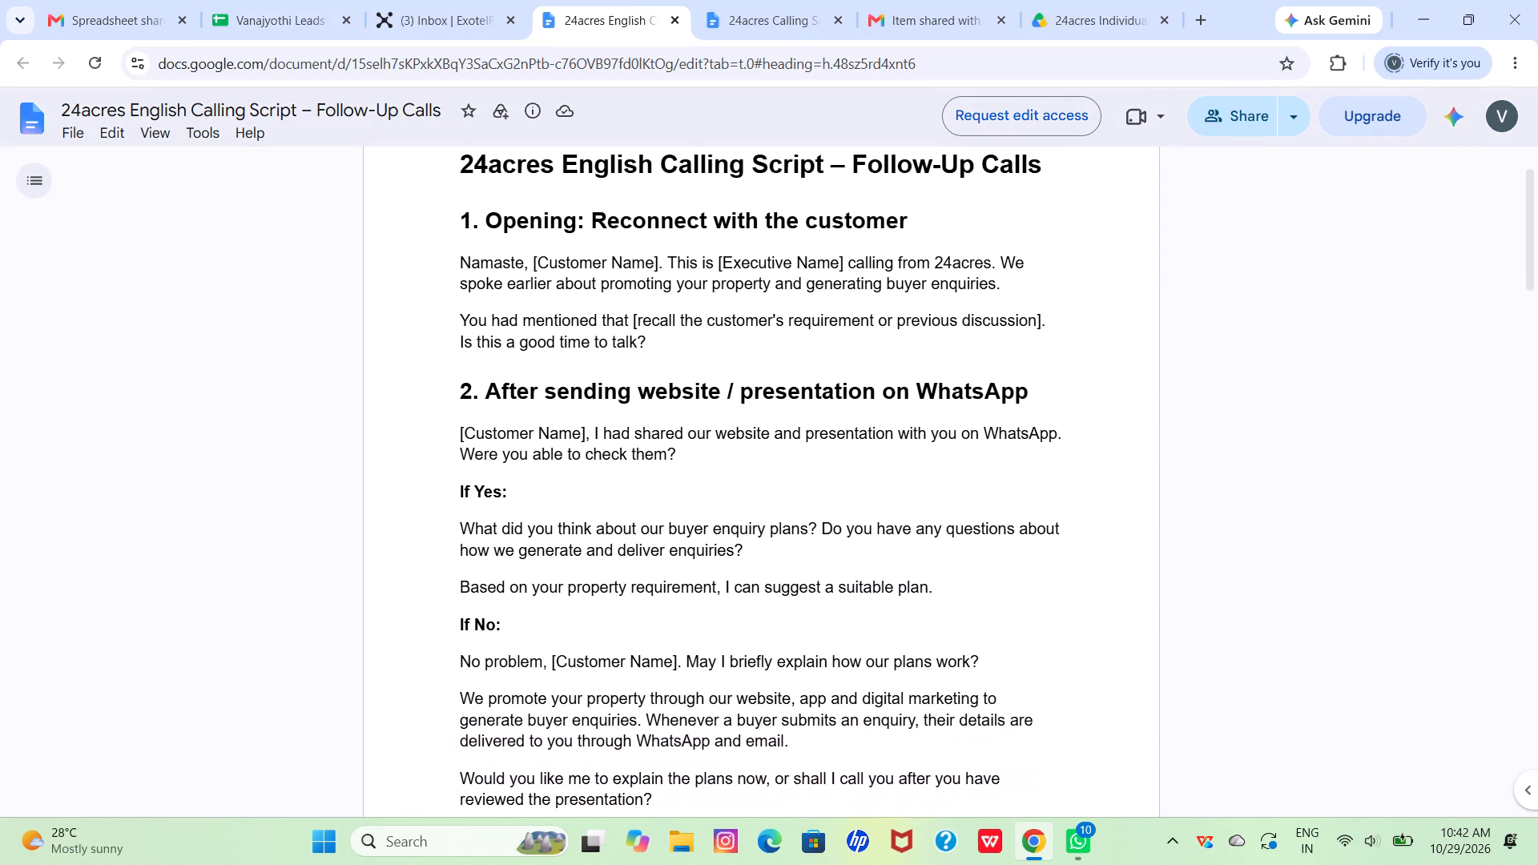
scroll(834, 479, "down", 16)
scroll(834, 479, "down", 6)
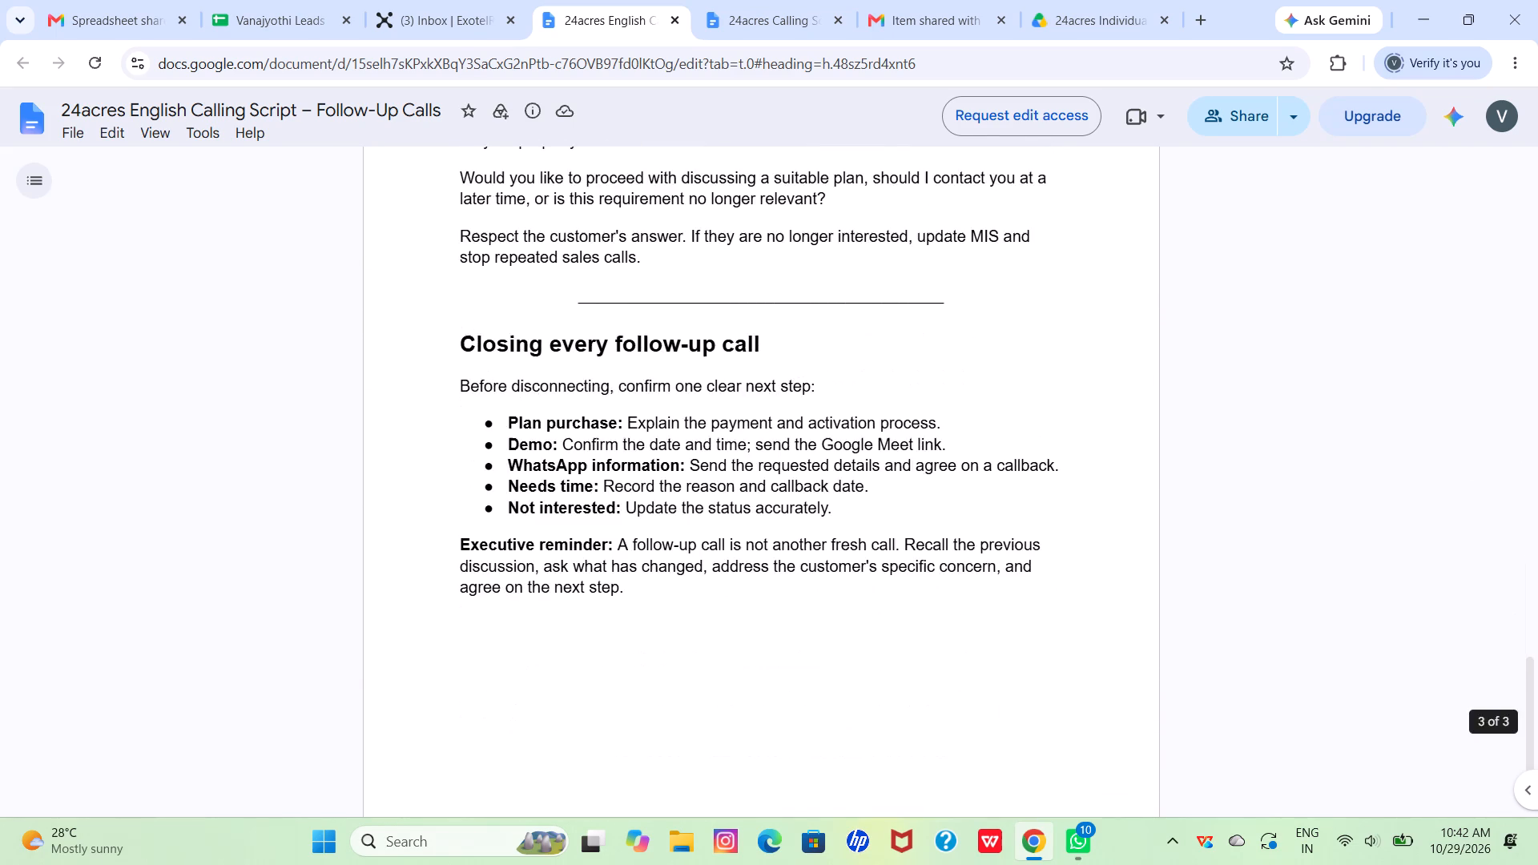
scroll(834, 479, "up", 20)
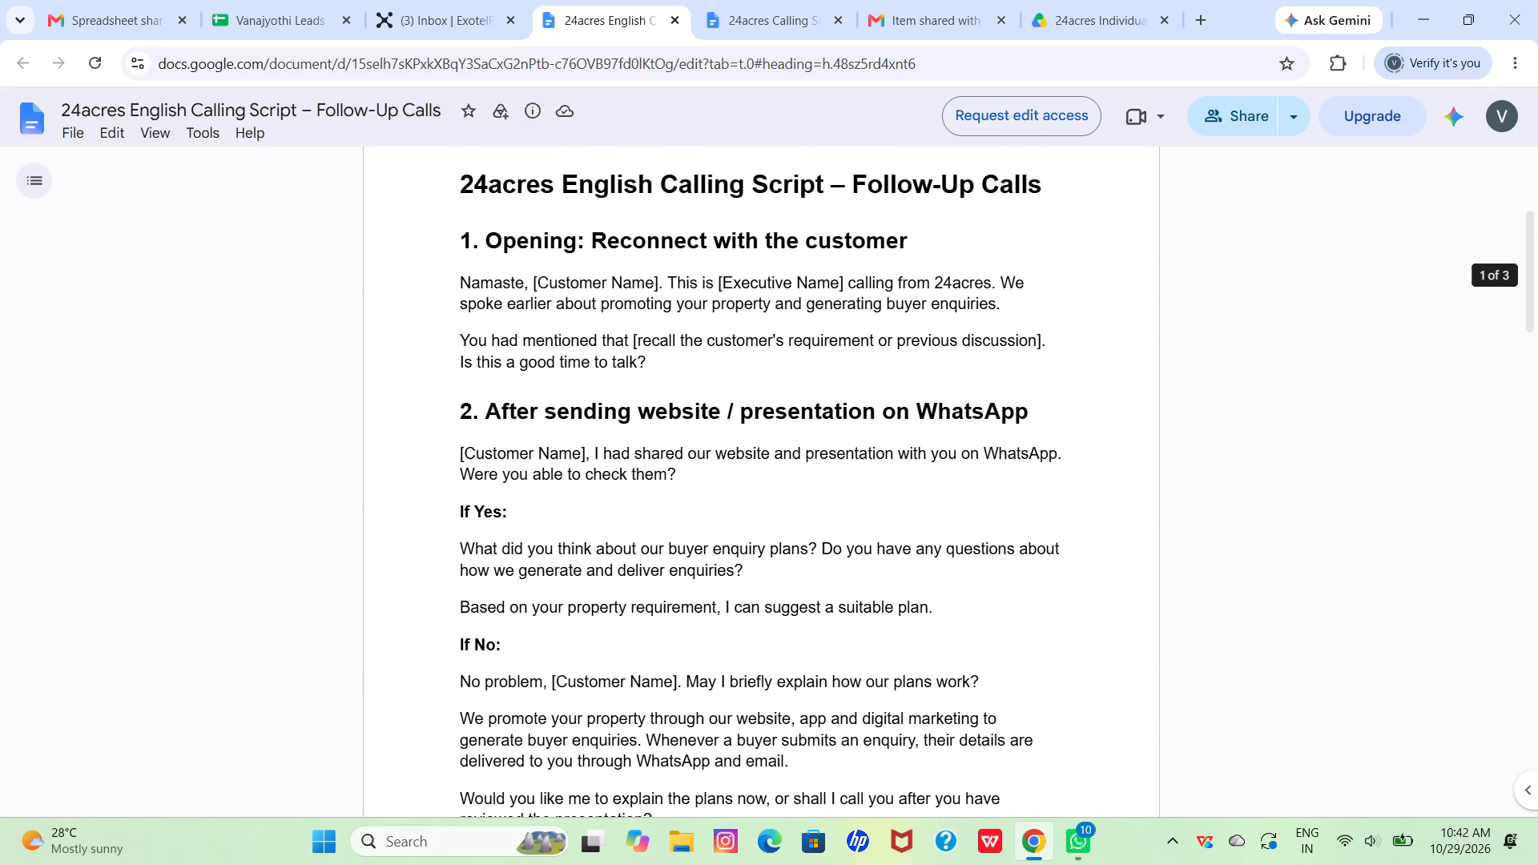
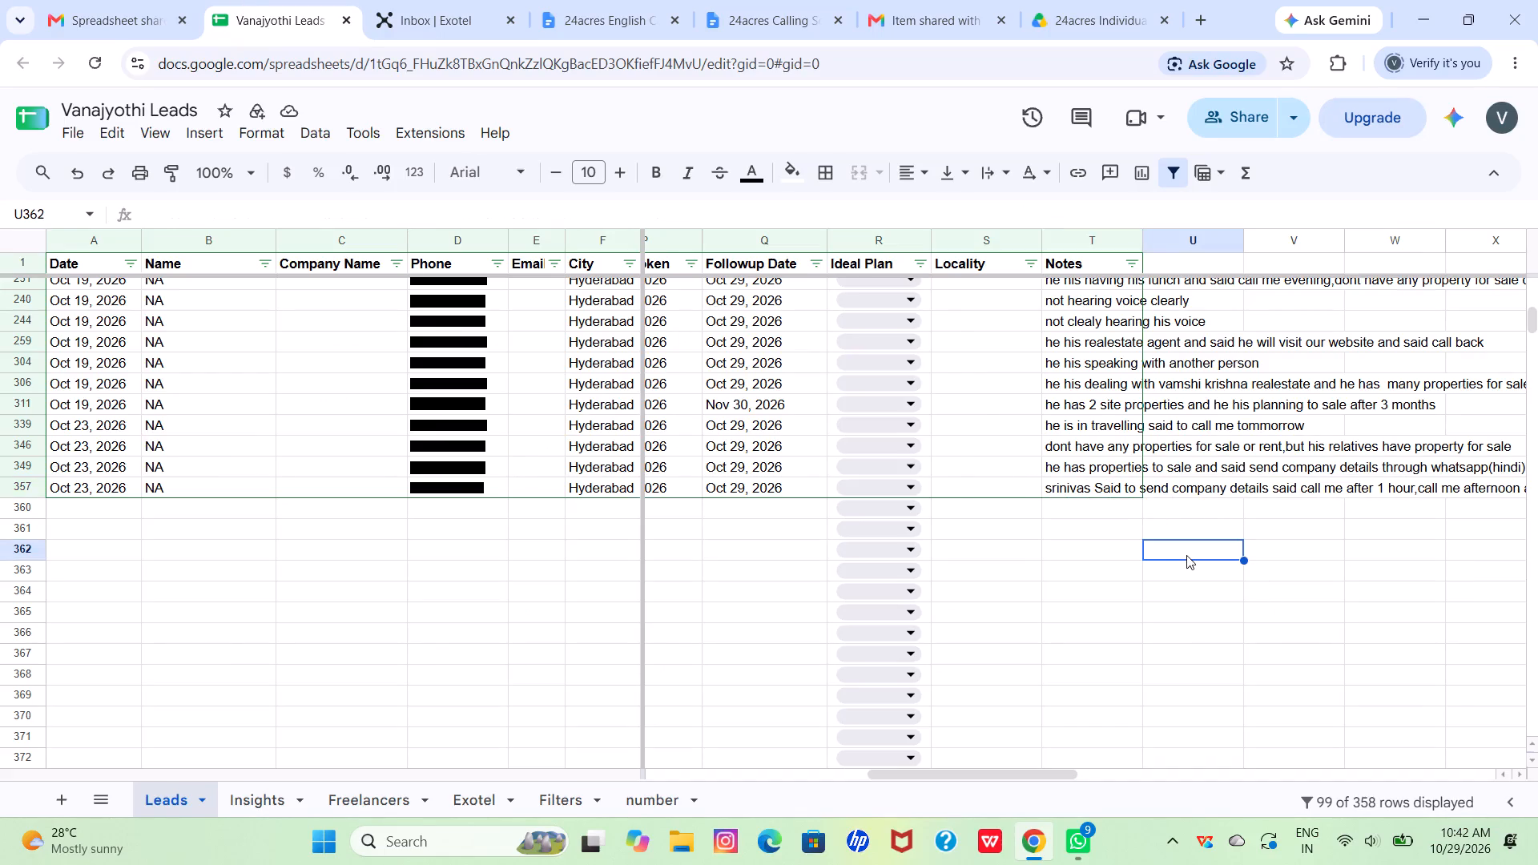
Open the Notes entry of the lead in row 357 for editing.
scroll(1186, 555, "left", 3)
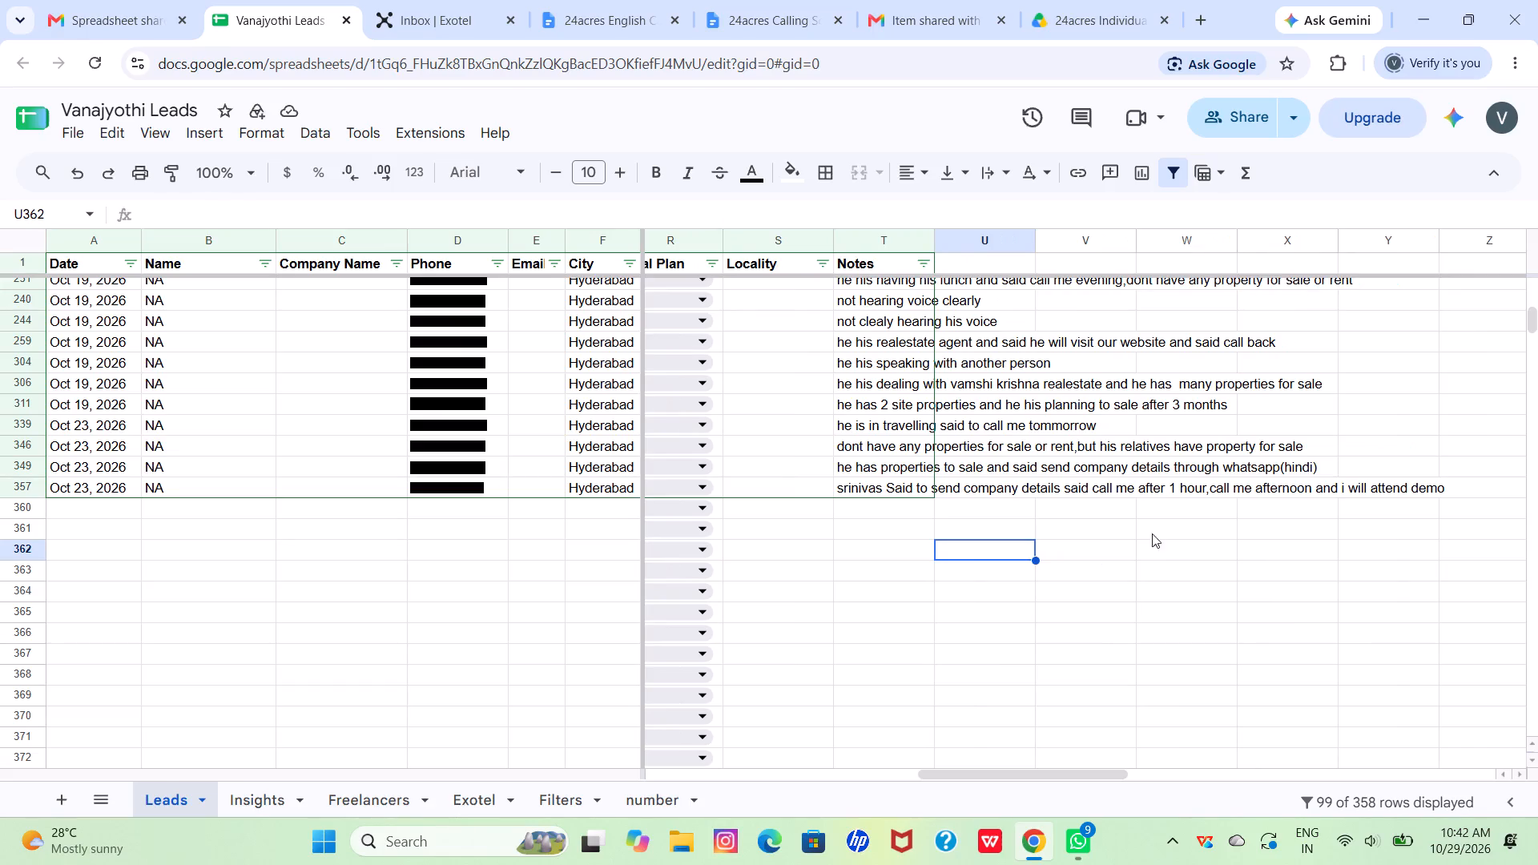
double_click(848, 489)
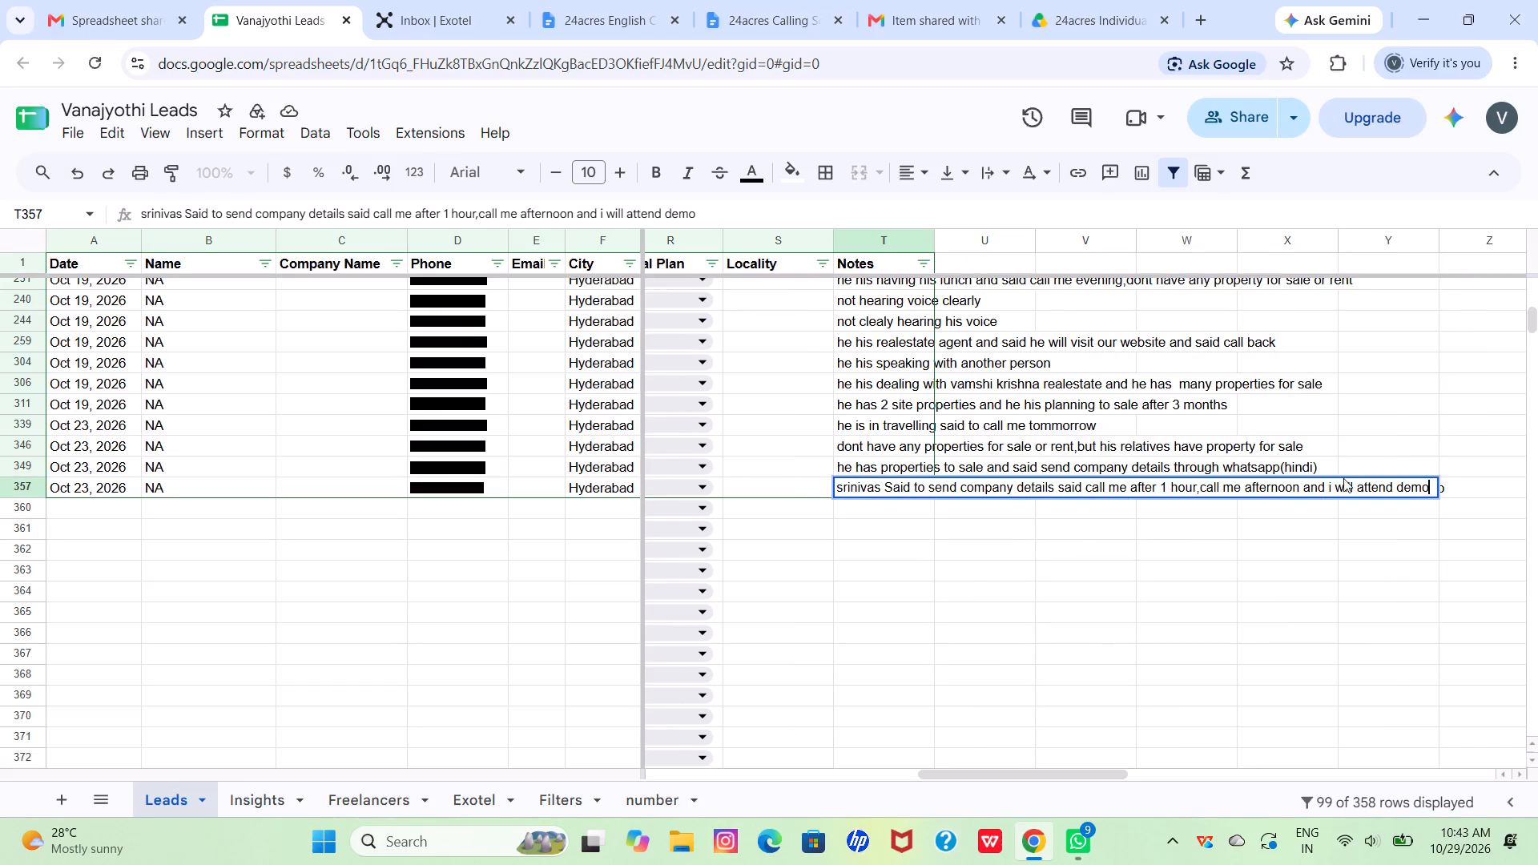
Replace "i" with "said" in the row 357 lead's note so its ending reads "and said will attend demo".
left_click(1337, 487)
key("BackSpace")
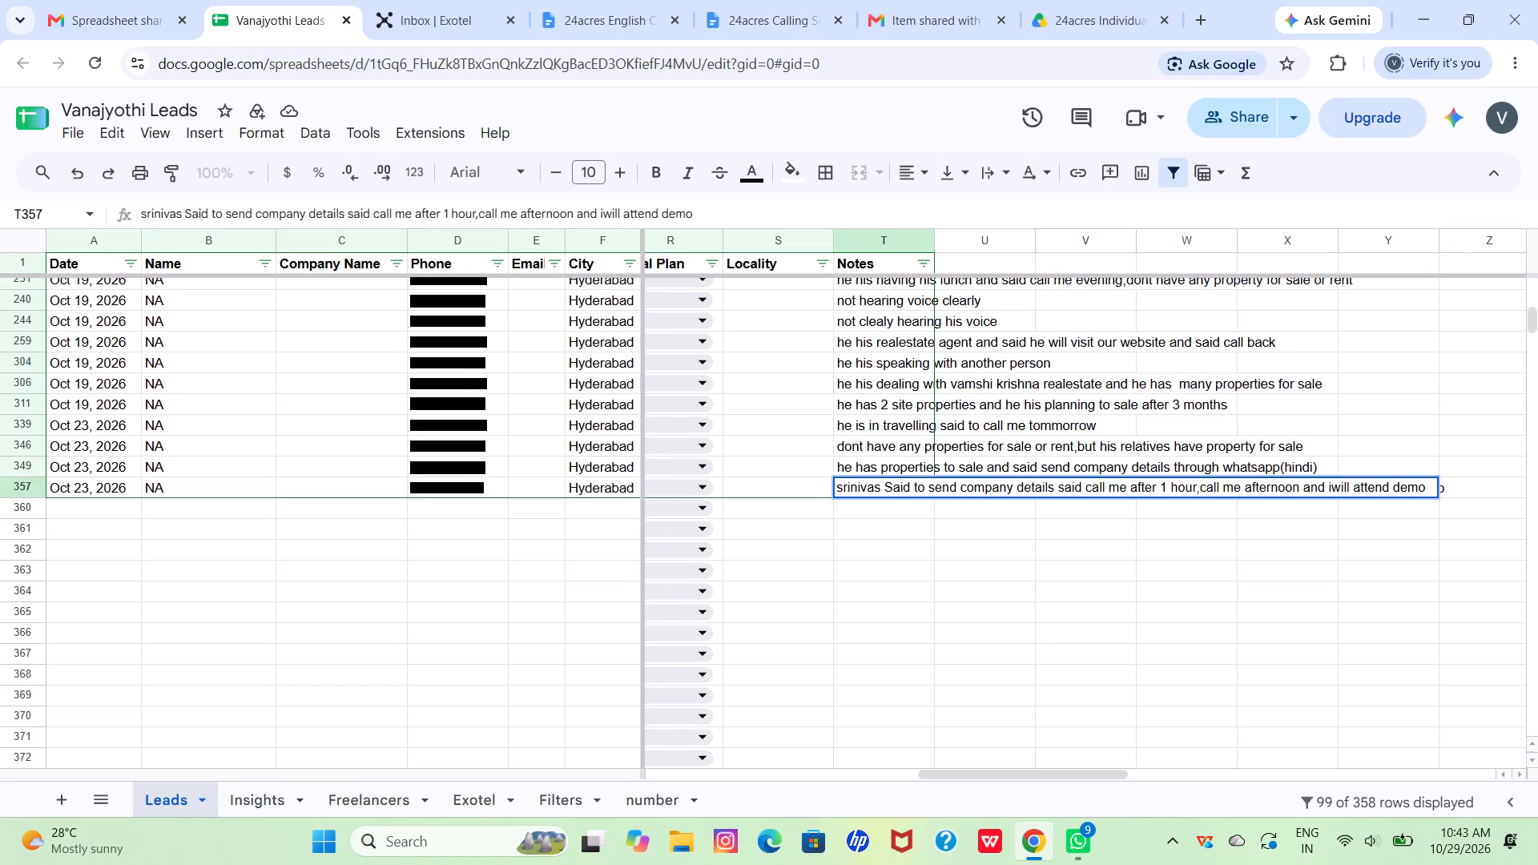
key("BackSpace")
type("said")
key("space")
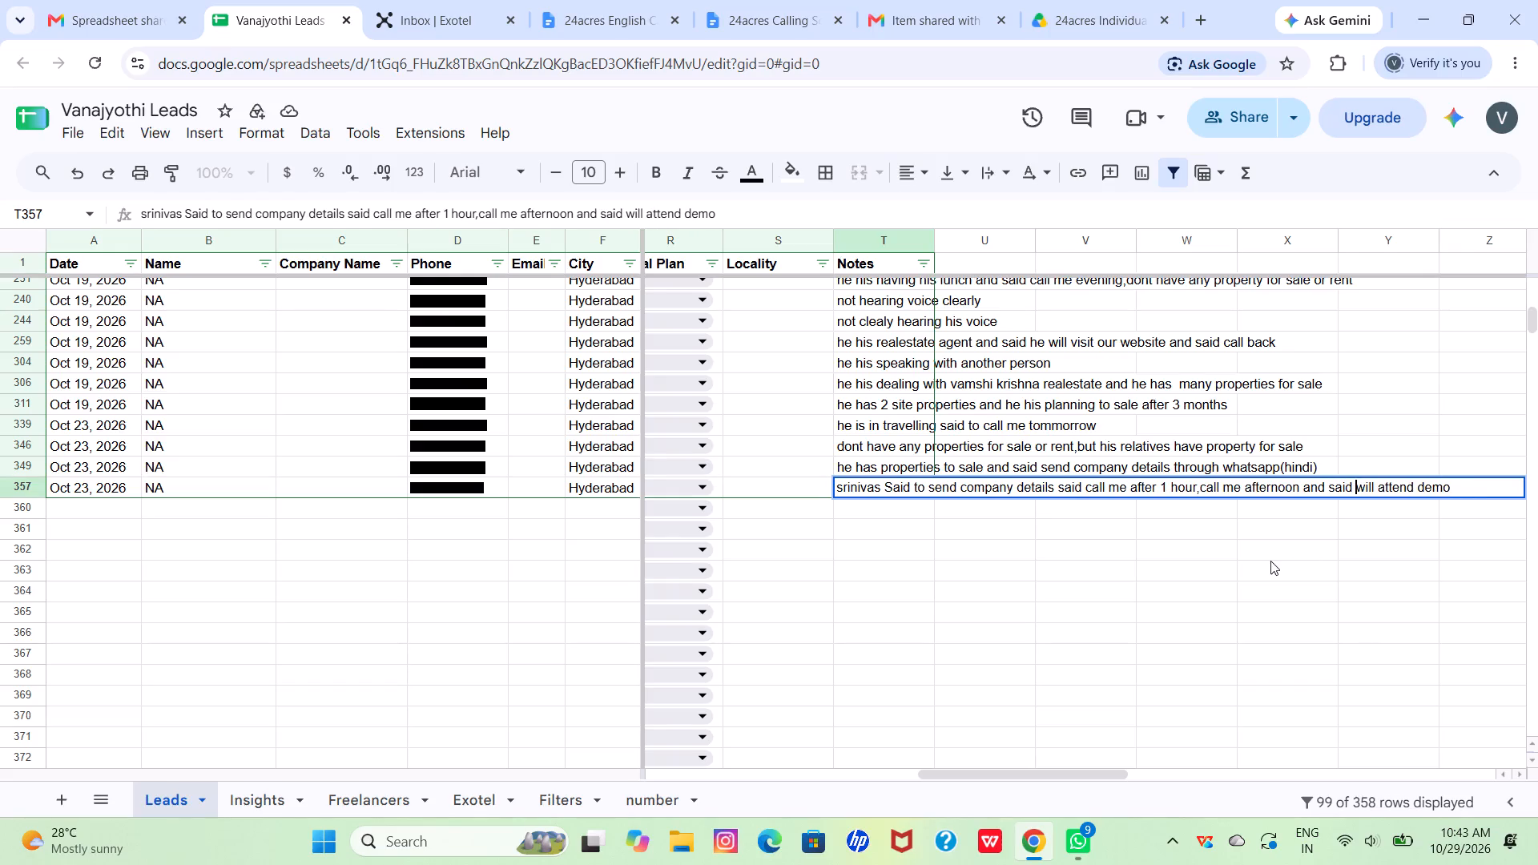
left_click(1270, 561)
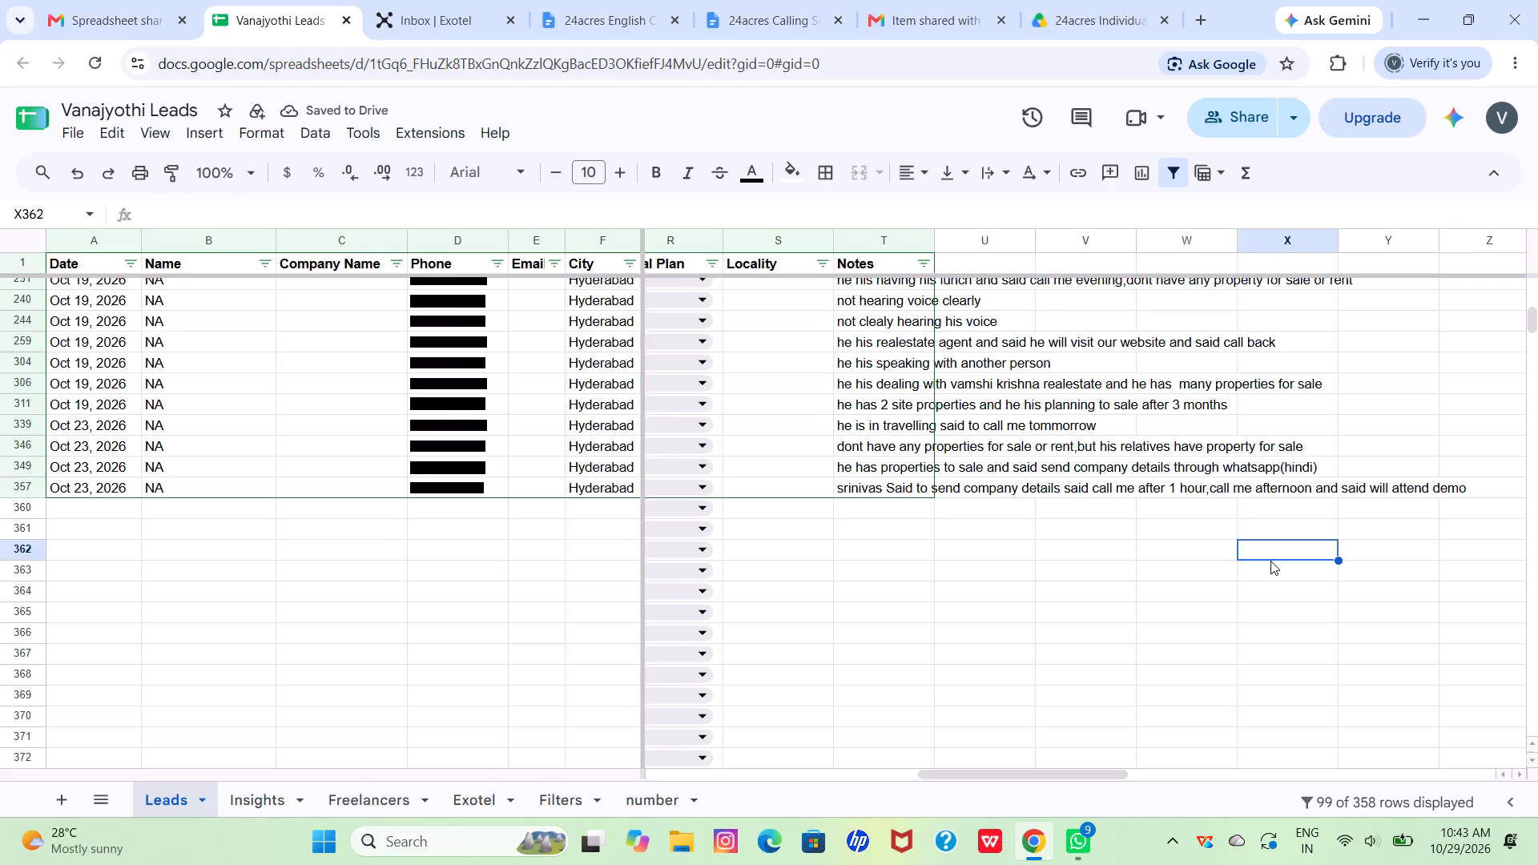
Review the row 357 lead's status, counts, contact dates and full note text.
scroll(1270, 561, "right", 6)
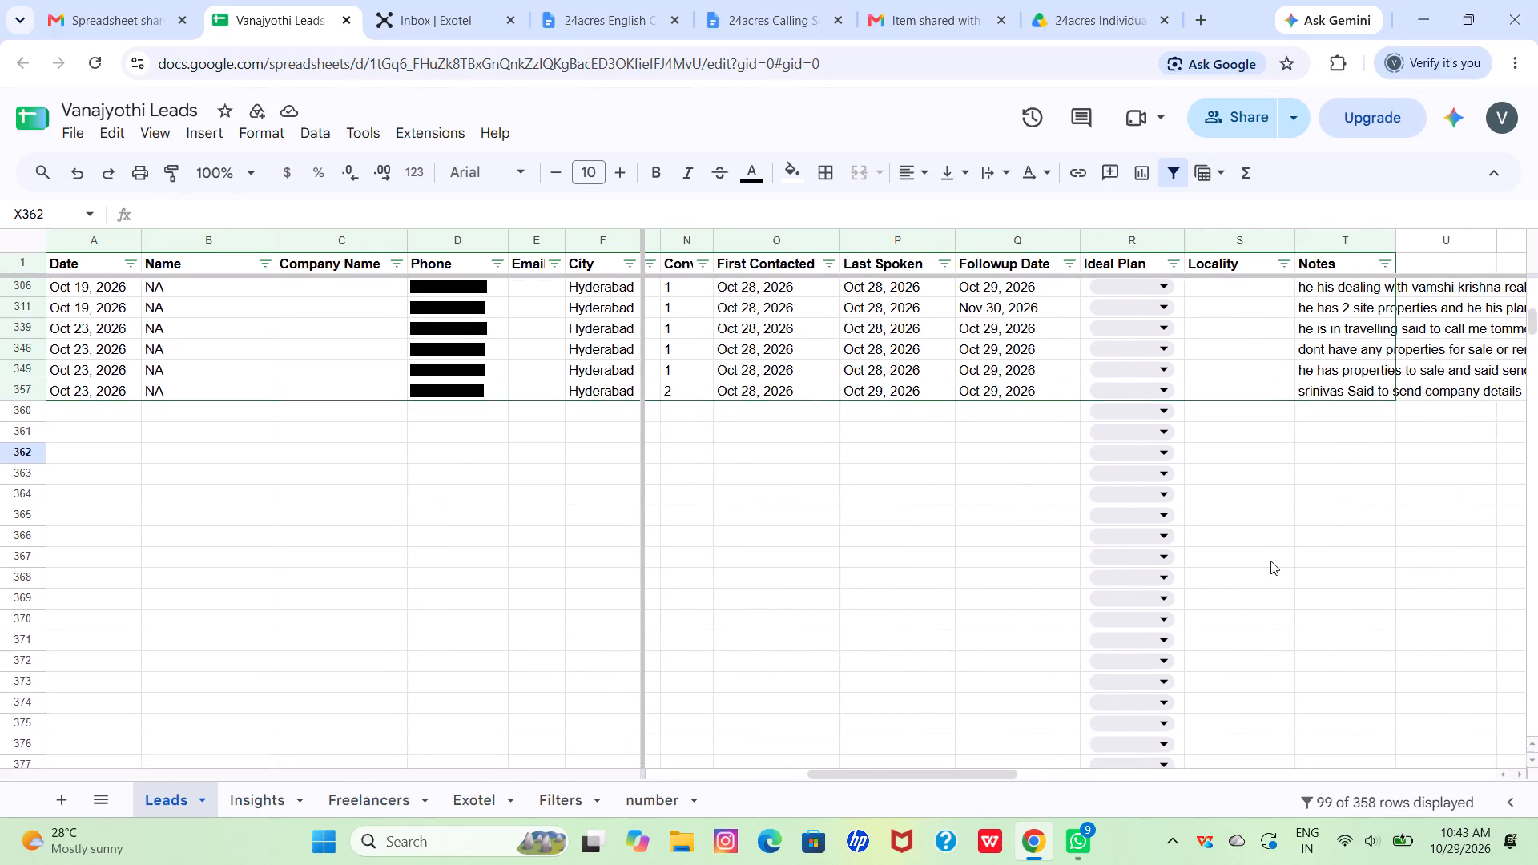
scroll(1270, 561, "right", 8)
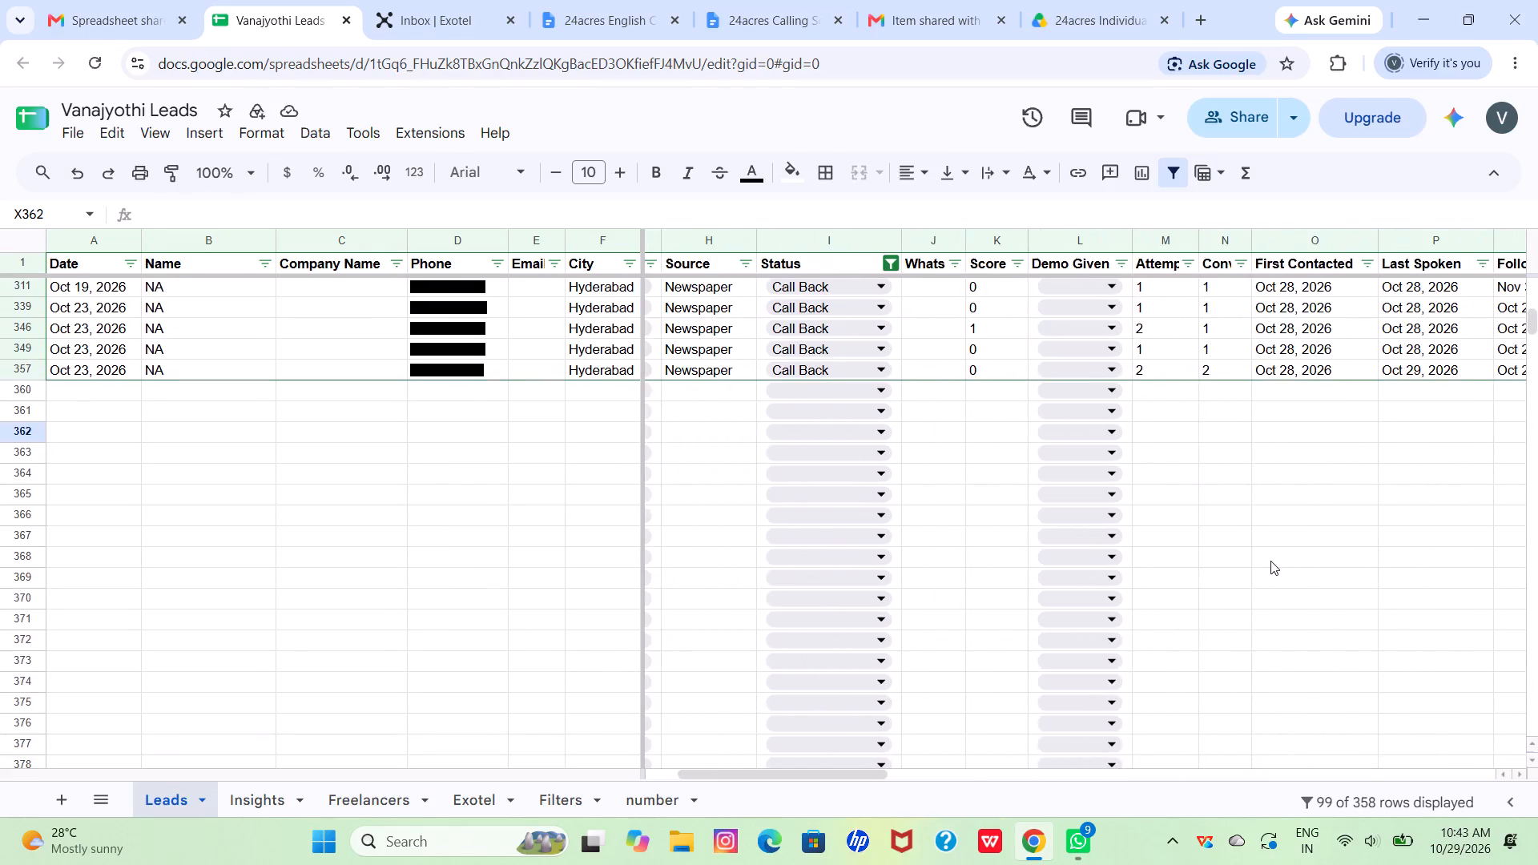
scroll(1270, 561, "left", 7)
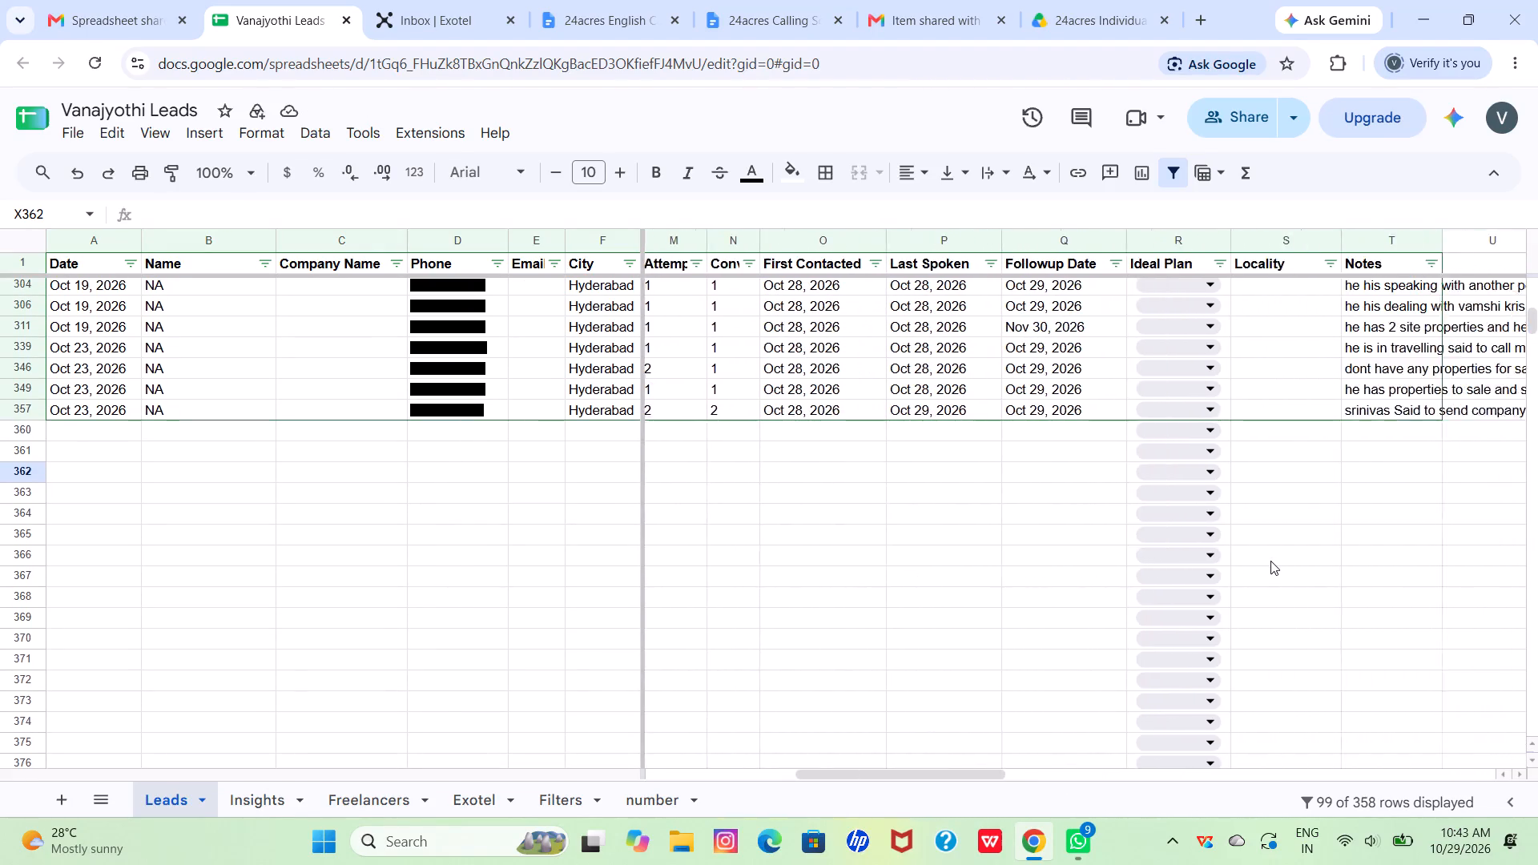
scroll(1270, 561, "left", 2)
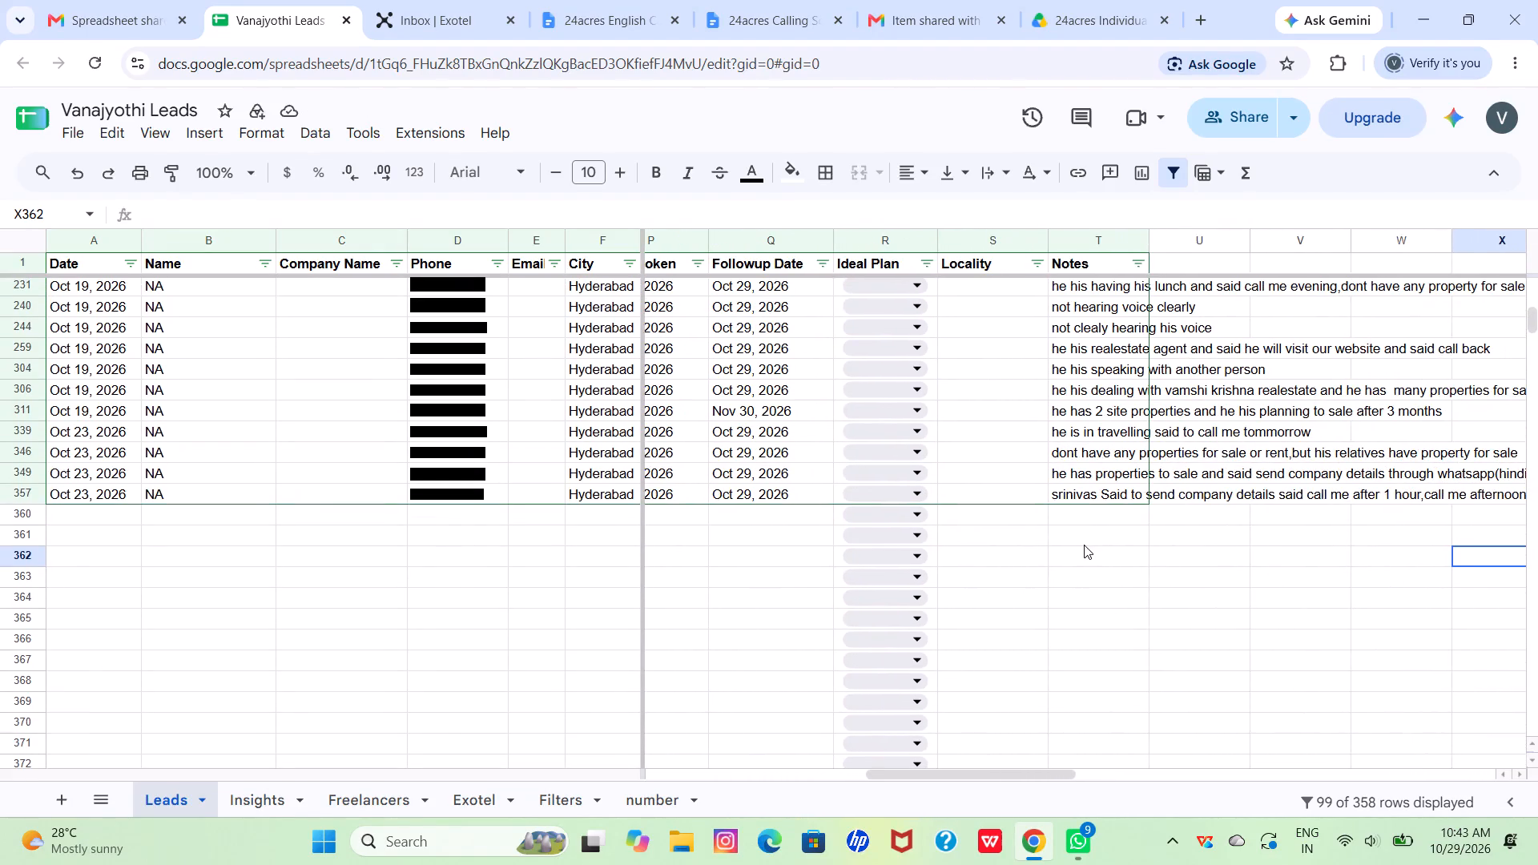
double_click(1088, 498)
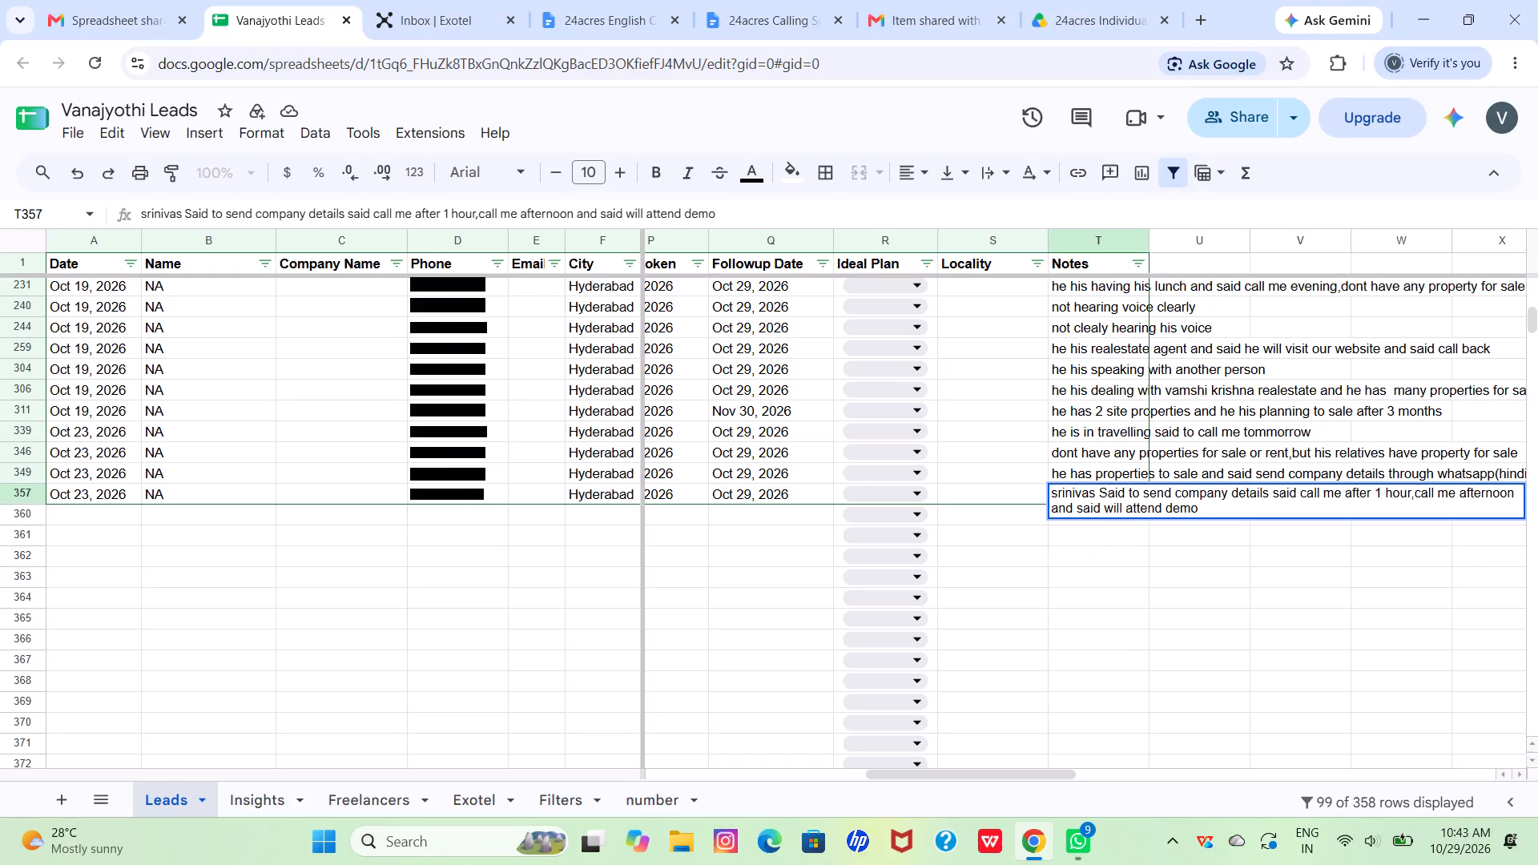
left_click(1095, 577)
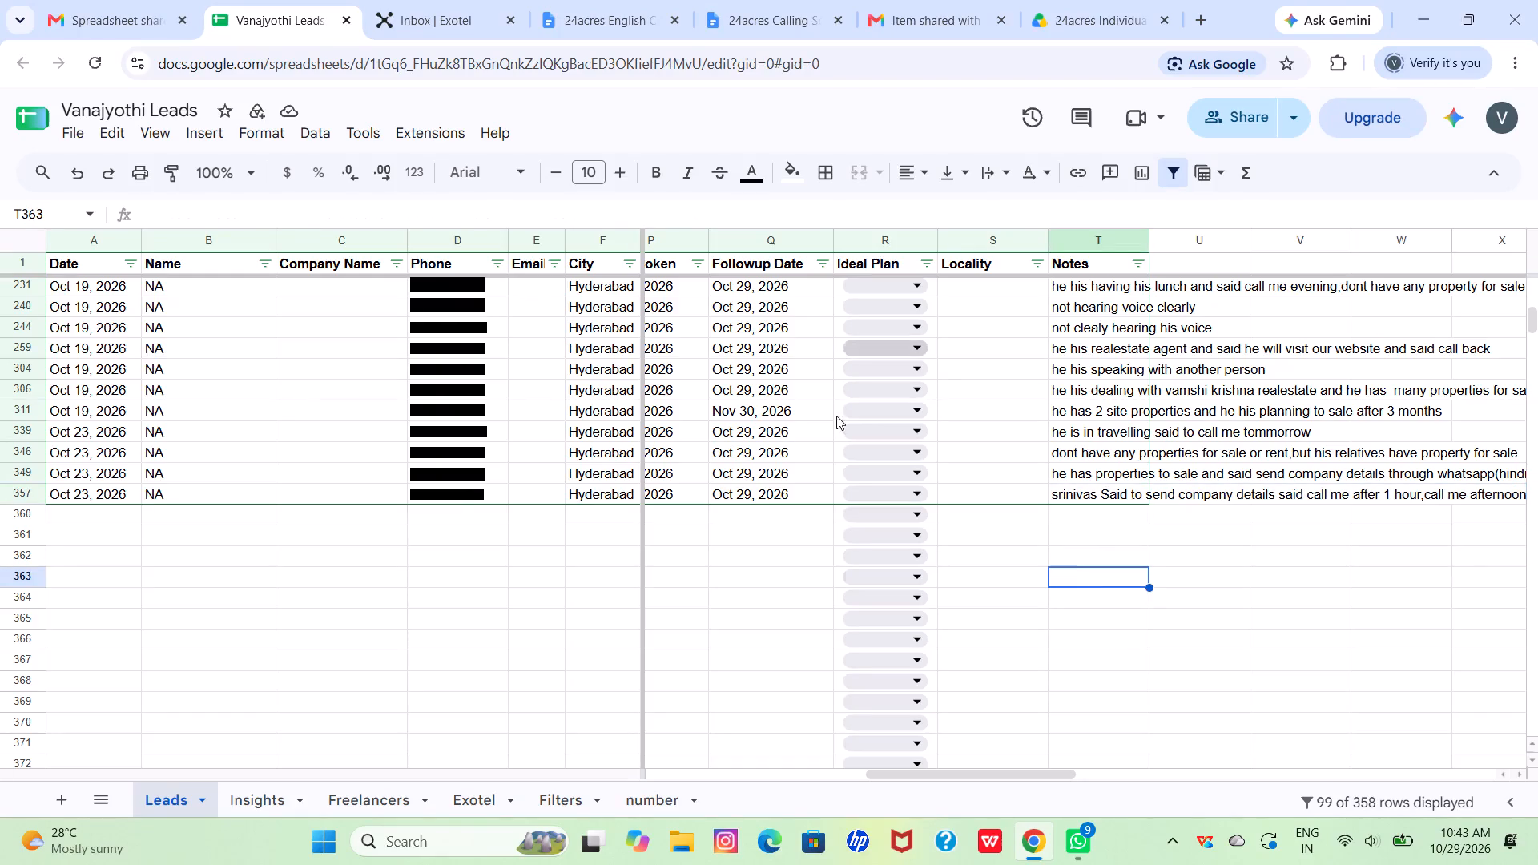
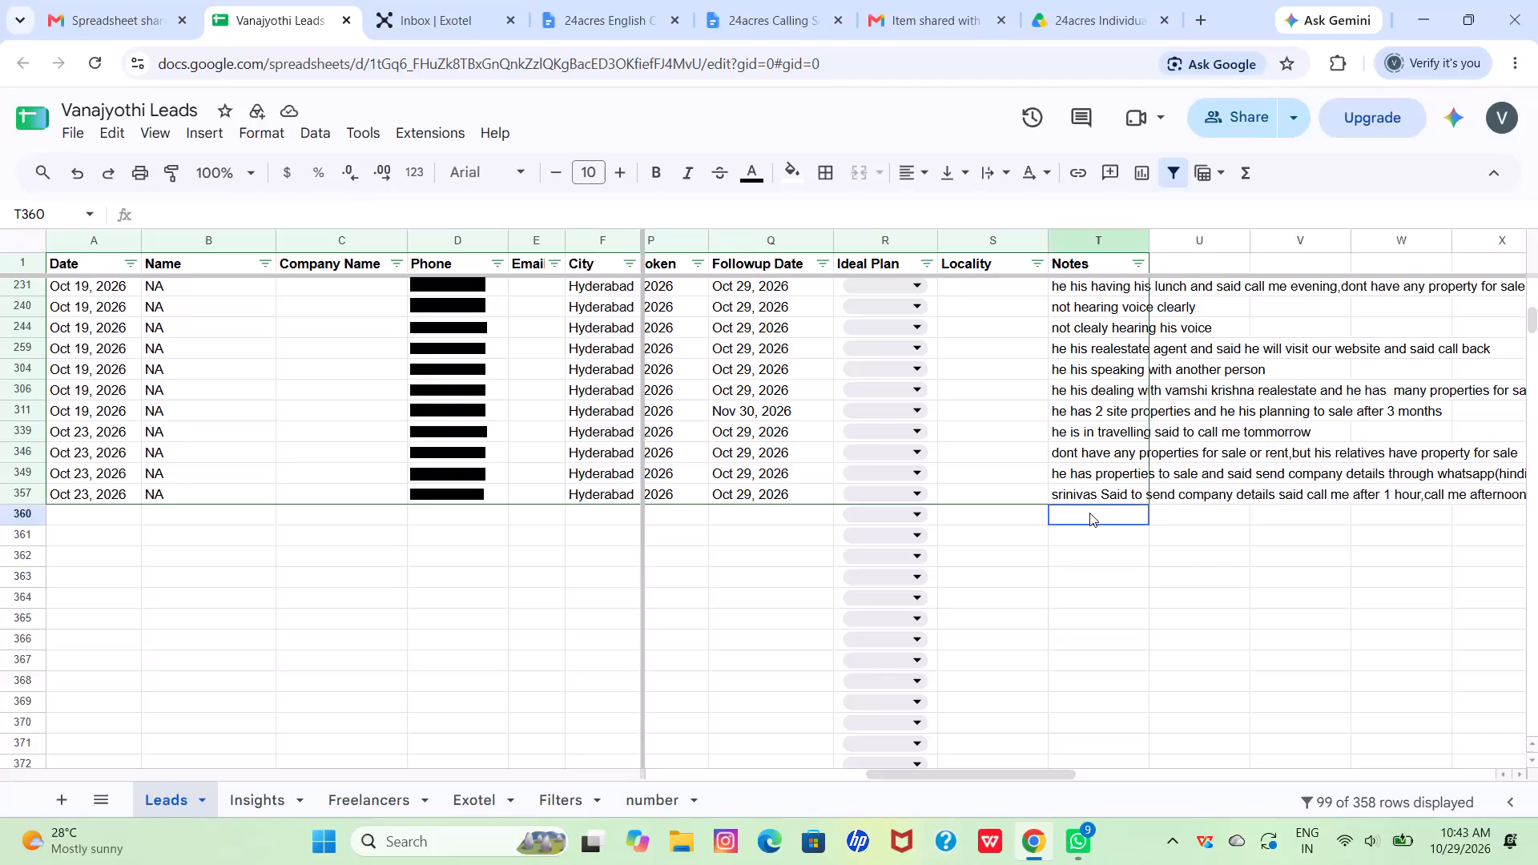
Review the full Notes entry of the lead in row 357 together with its call counts and contact dates.
left_click(1086, 505)
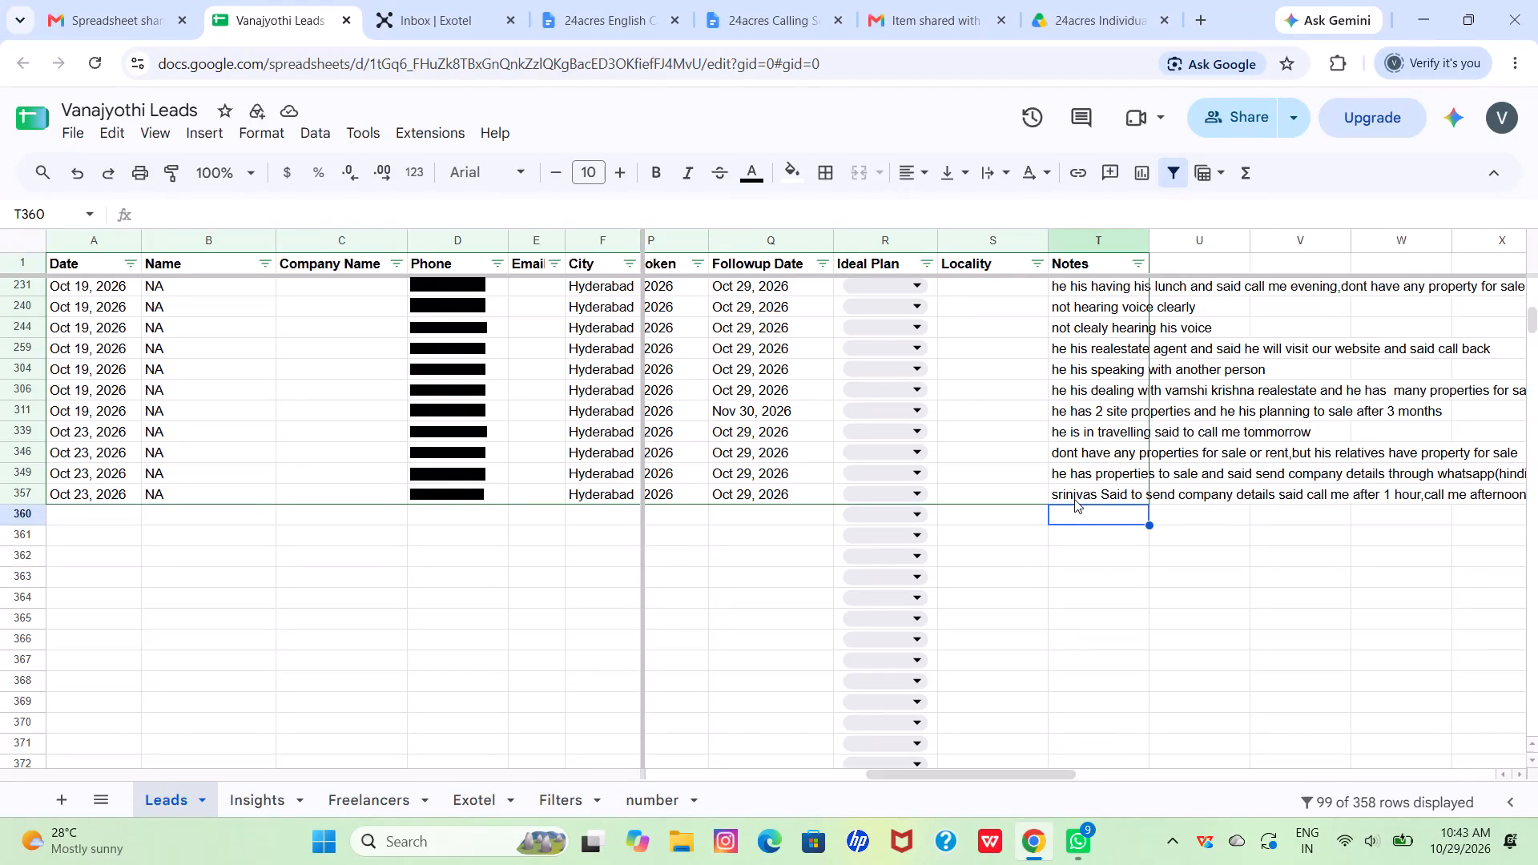
left_click(1074, 499)
scroll(1074, 499, "up", 1)
scroll(1074, 499, "left", 2)
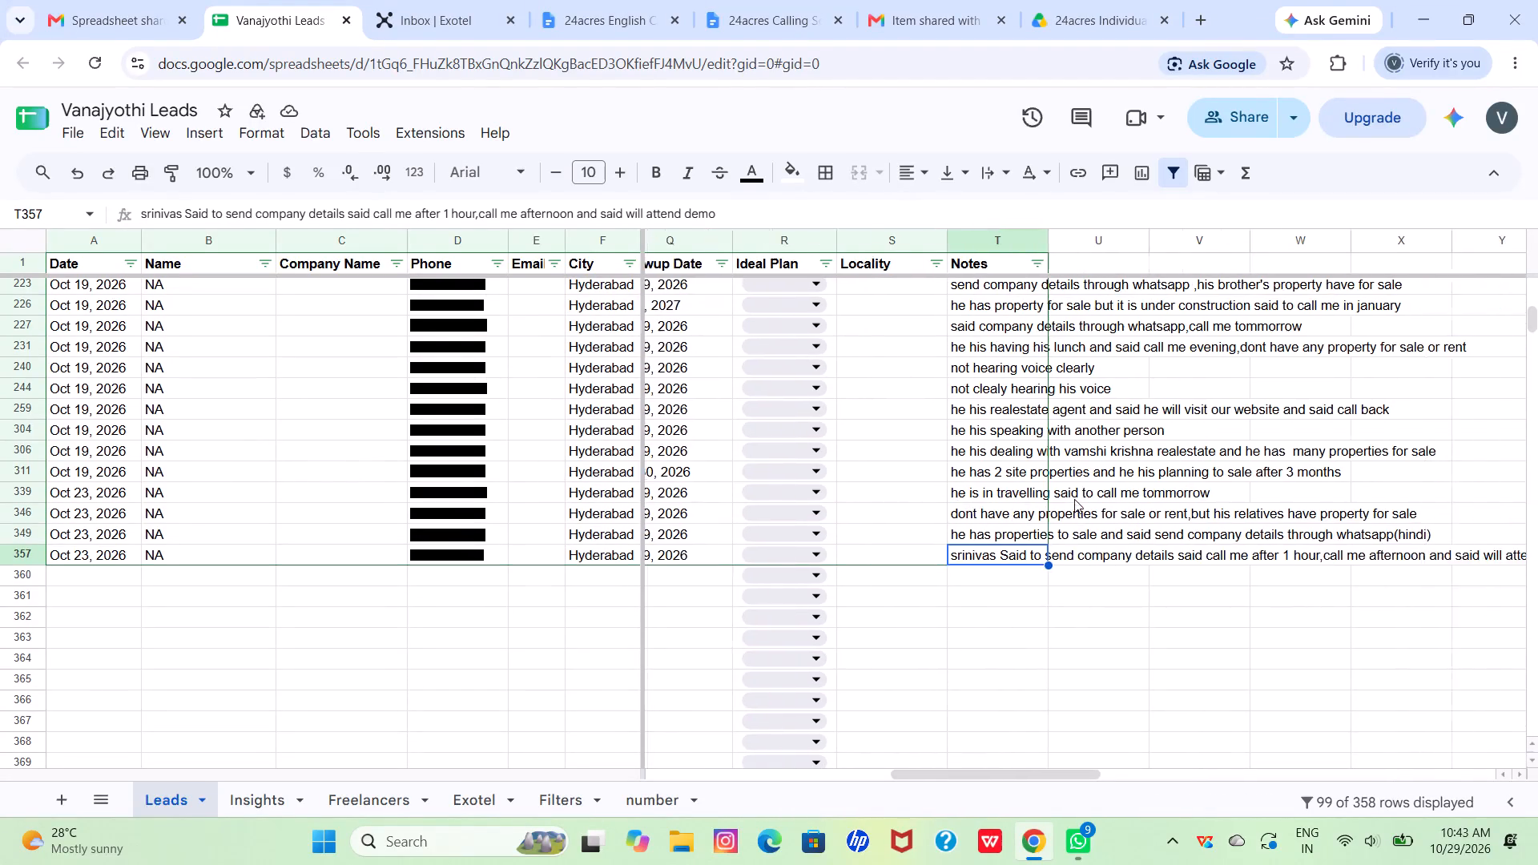
scroll(1074, 499, "left", 1)
scroll(1074, 499, "down", 2)
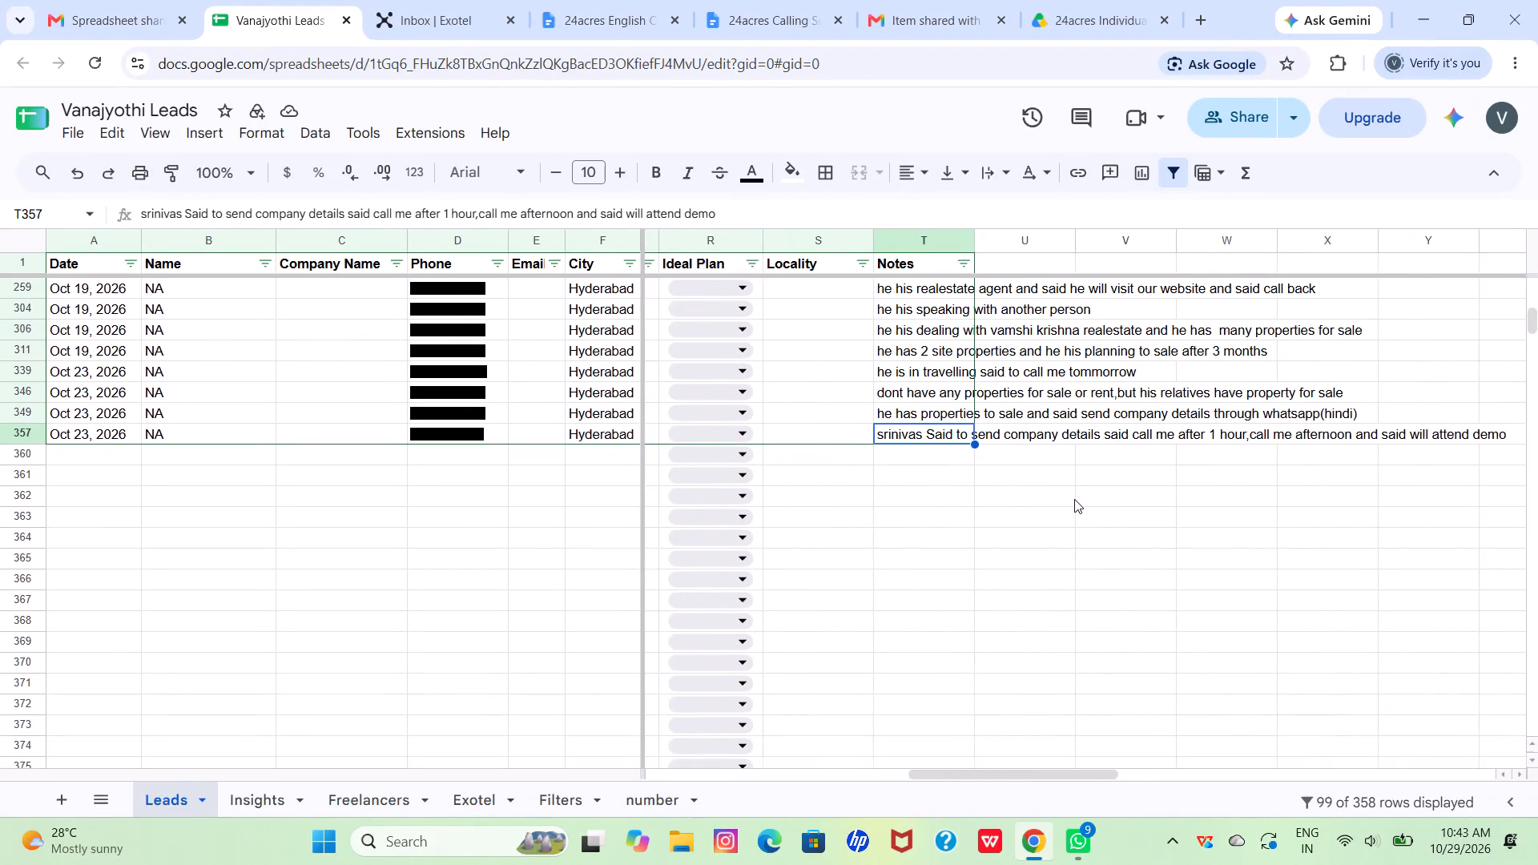
scroll(1074, 499, "right", 5)
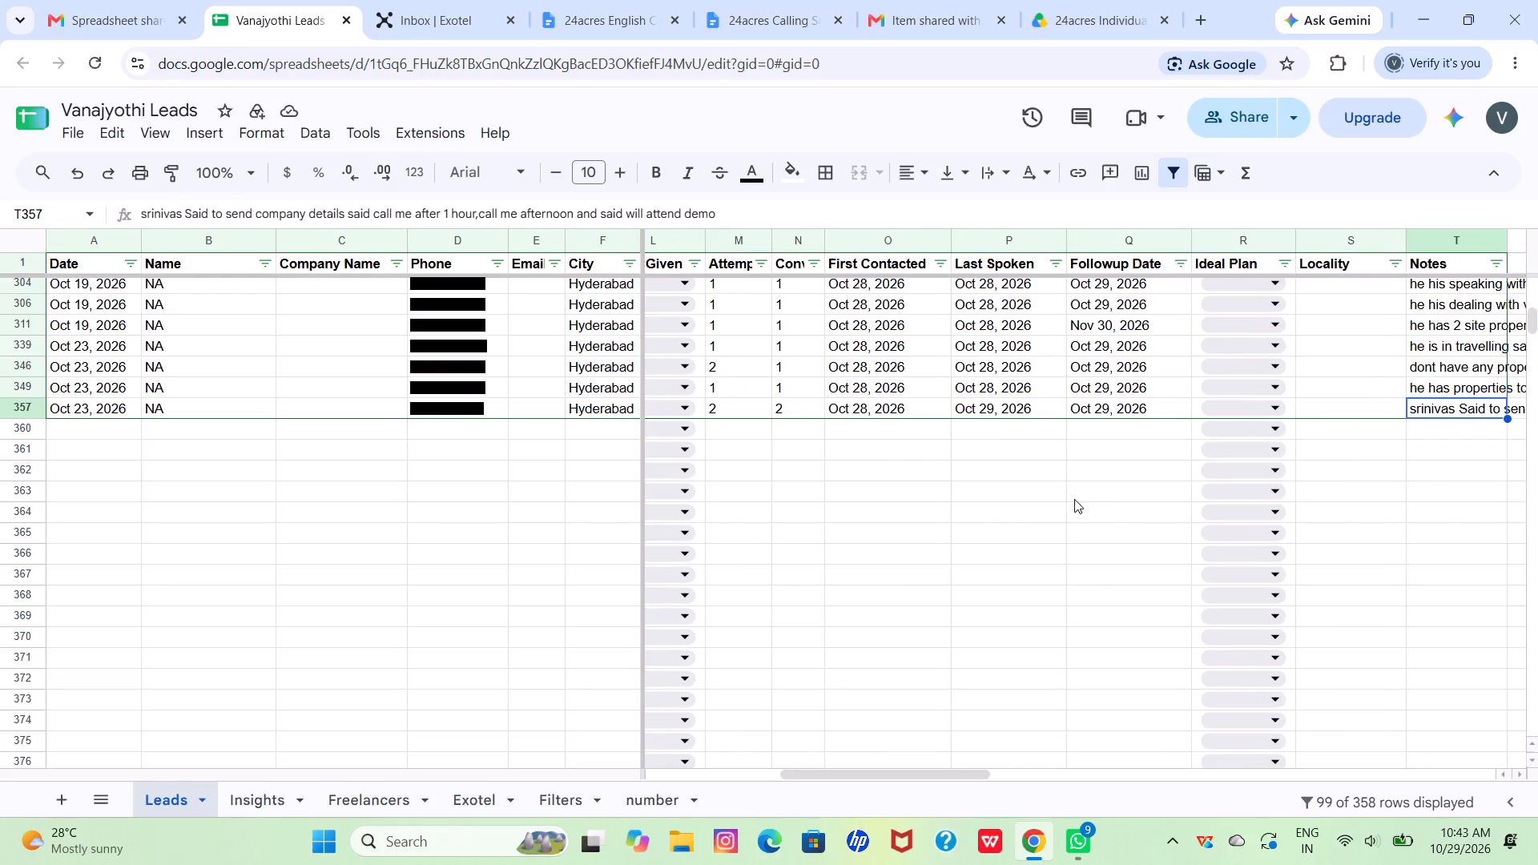
scroll(1074, 499, "left", 5)
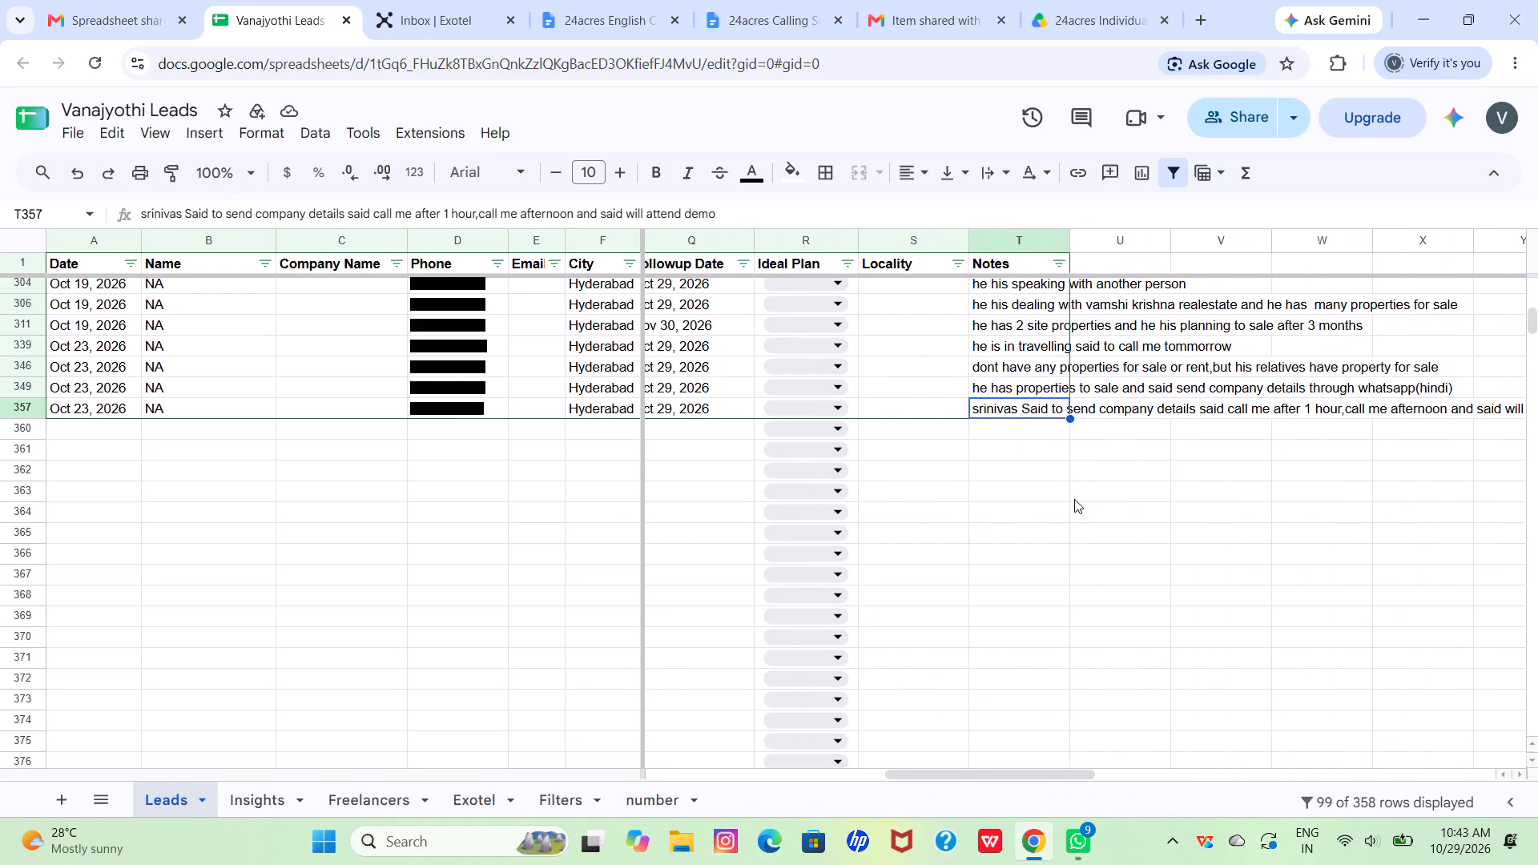
Set the attempt count of the lead in row 357 to 3.
left_click(984, 387)
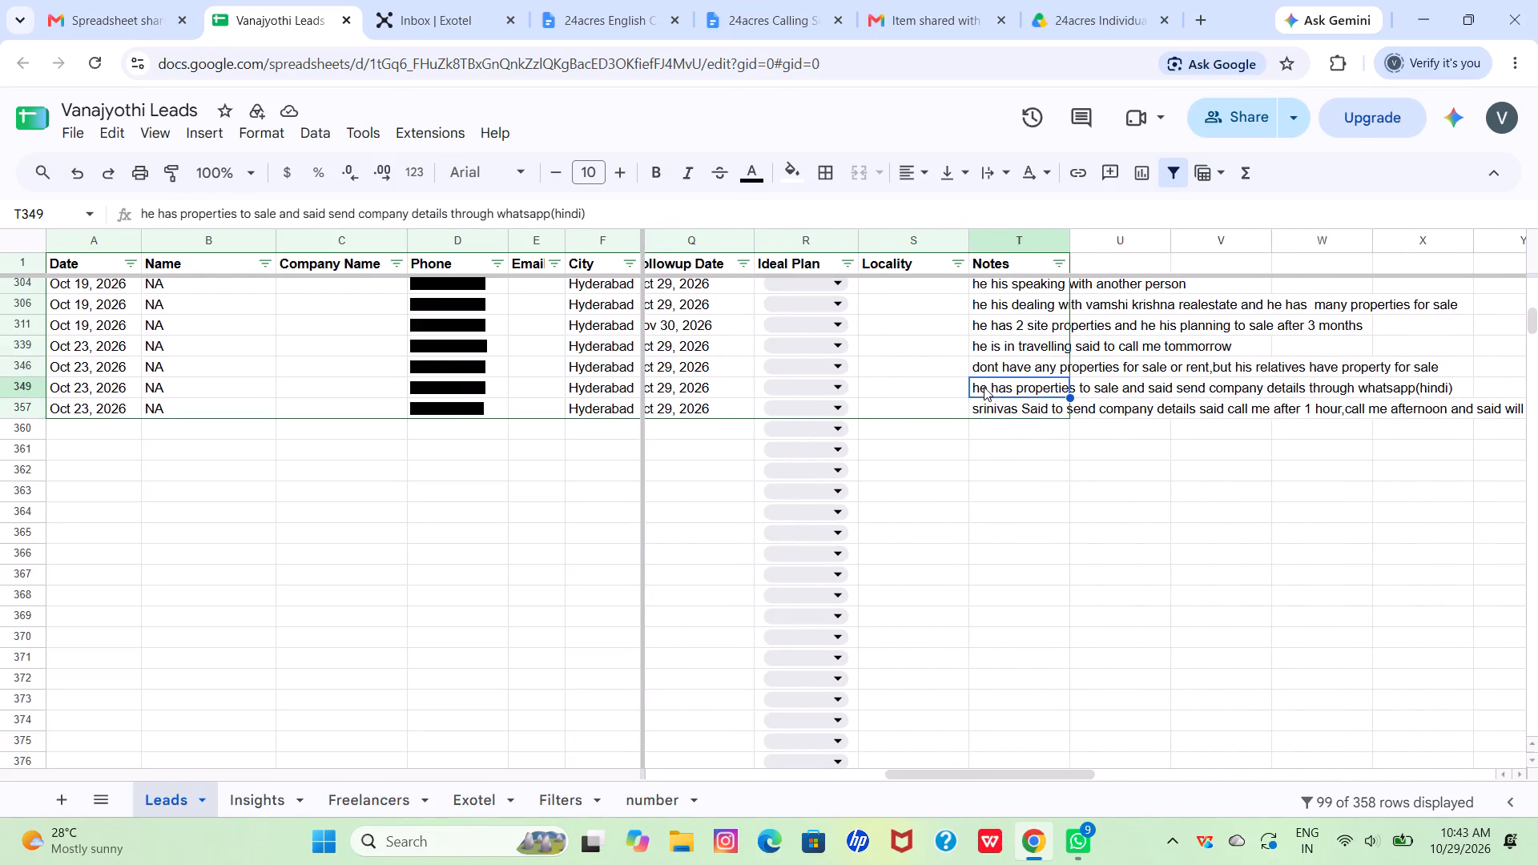
scroll(984, 387, "left", 1)
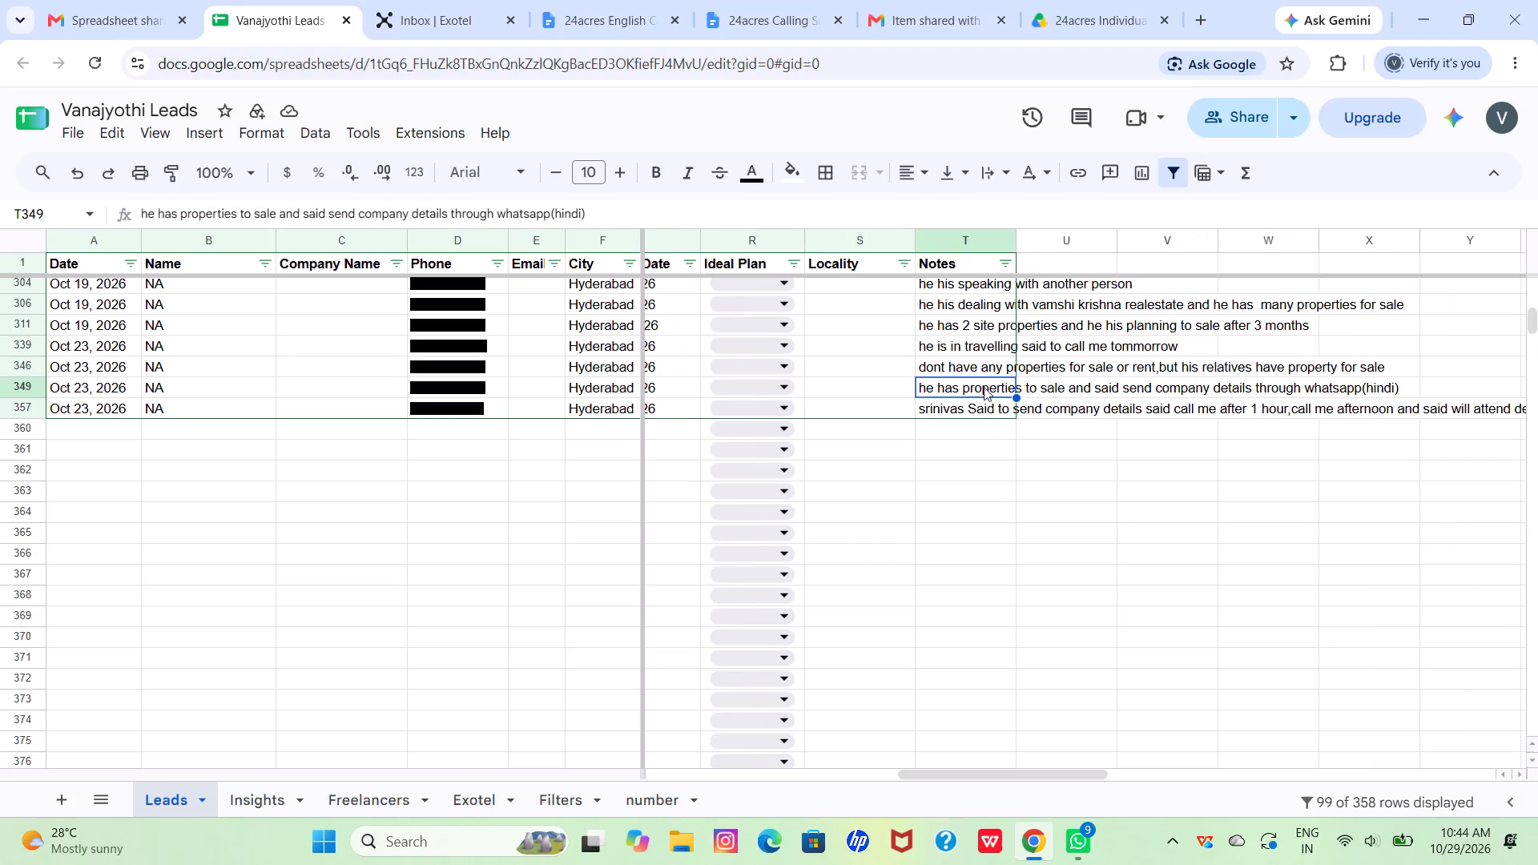
scroll(984, 387, "right", 2)
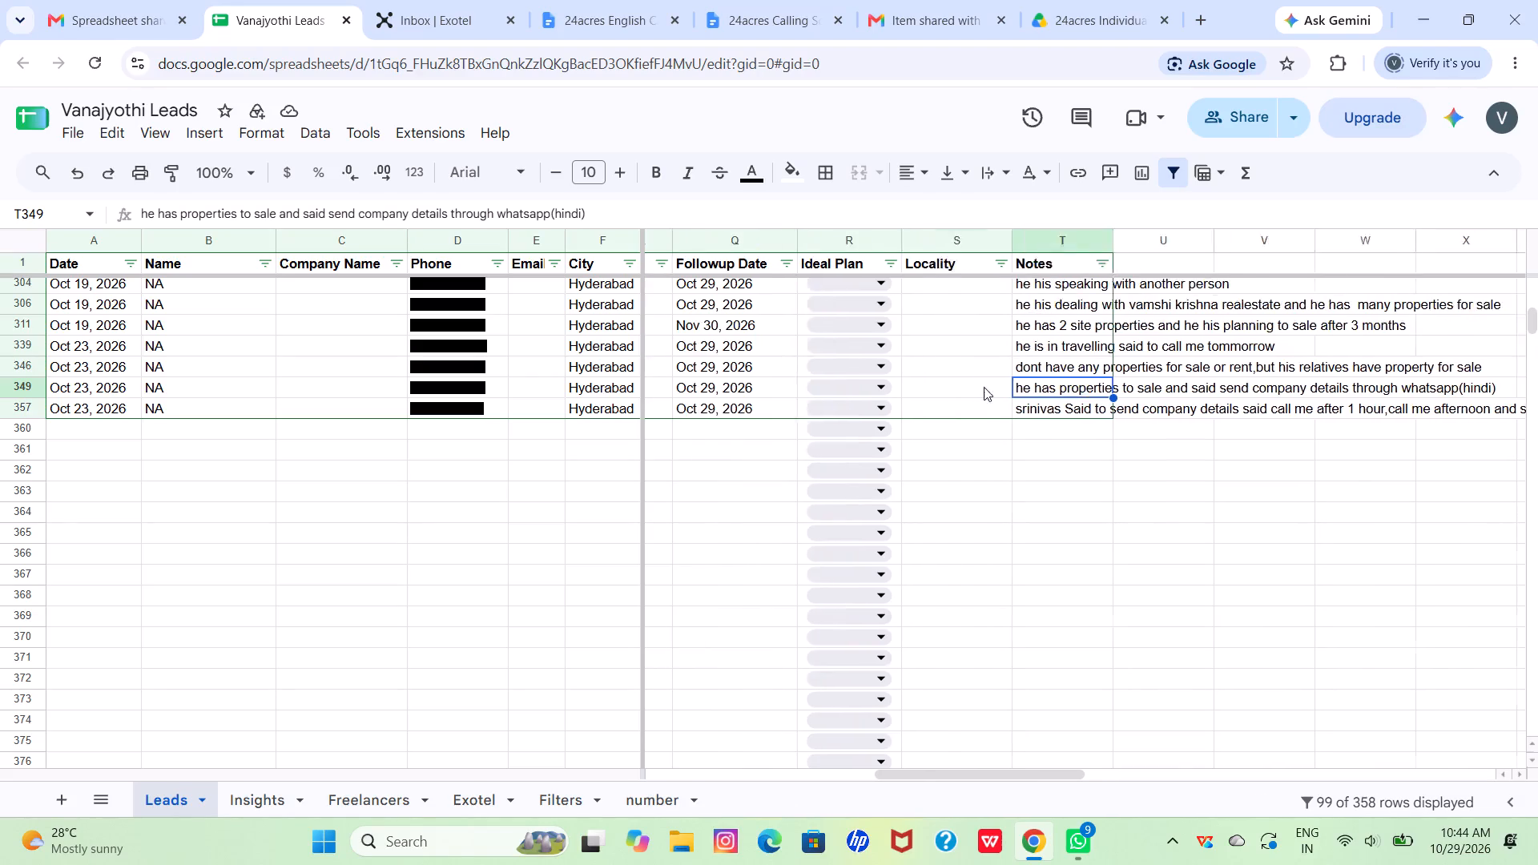
scroll(984, 387, "right", 7)
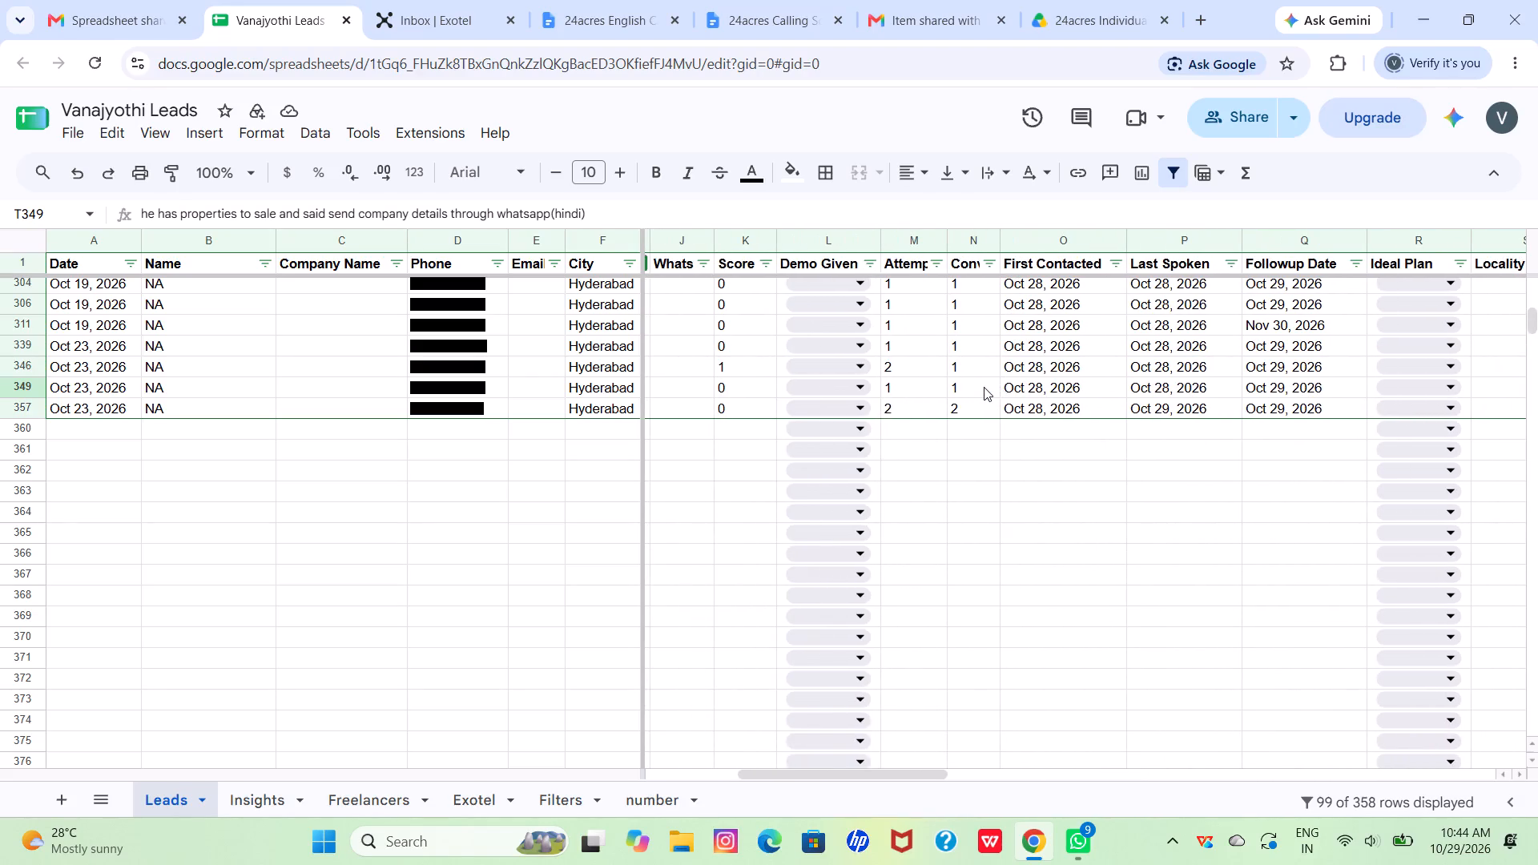
left_click(896, 410)
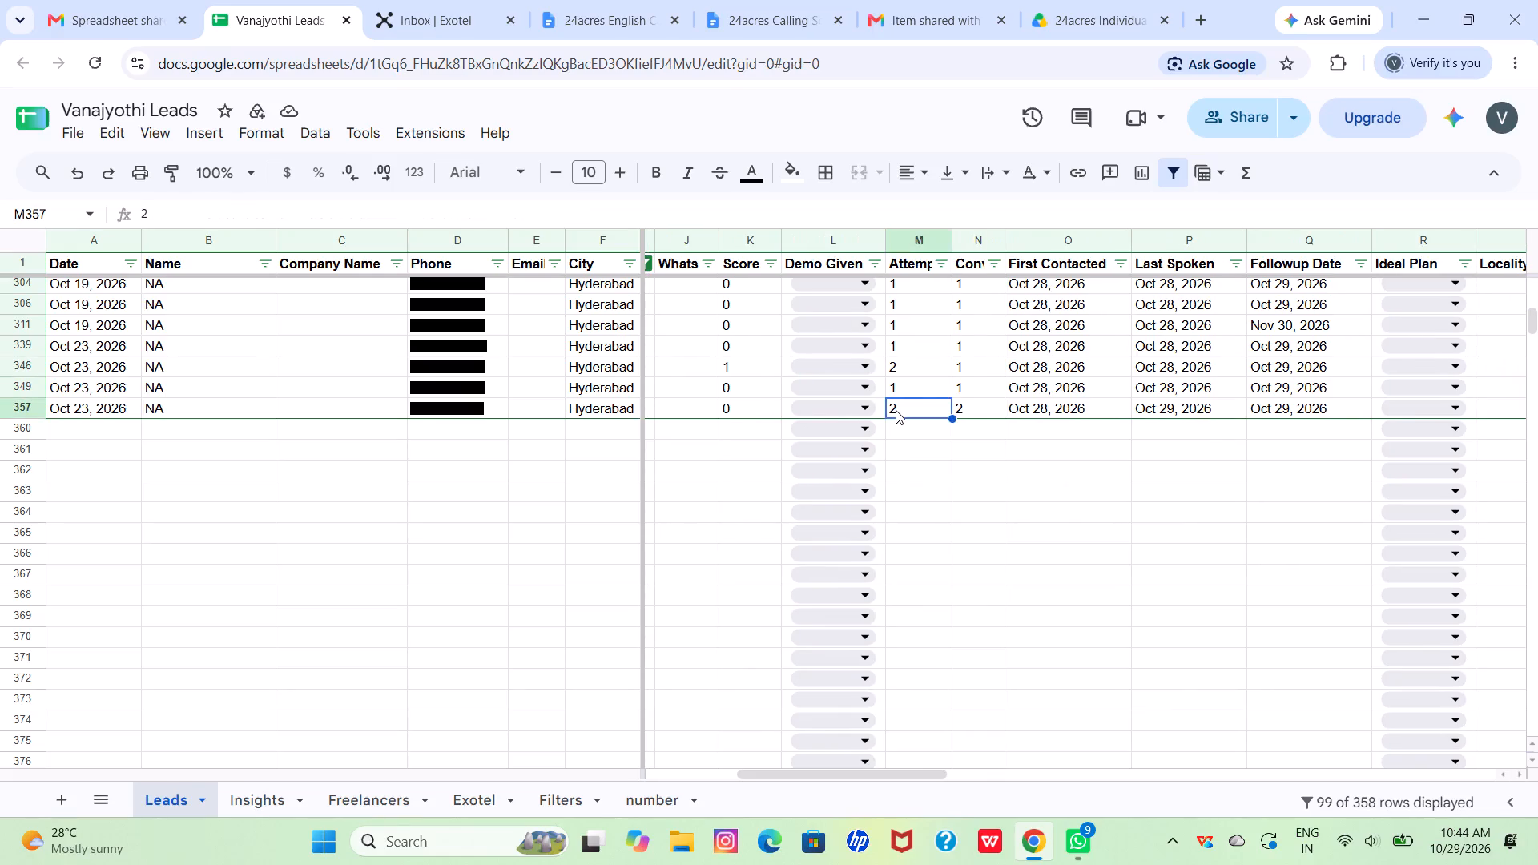
key("3")
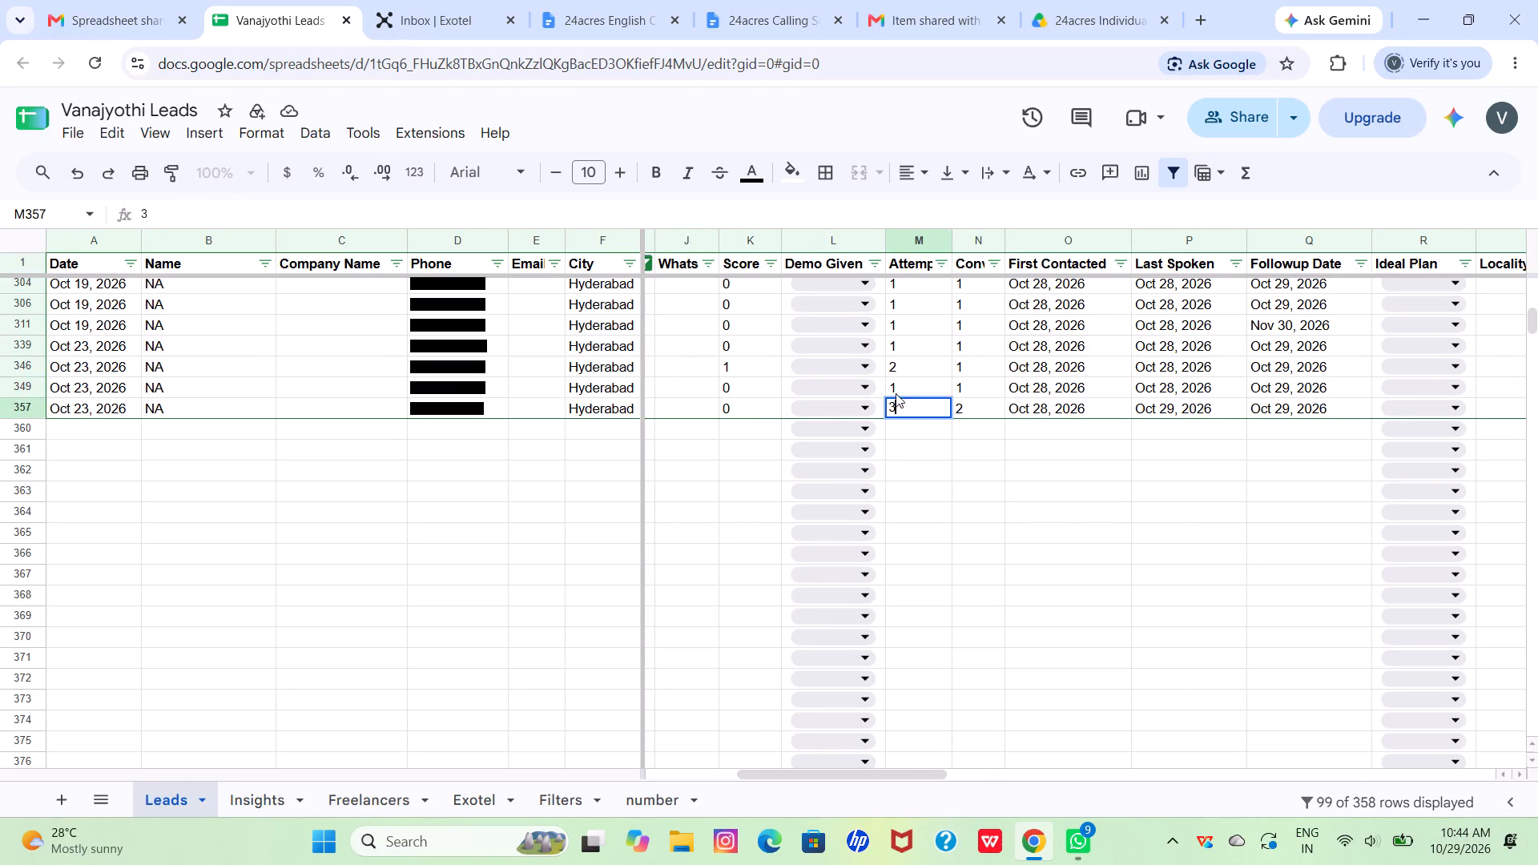
left_click(900, 384)
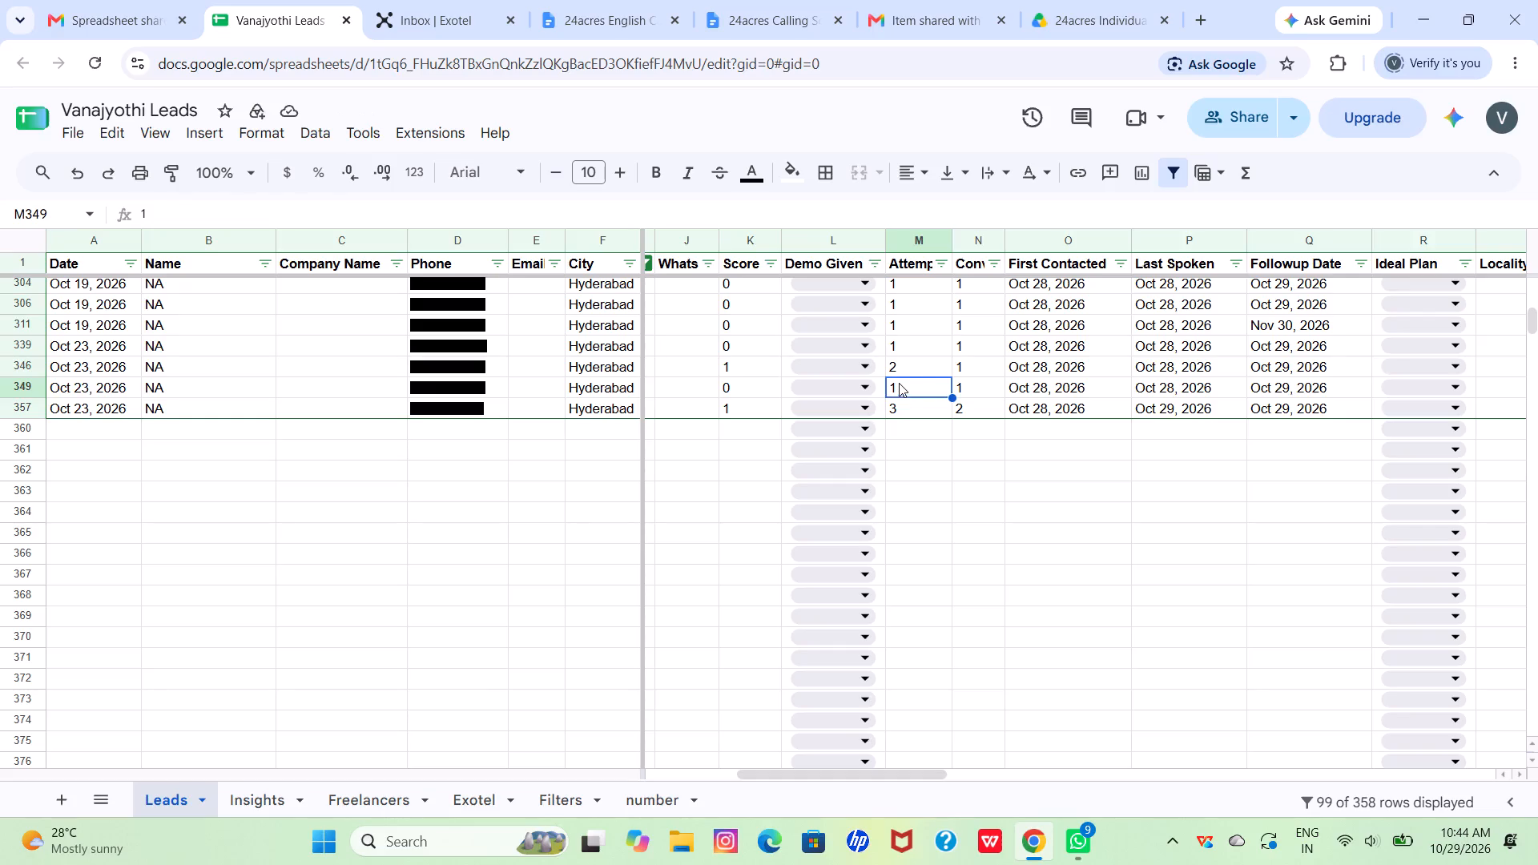
Review the attempt counts, follow-up dates and call notes of the leads in rows 346 and 349.
left_click(896, 357)
left_click(900, 388)
scroll(900, 388, "left", 6)
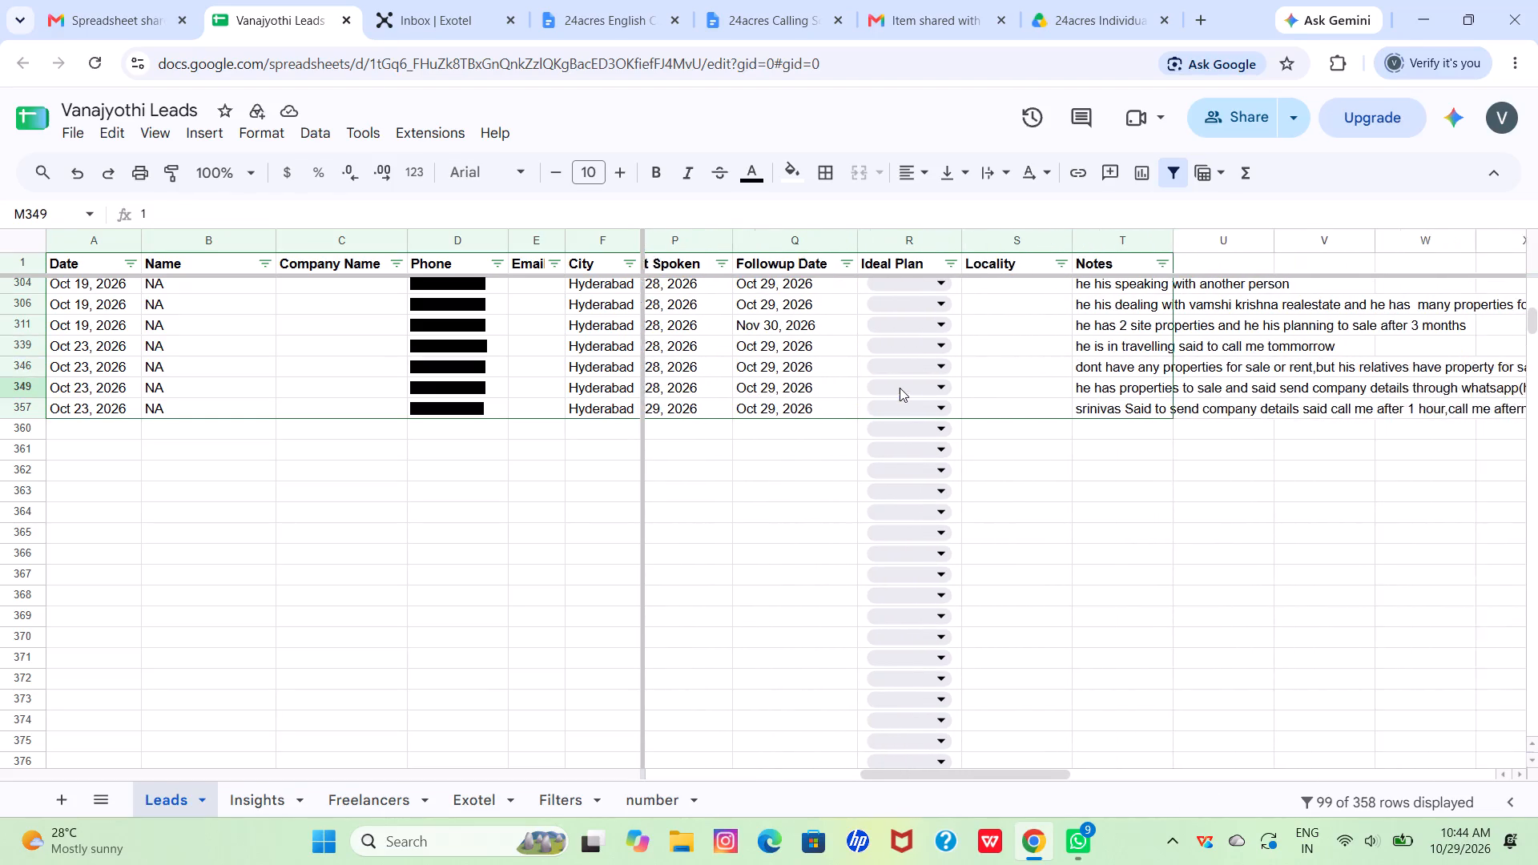
scroll(900, 388, "left", 1)
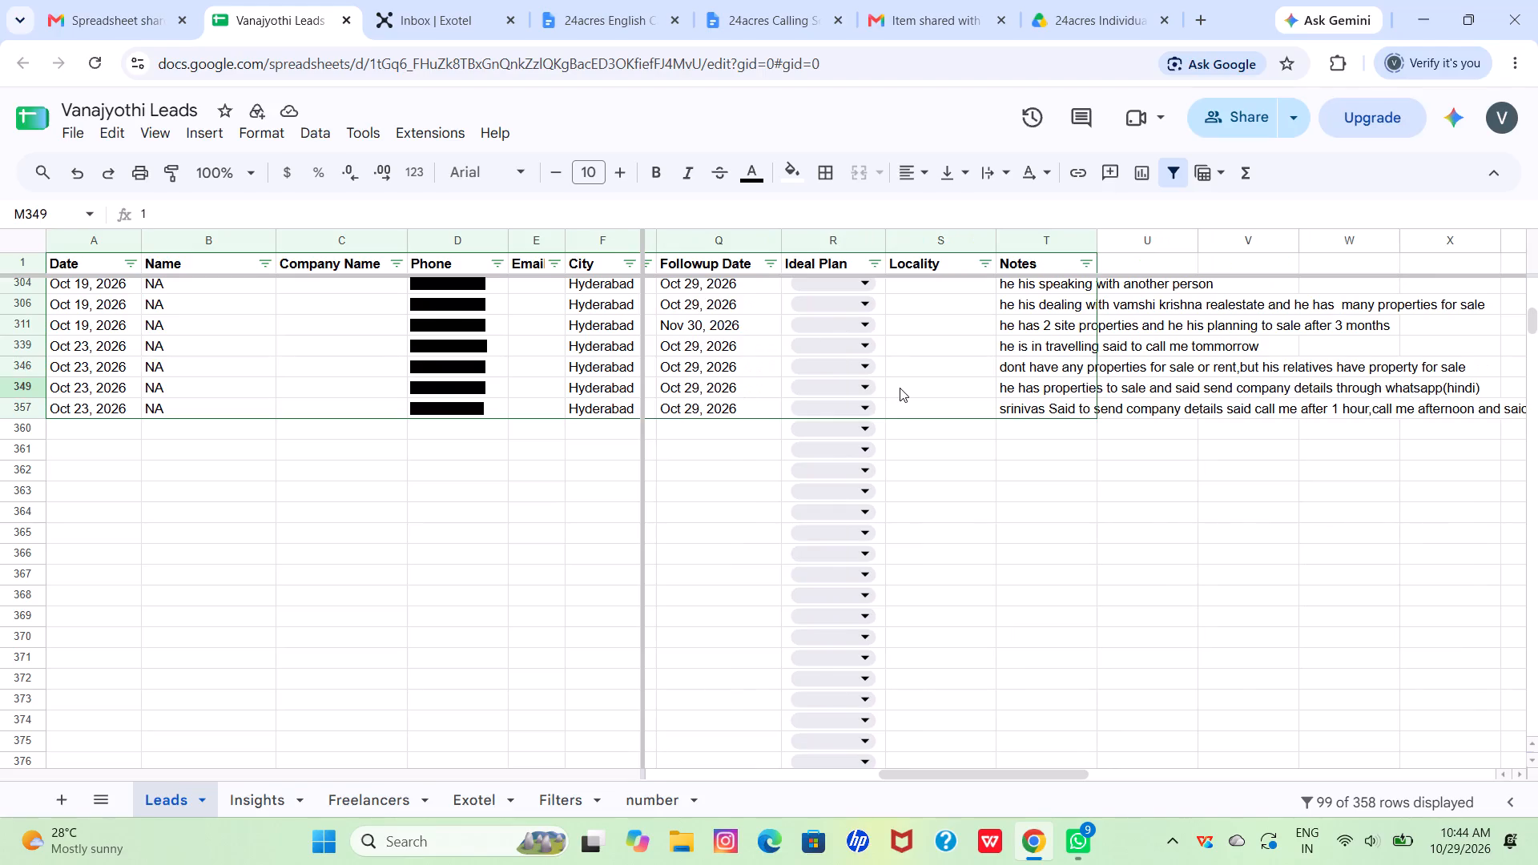
scroll(900, 388, "right", 7)
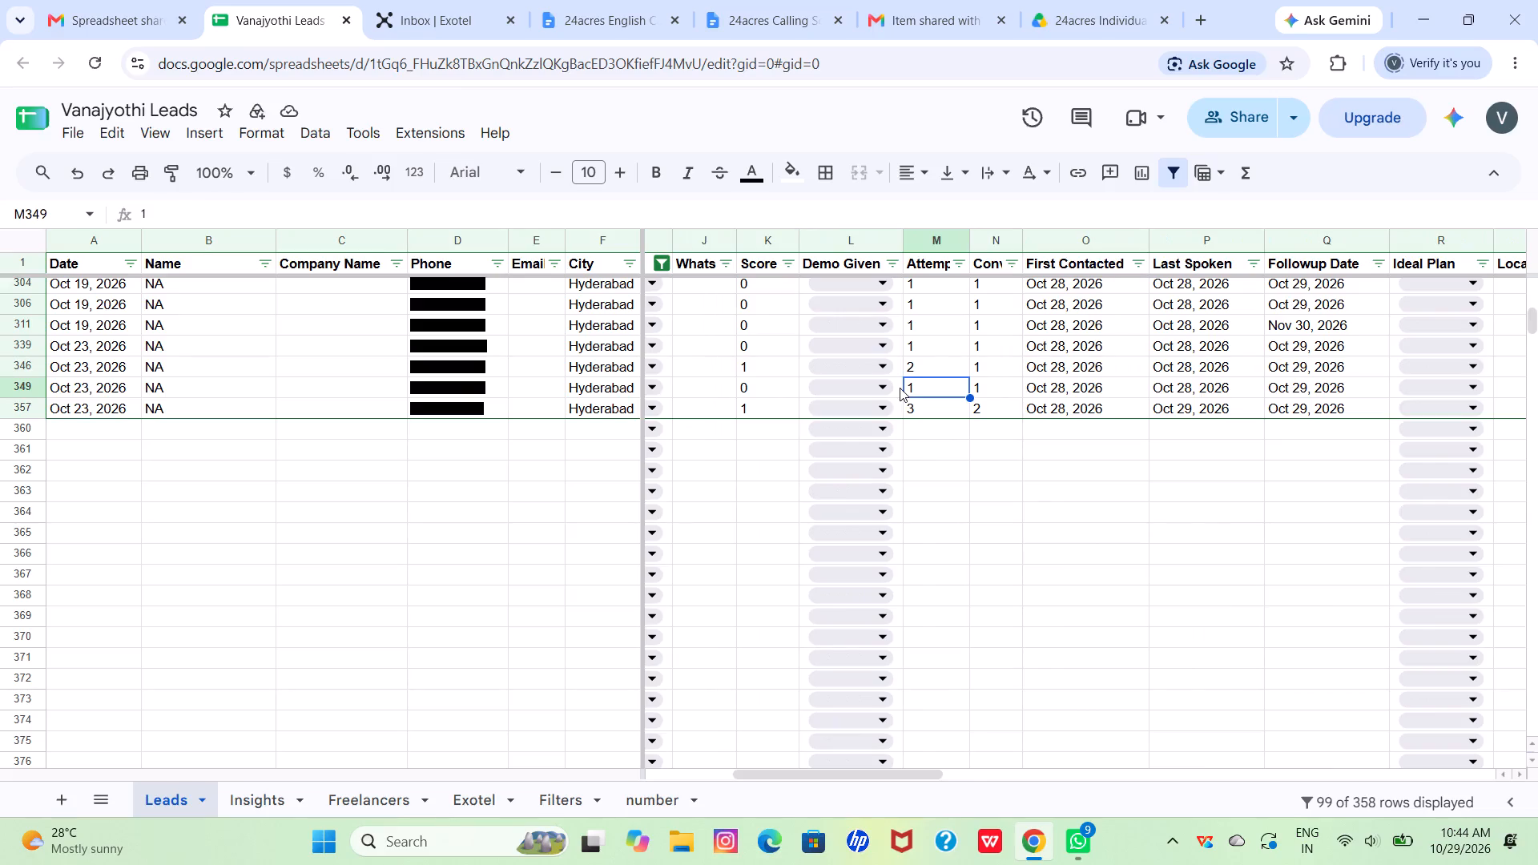
left_click(480, 363)
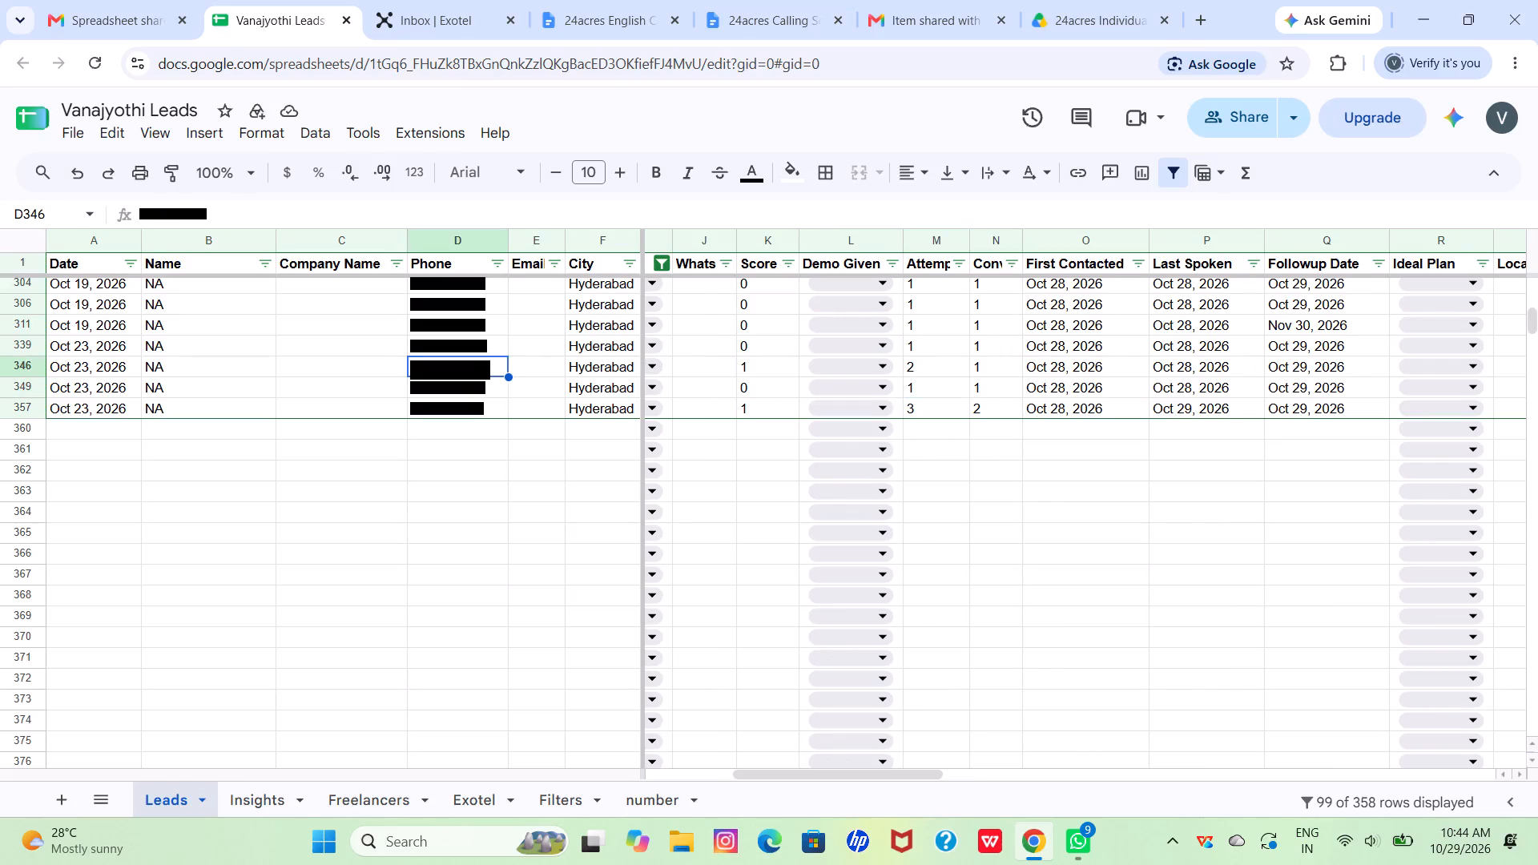
scroll(480, 363, "left", 6)
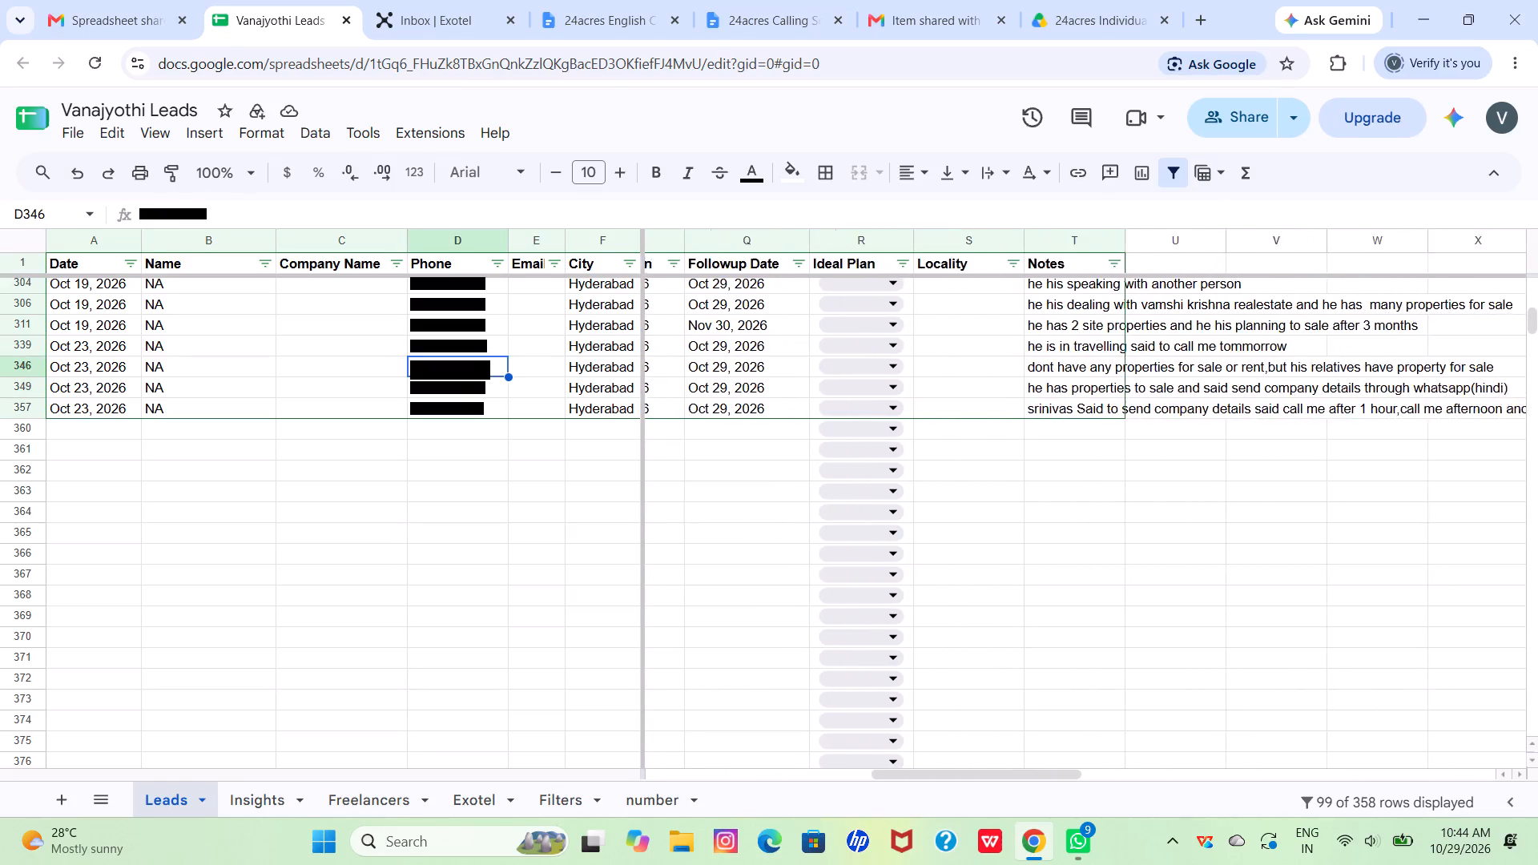
scroll(480, 363, "left", 1)
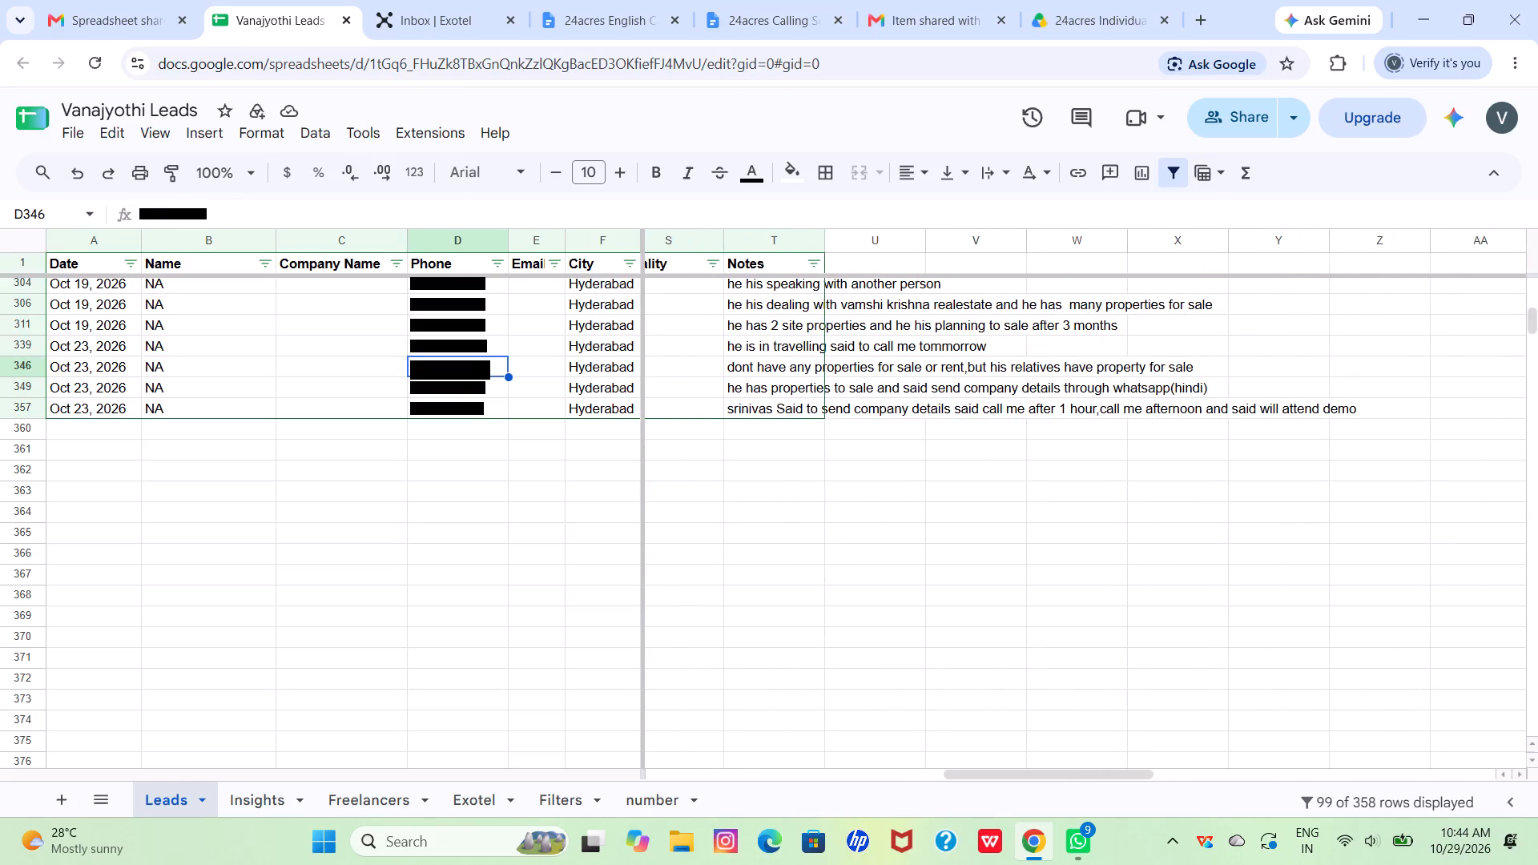
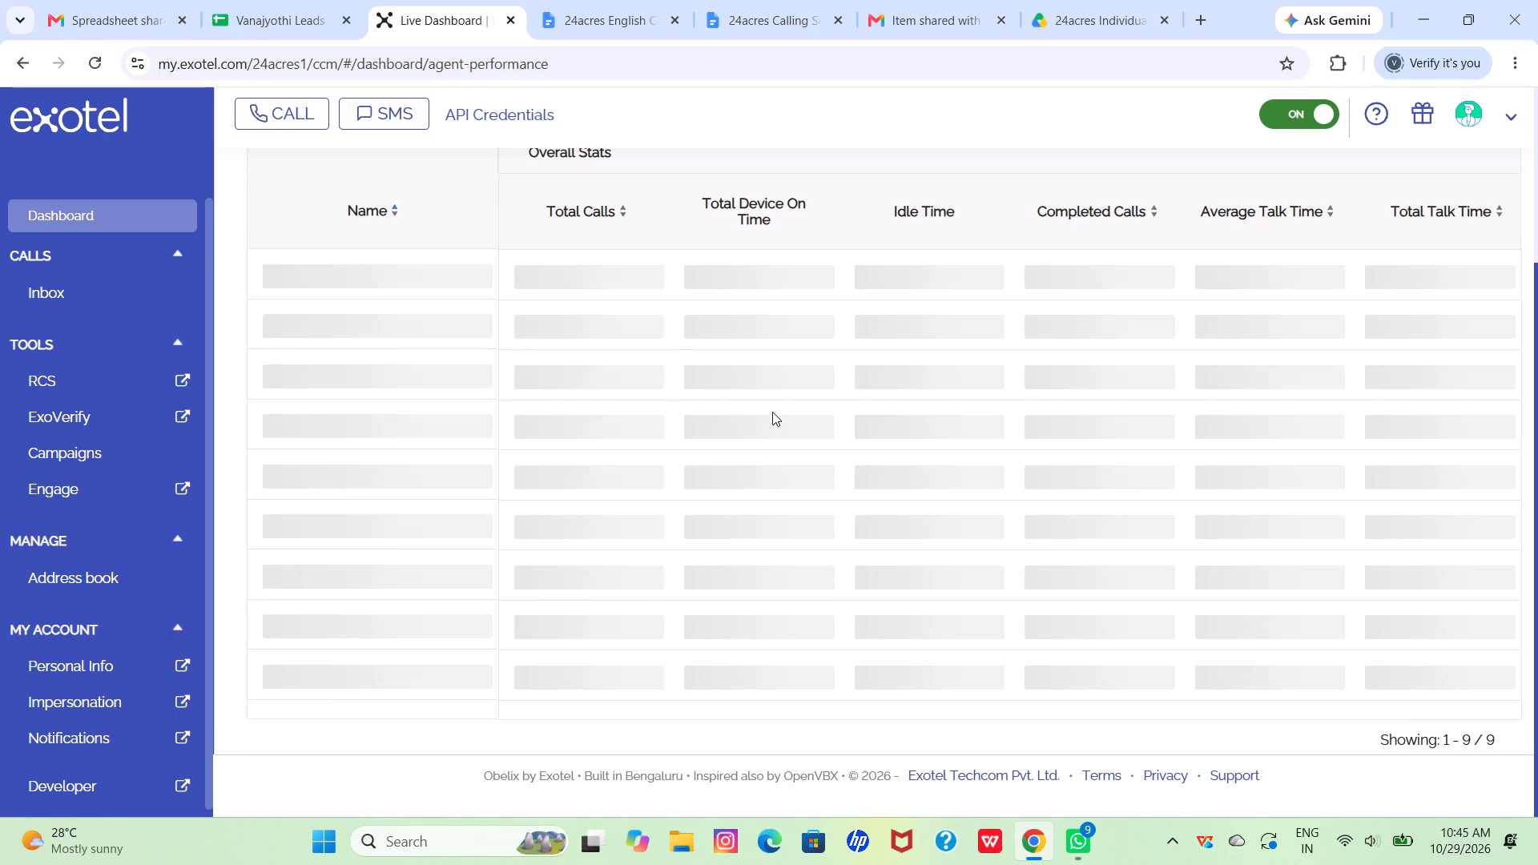
Review the overall call statistics of all agents for today in the Exotel Agent Performance dashboard.
scroll(772, 412, "up", 3)
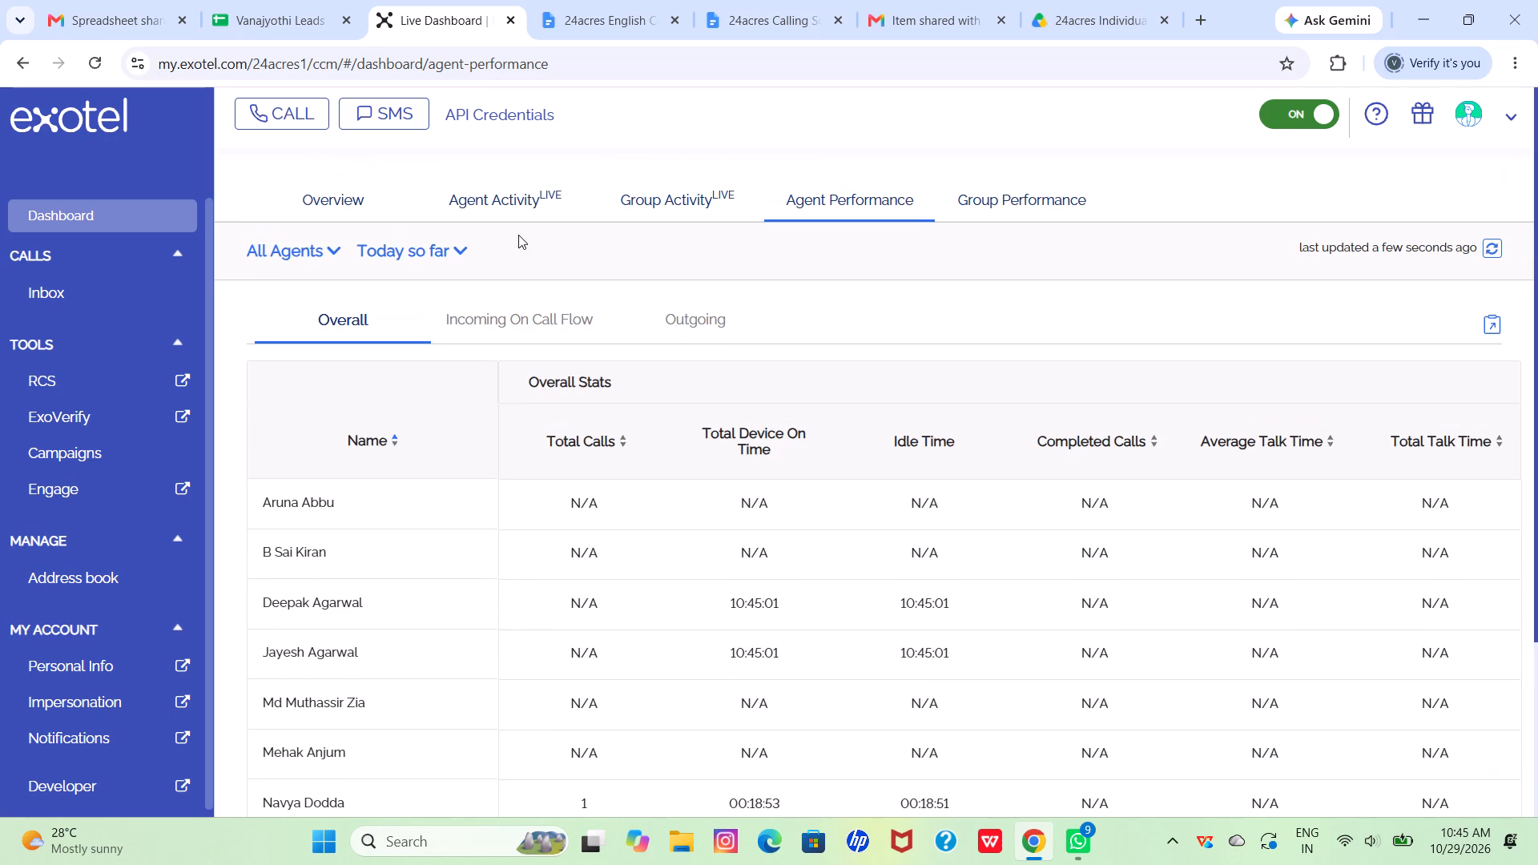
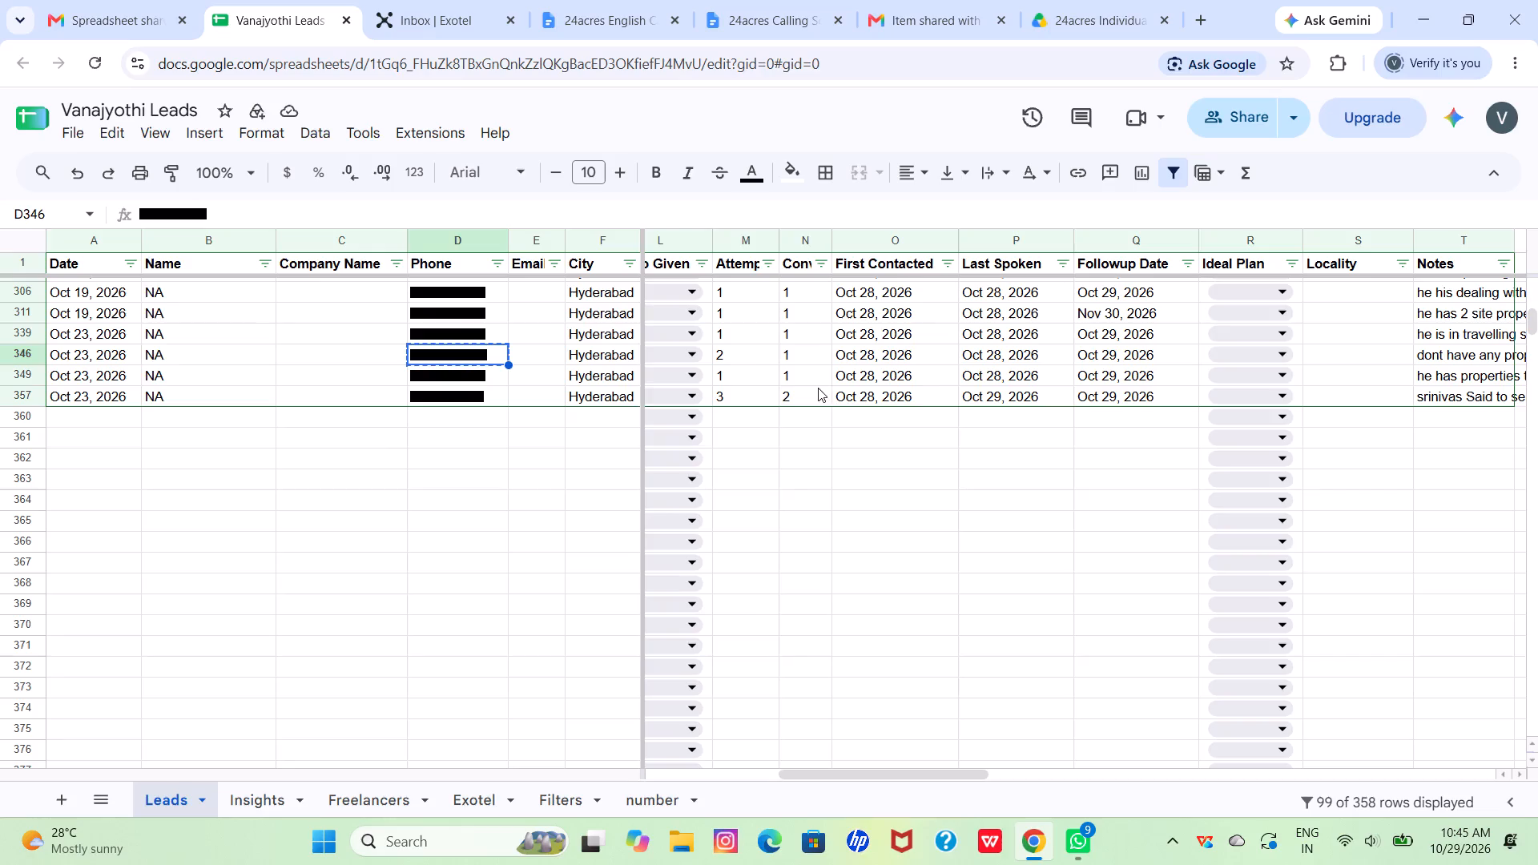
Set the attempts count of the lead in row 346 to 3.
left_click(731, 360)
key("3")
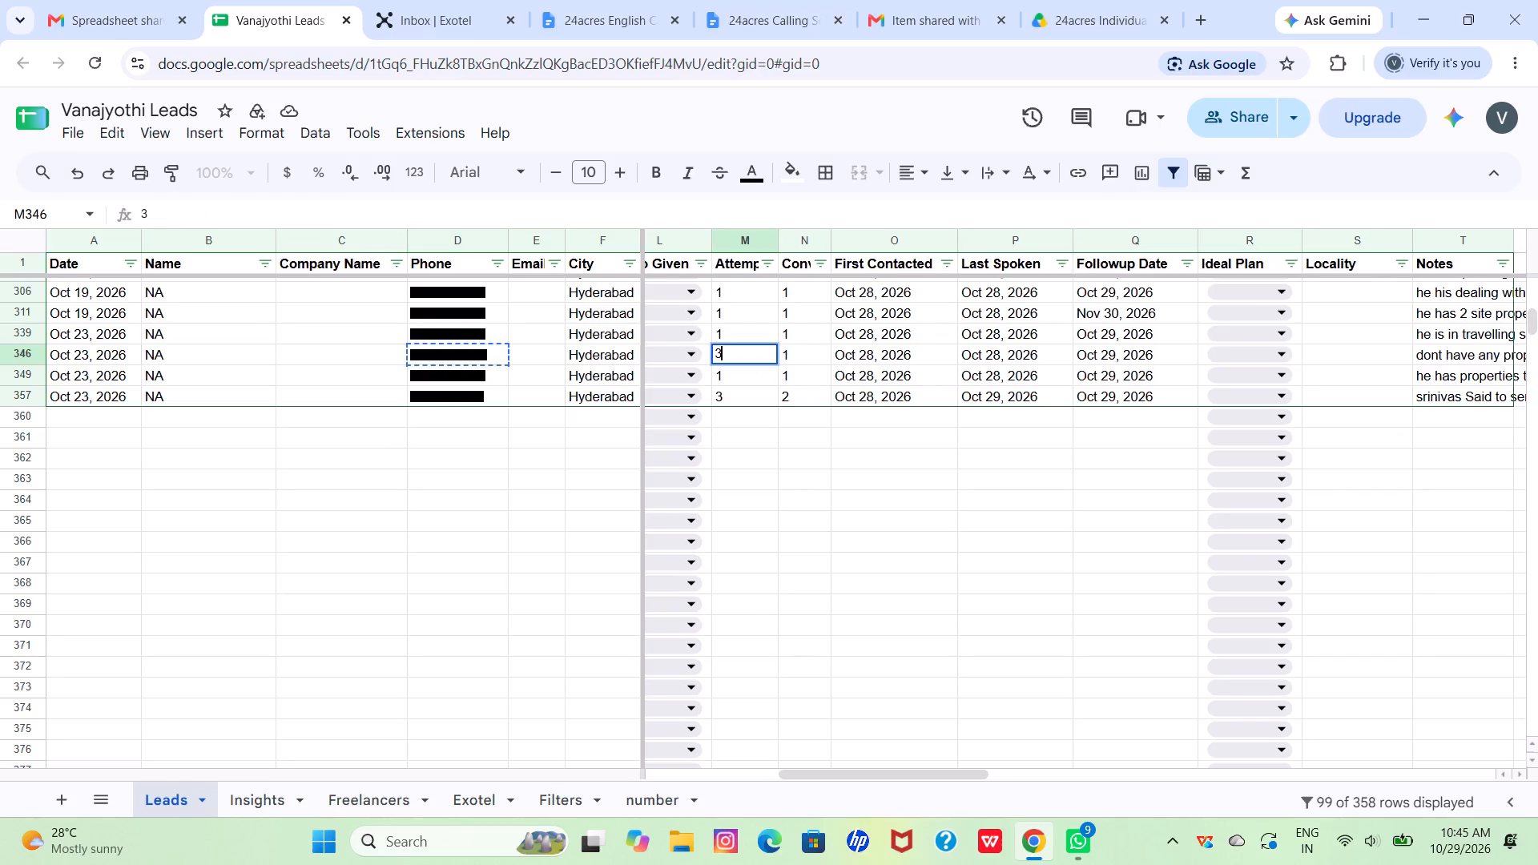
left_click(727, 328)
Examine the attempts, contact dates, follow-up date and call notes of the lead in row 339.
scroll(727, 328, "left", 3)
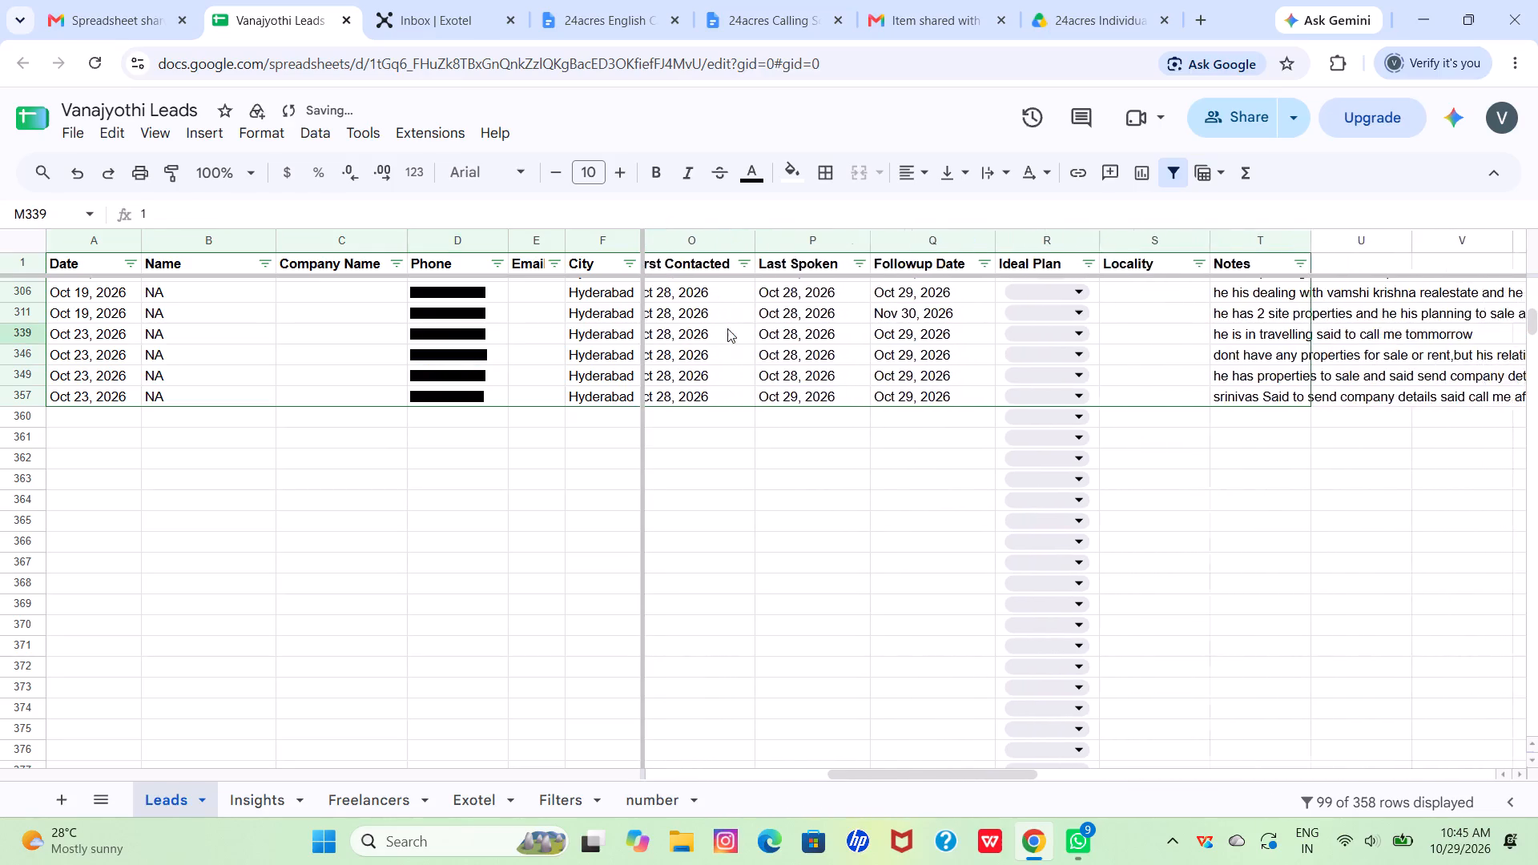
scroll(727, 328, "left", 1)
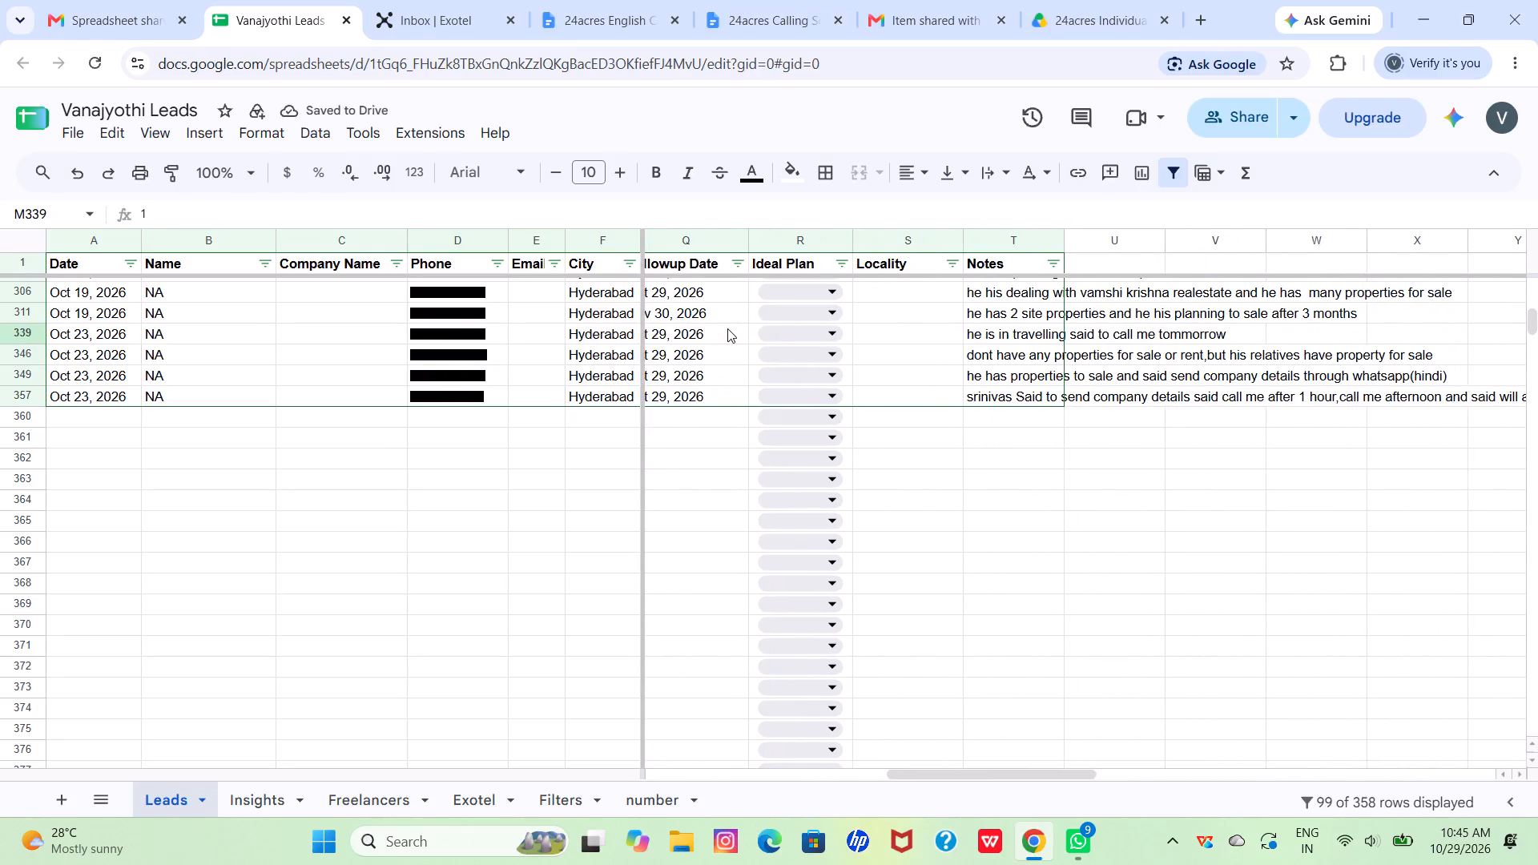
scroll(727, 328, "right", 3)
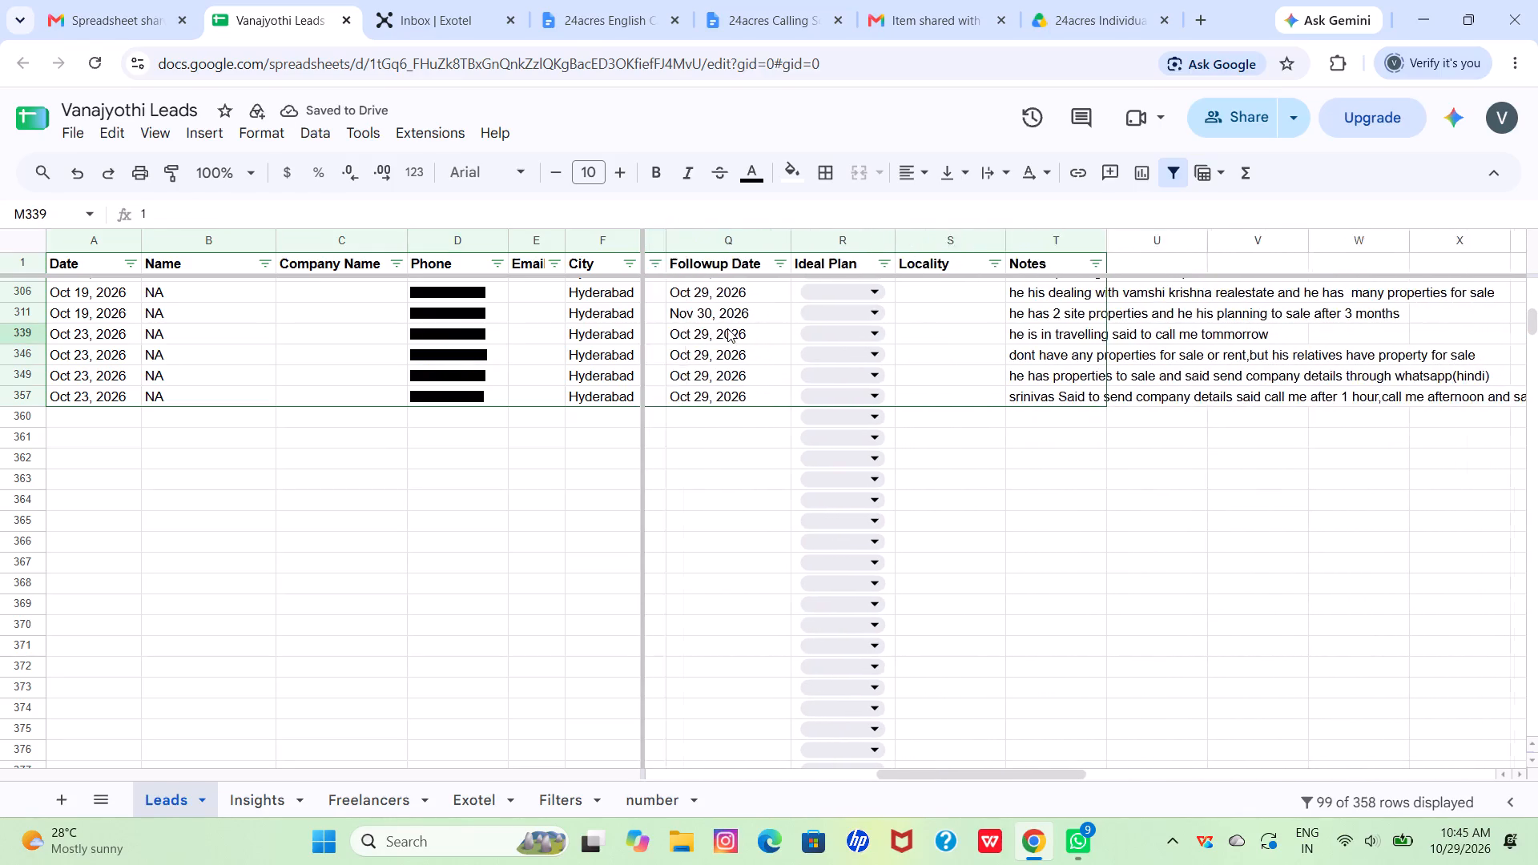
scroll(727, 328, "right", 2)
scroll(727, 328, "left", 2)
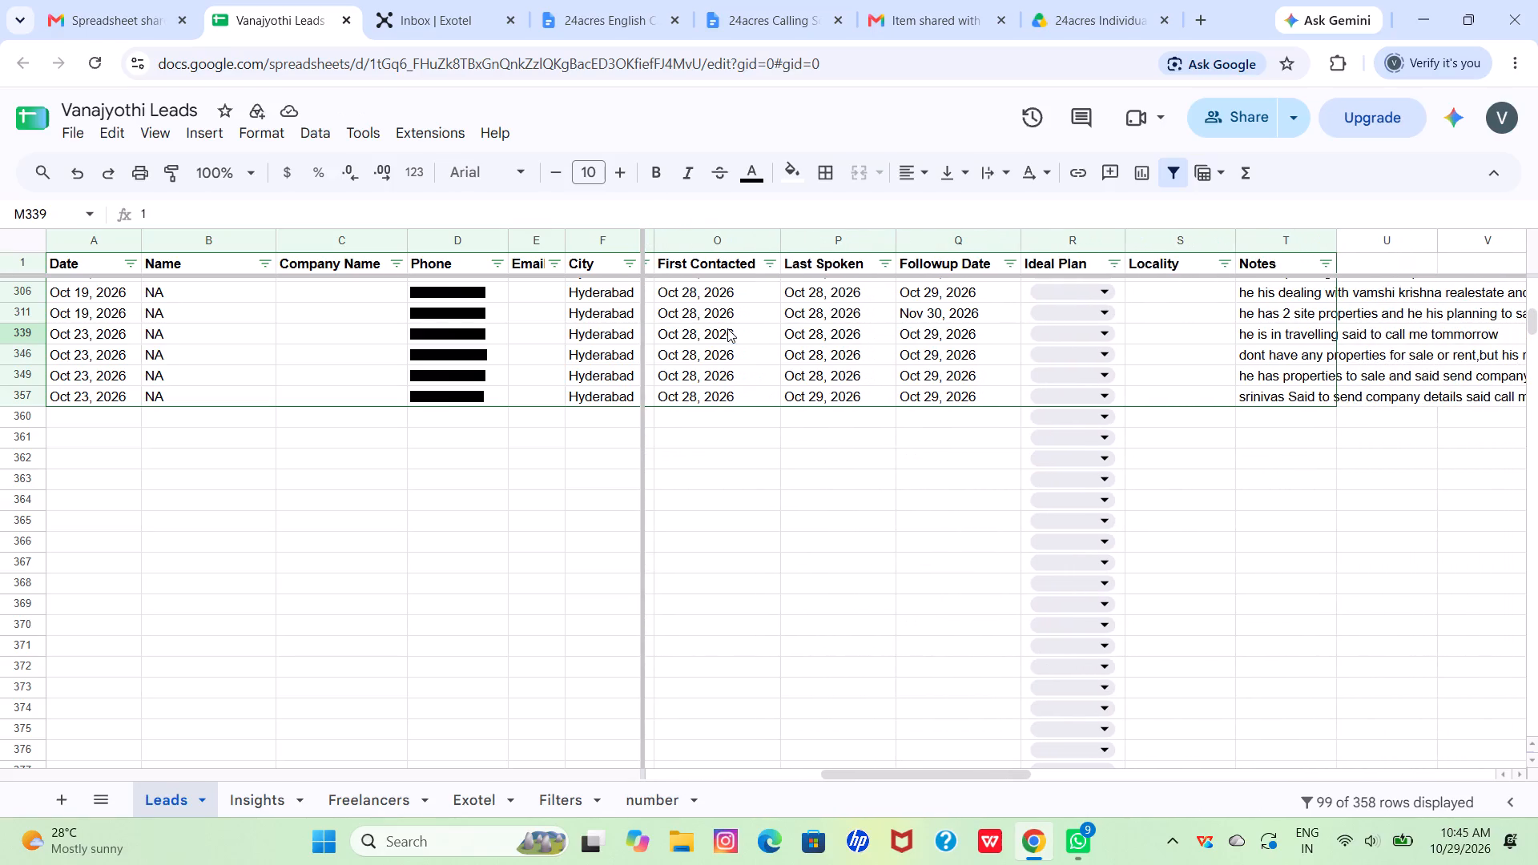
scroll(1001, 324, "right", 4)
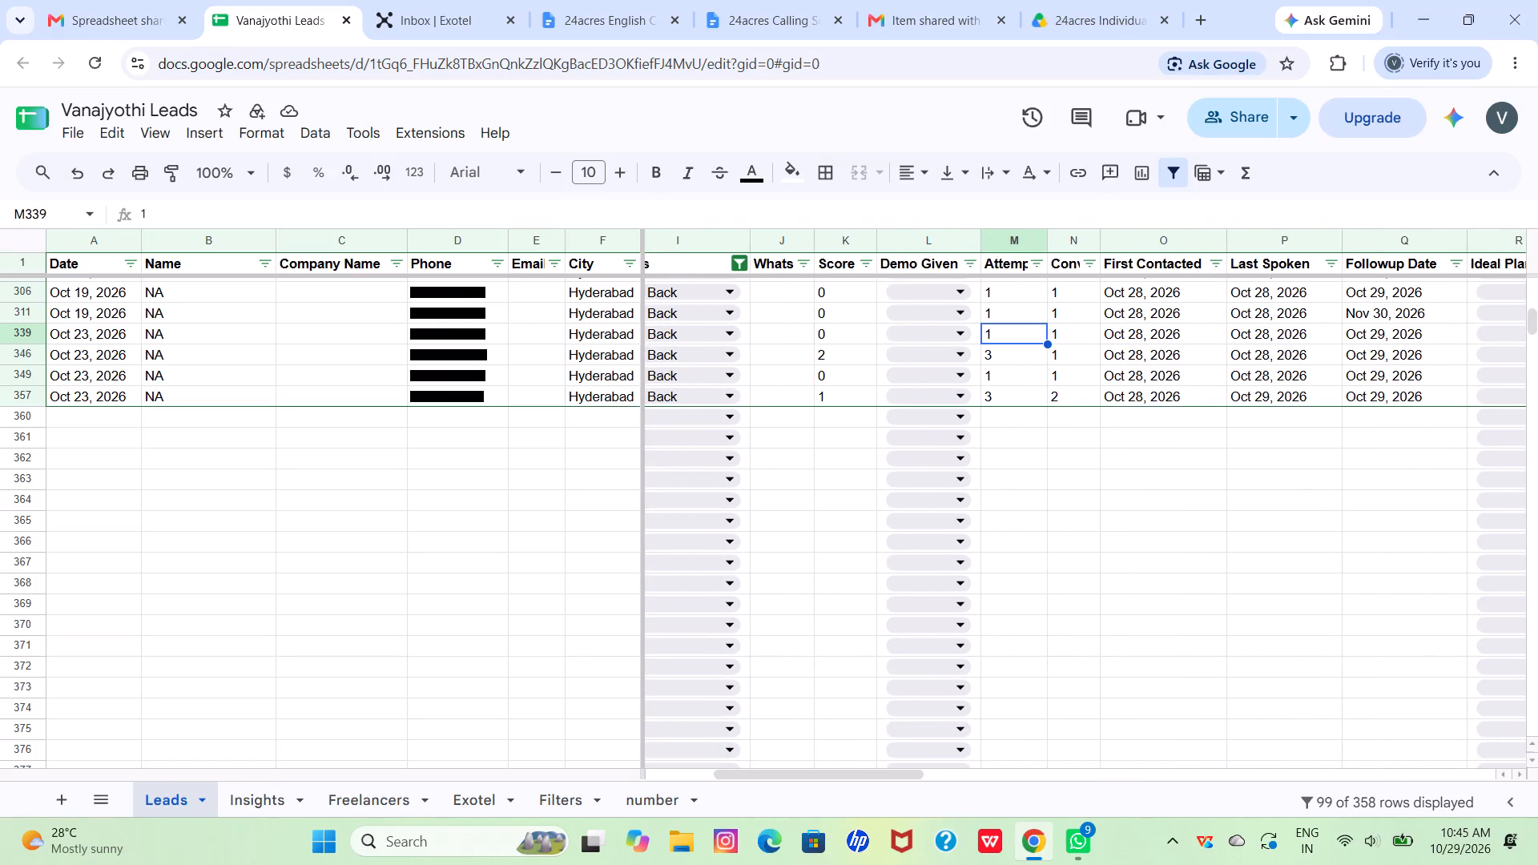
scroll(1081, 334, "left", 4)
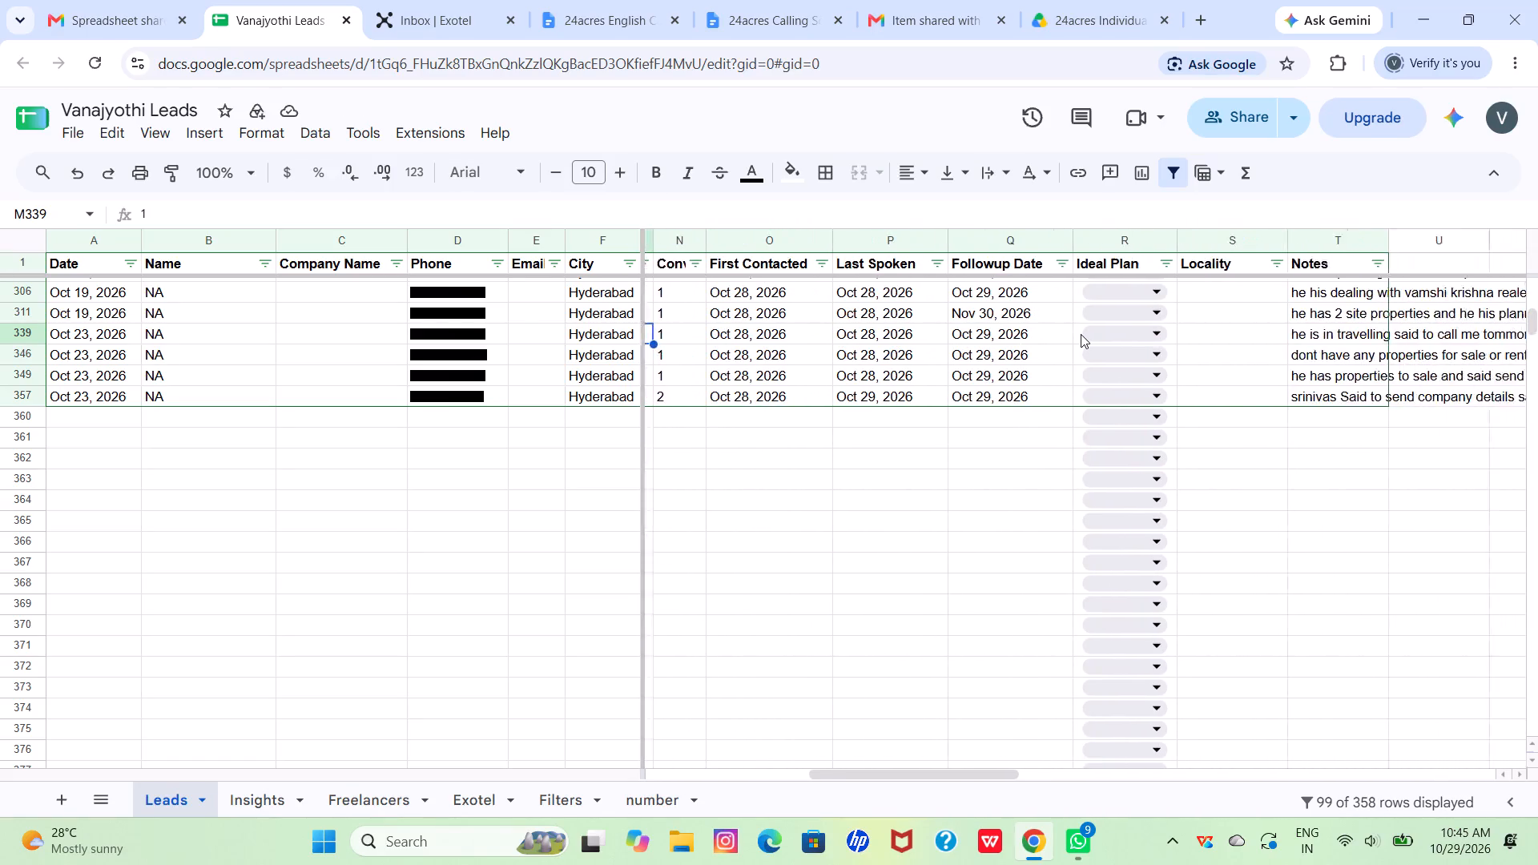
scroll(1081, 334, "left", 1)
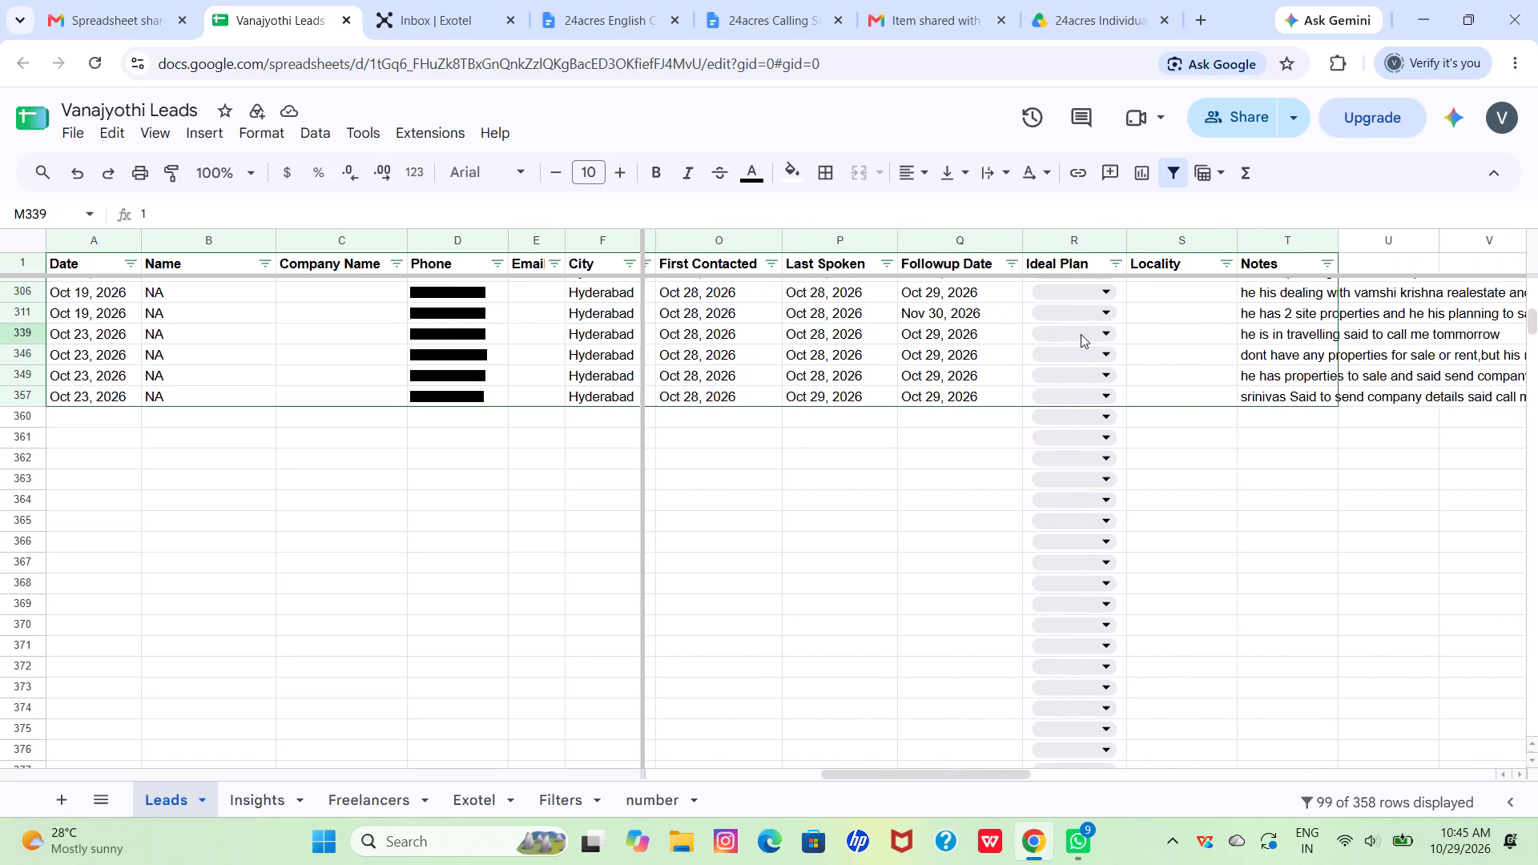
scroll(1081, 334, "right", 4)
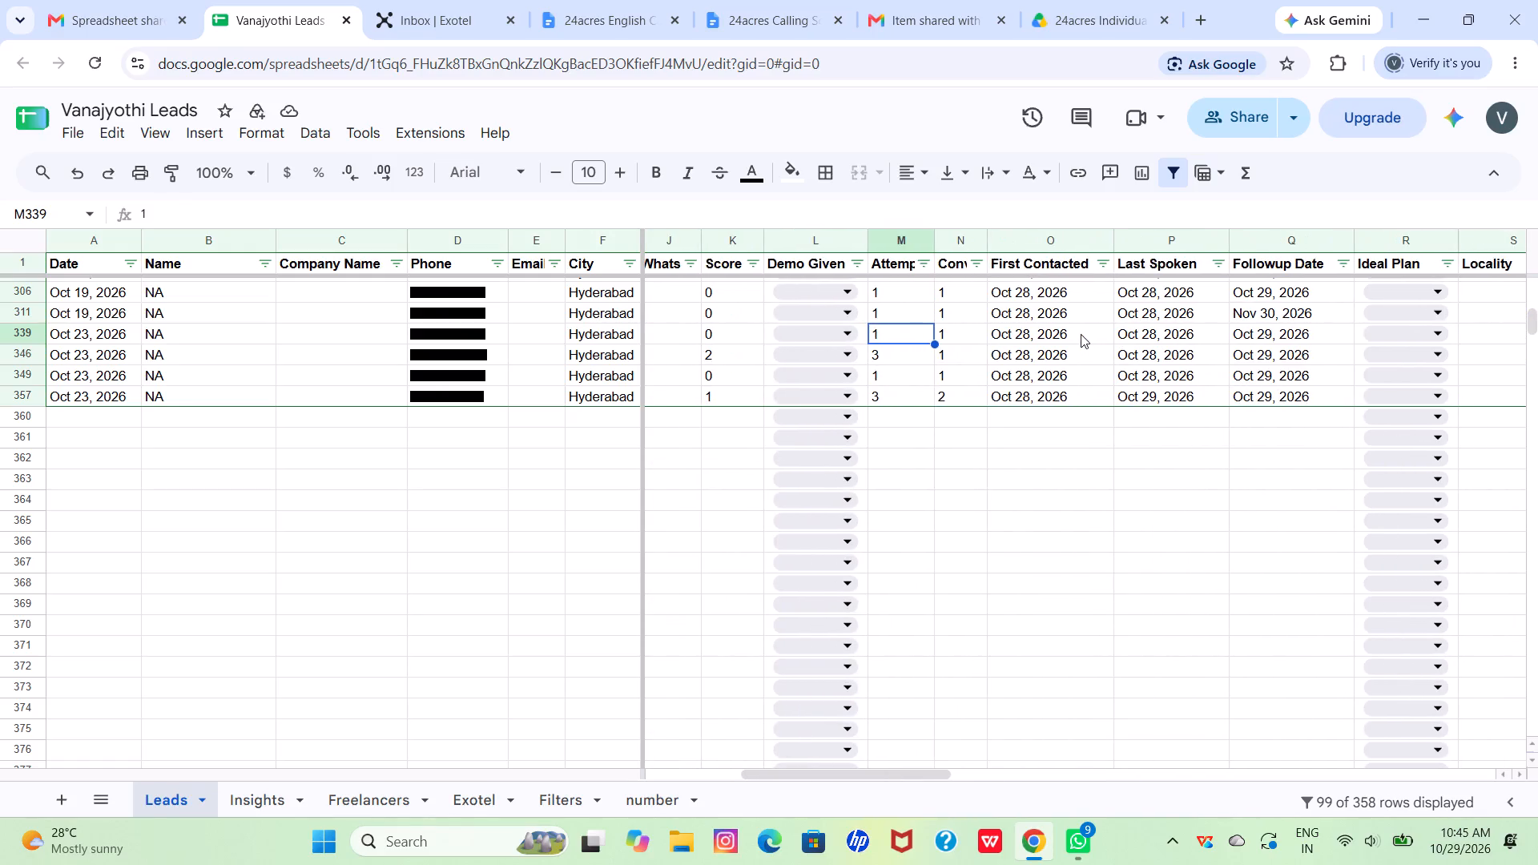
Select the phone number of the lead in row 339.
left_click(497, 333)
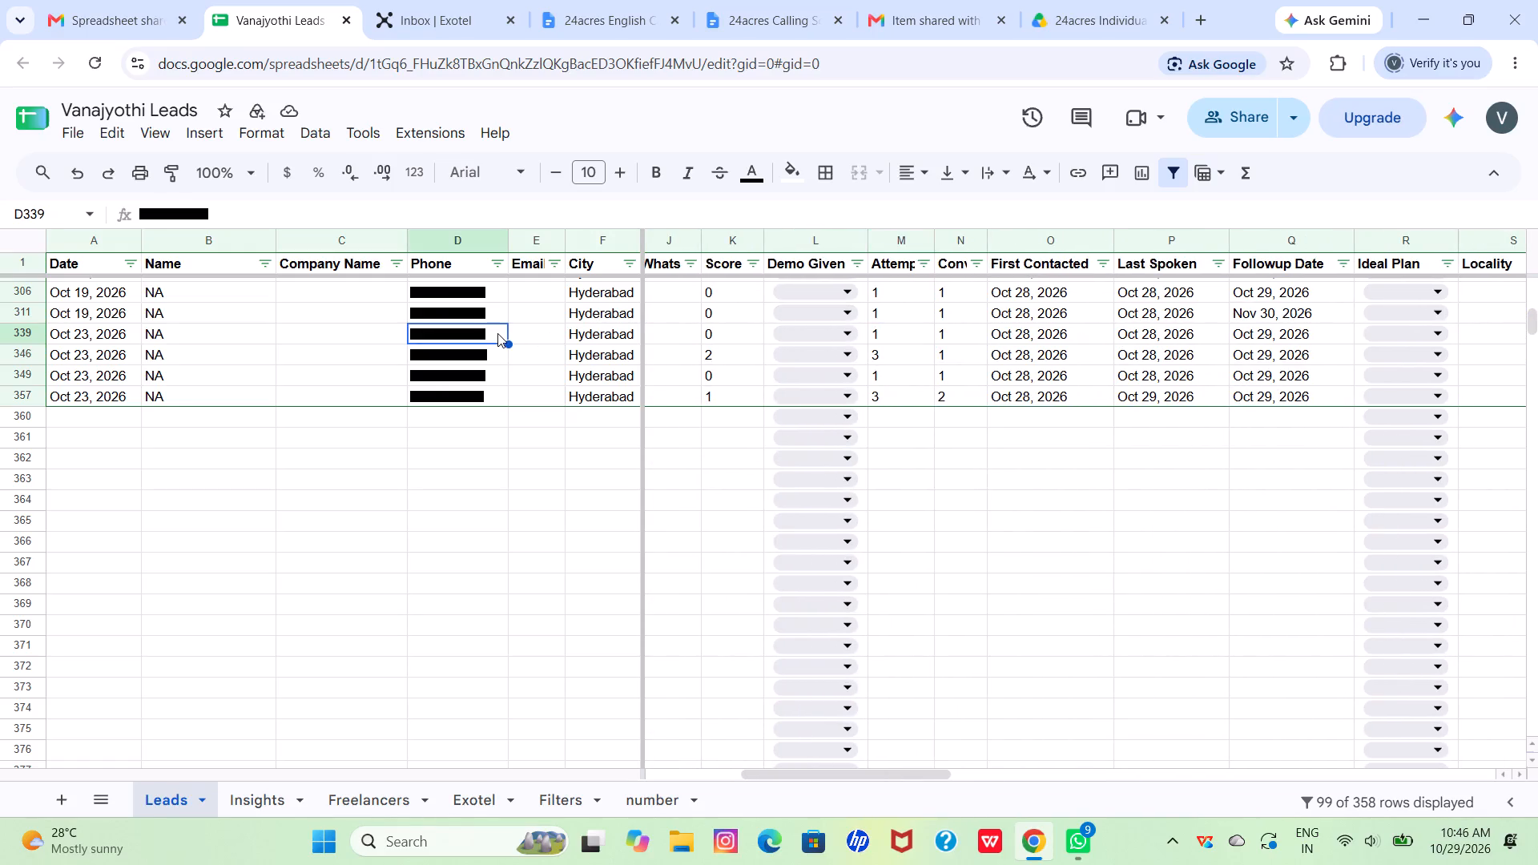
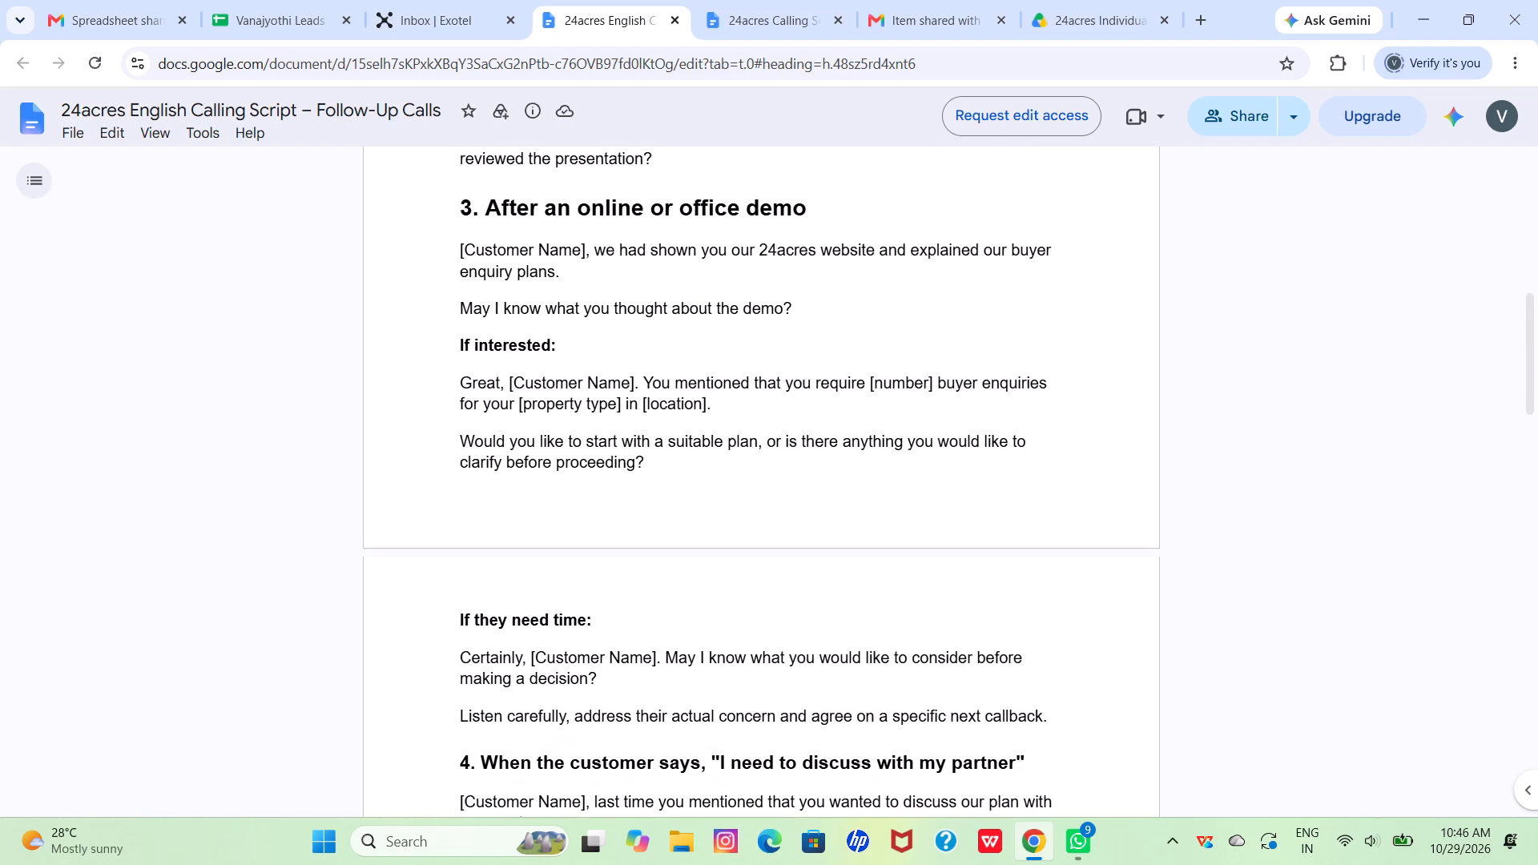
Read the follow-up calling script from the post-demo section through the replies on partner discussion, high price, existing enquiries and buying later.
scroll(742, 432, "down", 3)
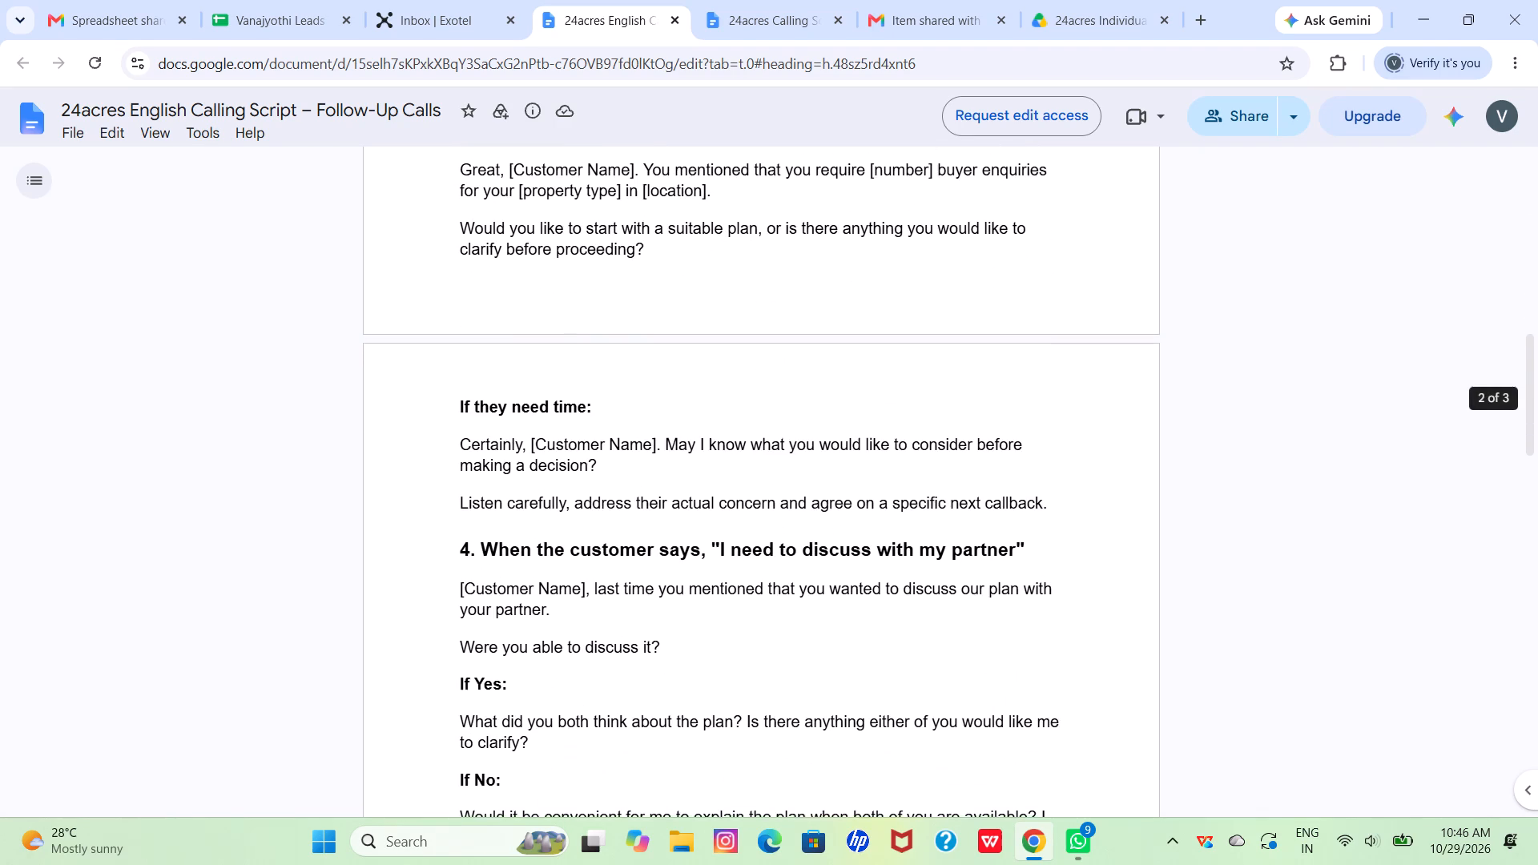
scroll(742, 432, "down", 4)
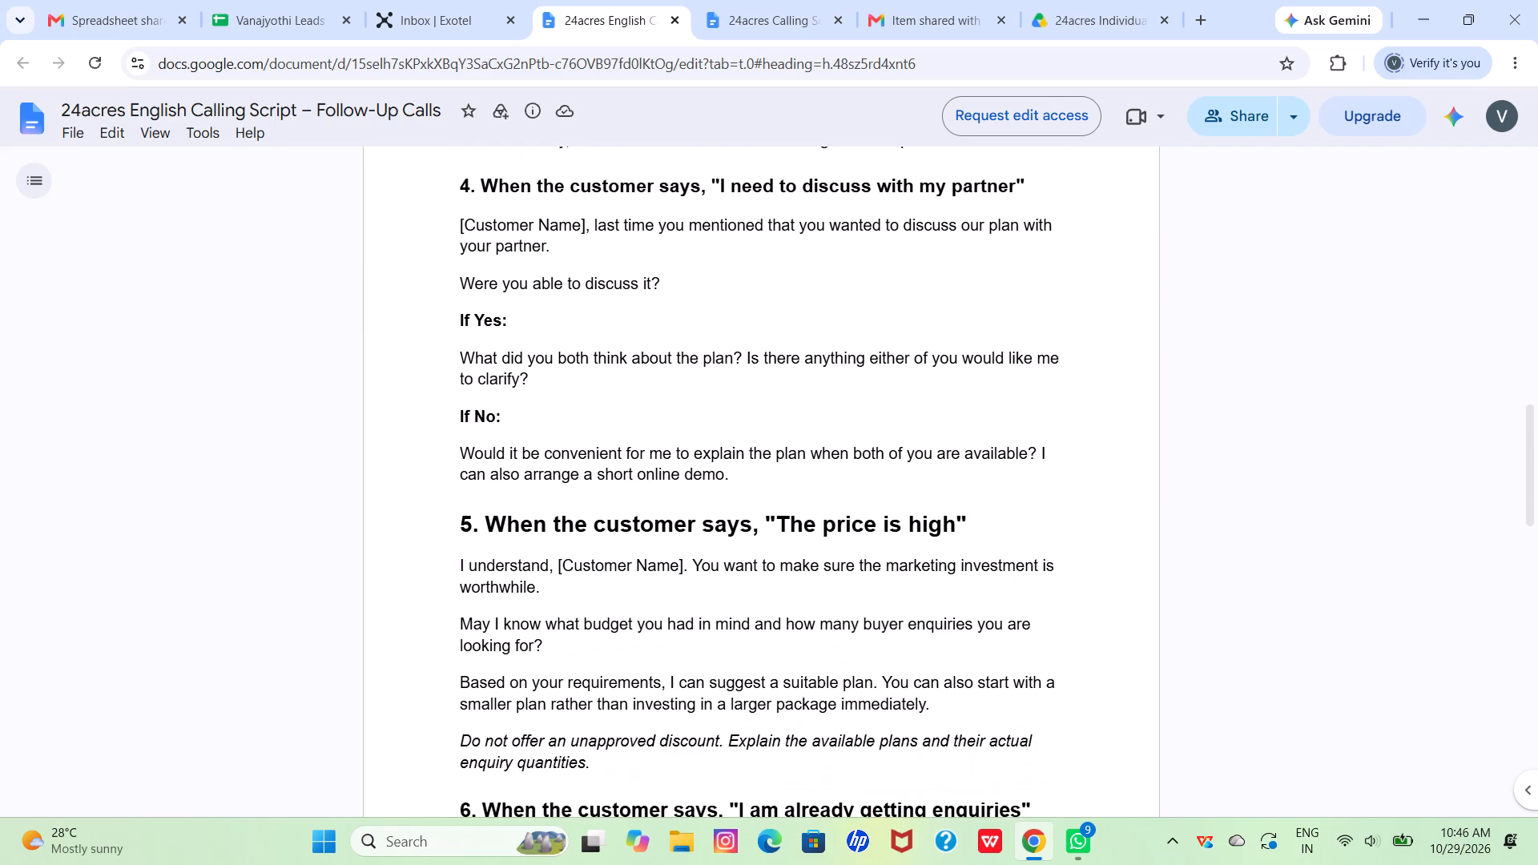
scroll(742, 432, "down", 5)
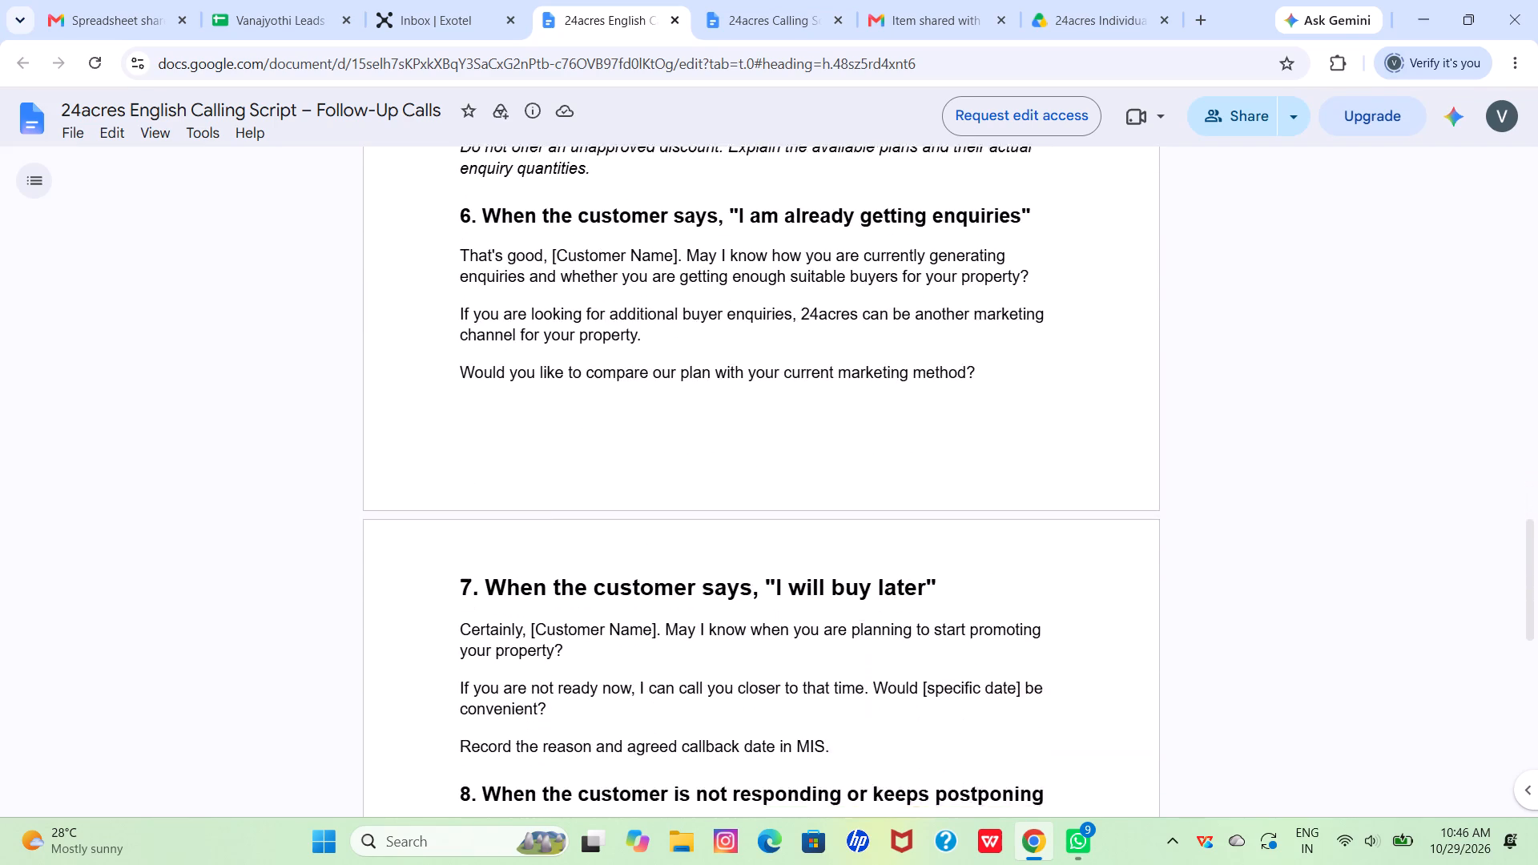
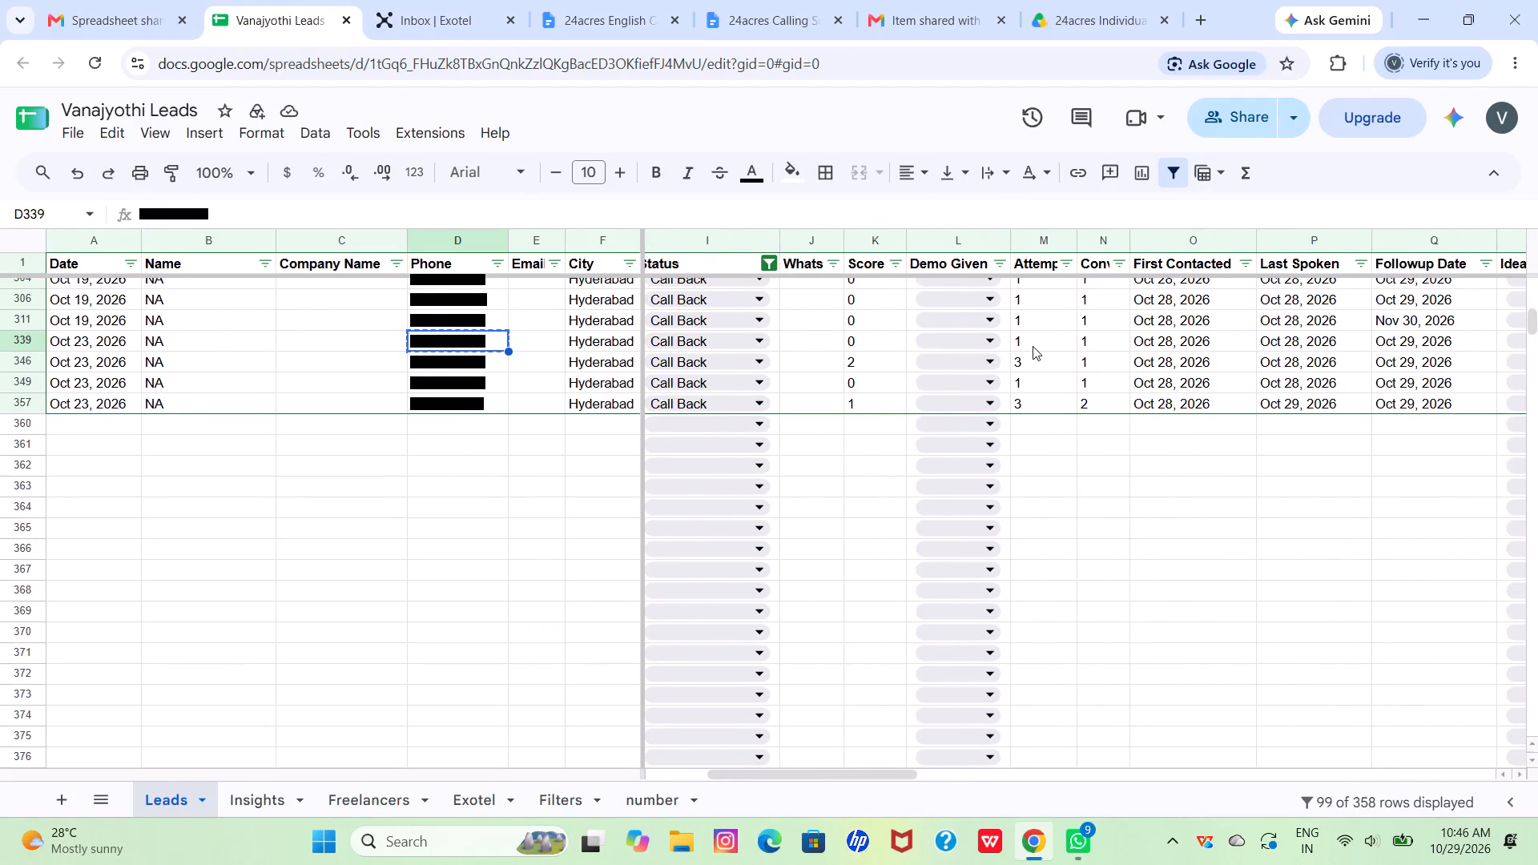
Set the attempts count of the lead in row 339 to 2.
left_click(1033, 346)
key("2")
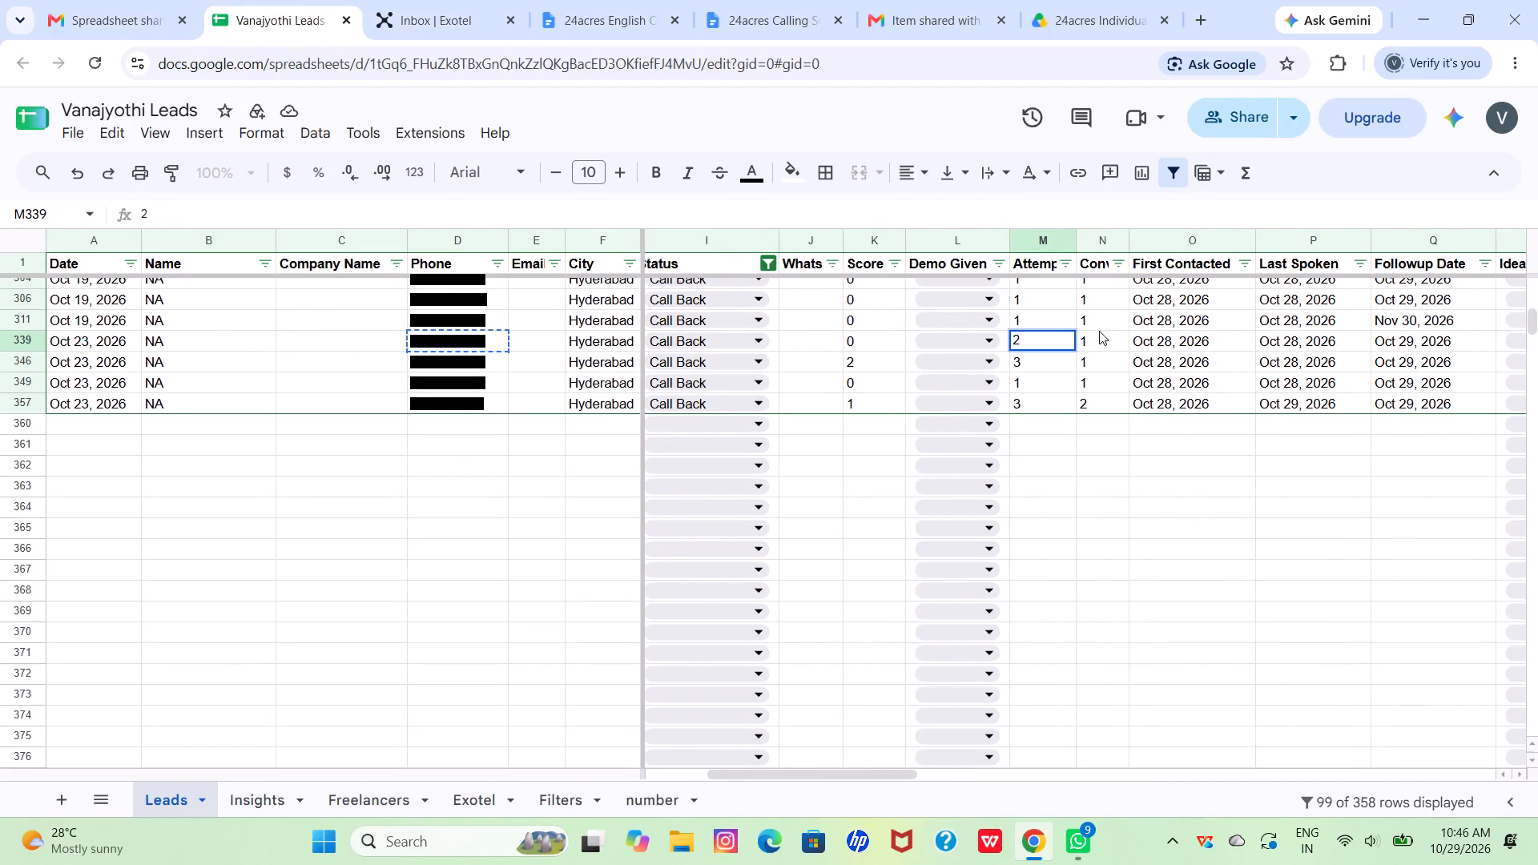
left_click(1101, 332)
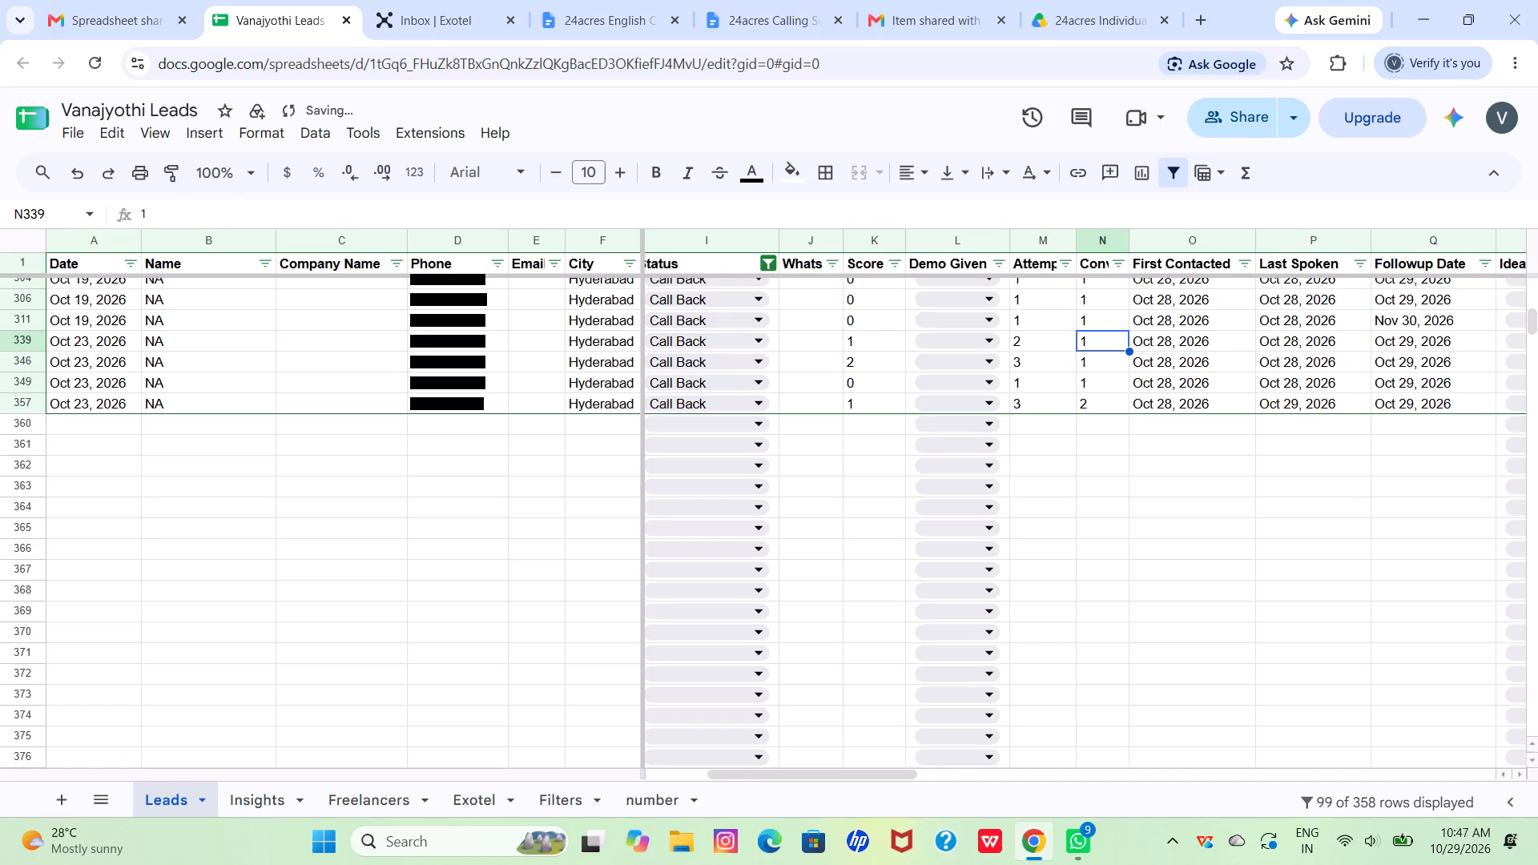
Check the follow-up date and call notes of the lead in row 339.
scroll(1101, 332, "left", 7)
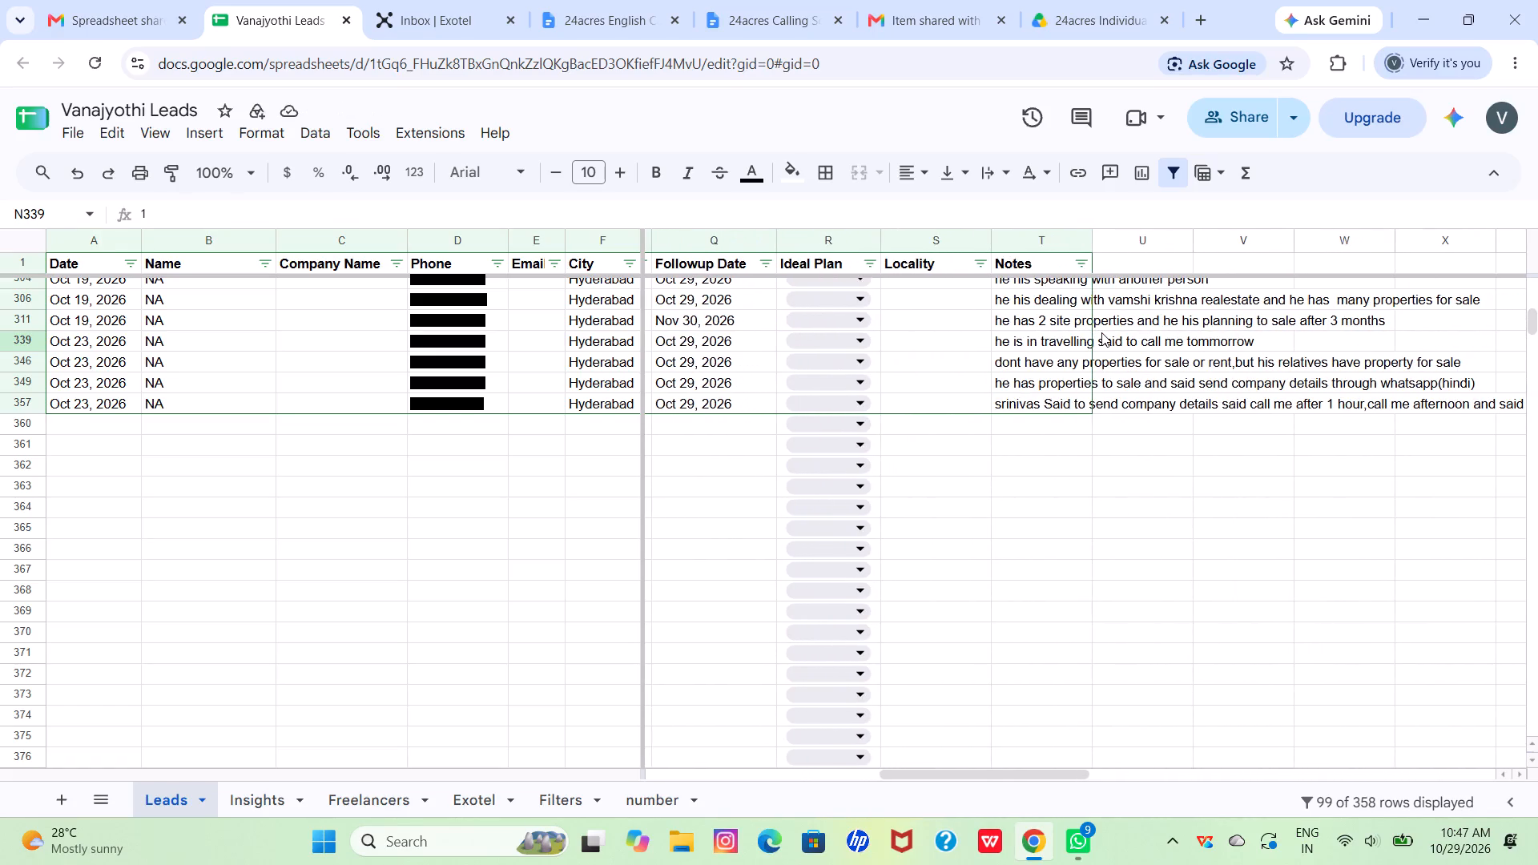
Examine the attempts, contact dates, follow-up dates and call notes of the filtered leads in rows 304 to 357.
scroll(1101, 332, "right", 2)
scroll(1101, 332, "up", 1)
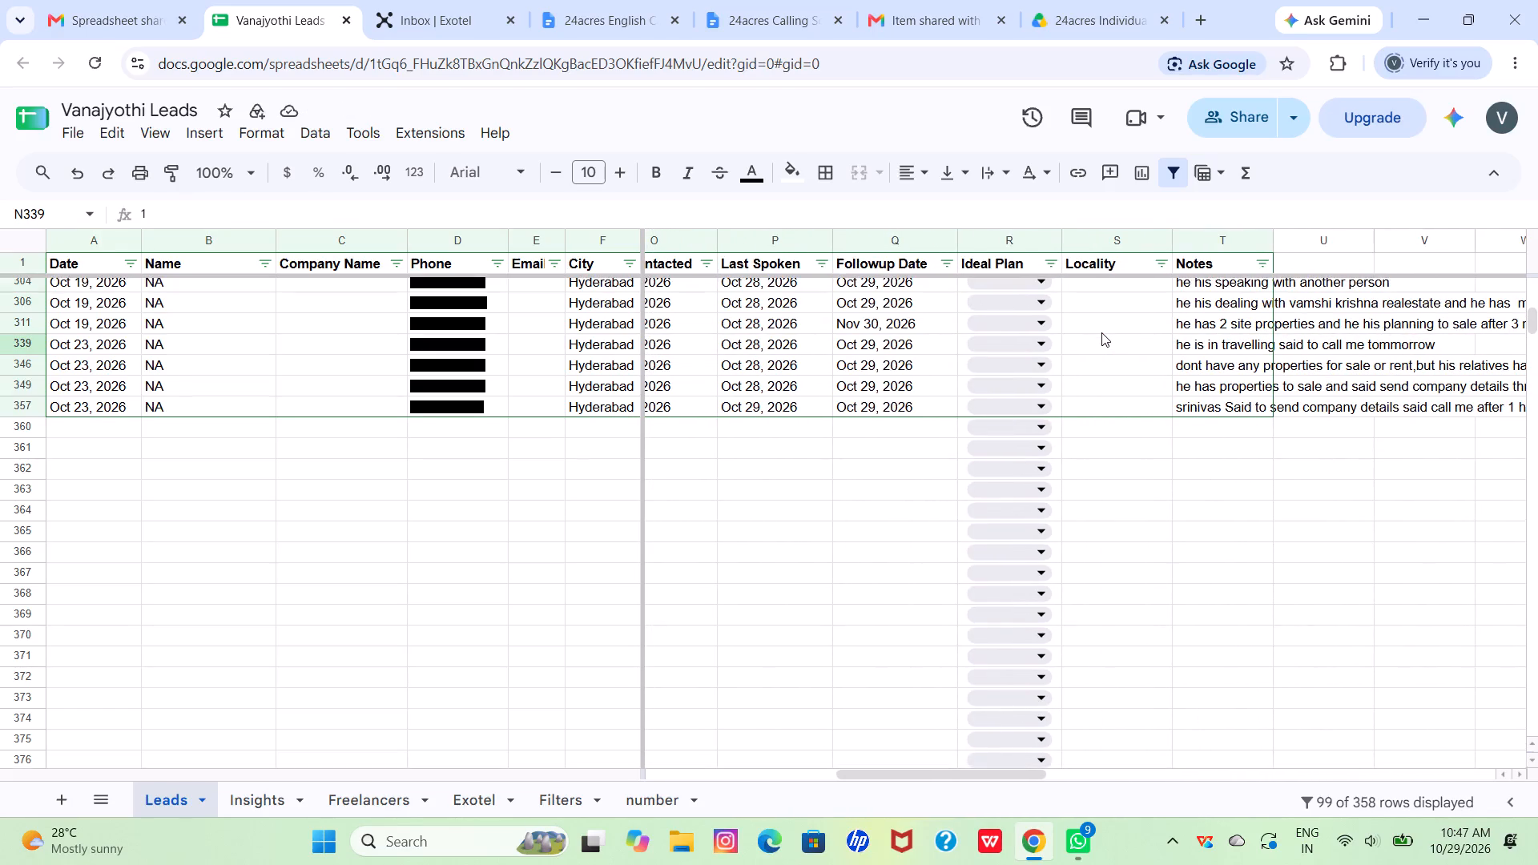
scroll(1101, 332, "up", 1)
scroll(1101, 332, "left", 2)
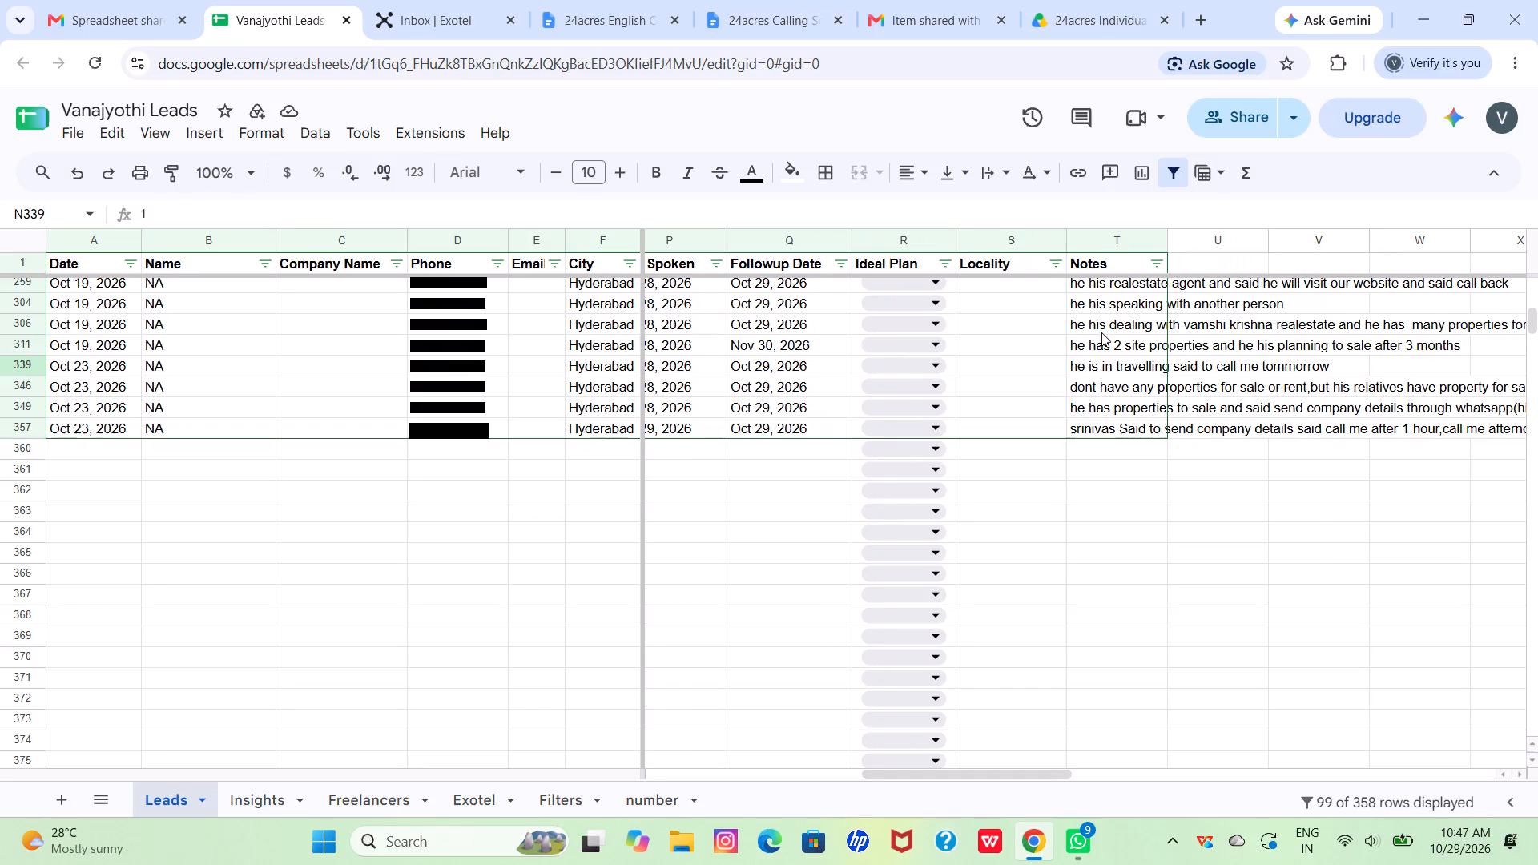
scroll(1101, 332, "left", 2)
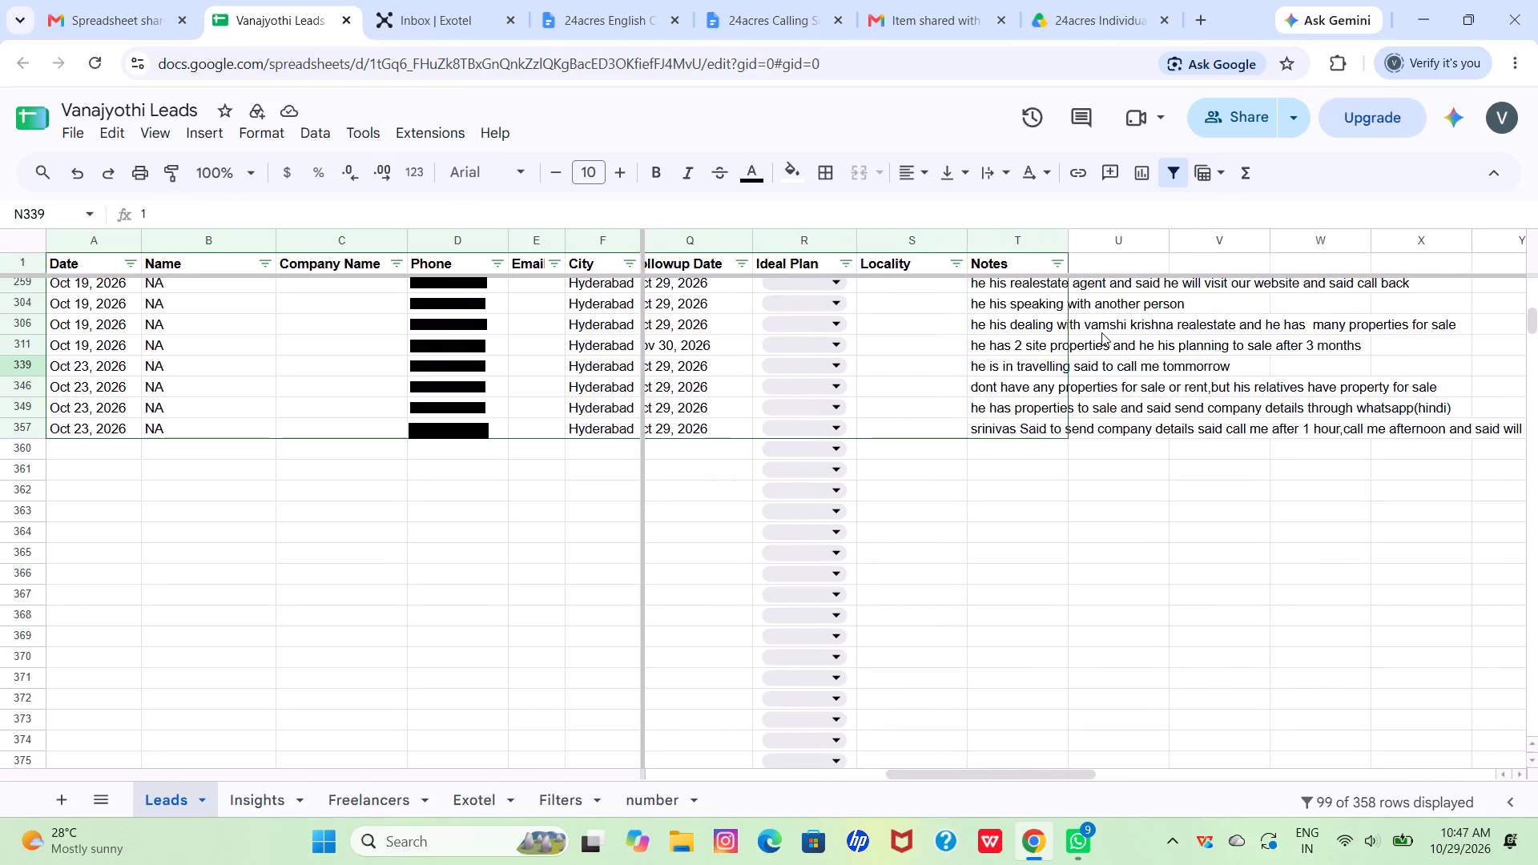
scroll(1101, 332, "left", 1)
scroll(1101, 332, "right", 6)
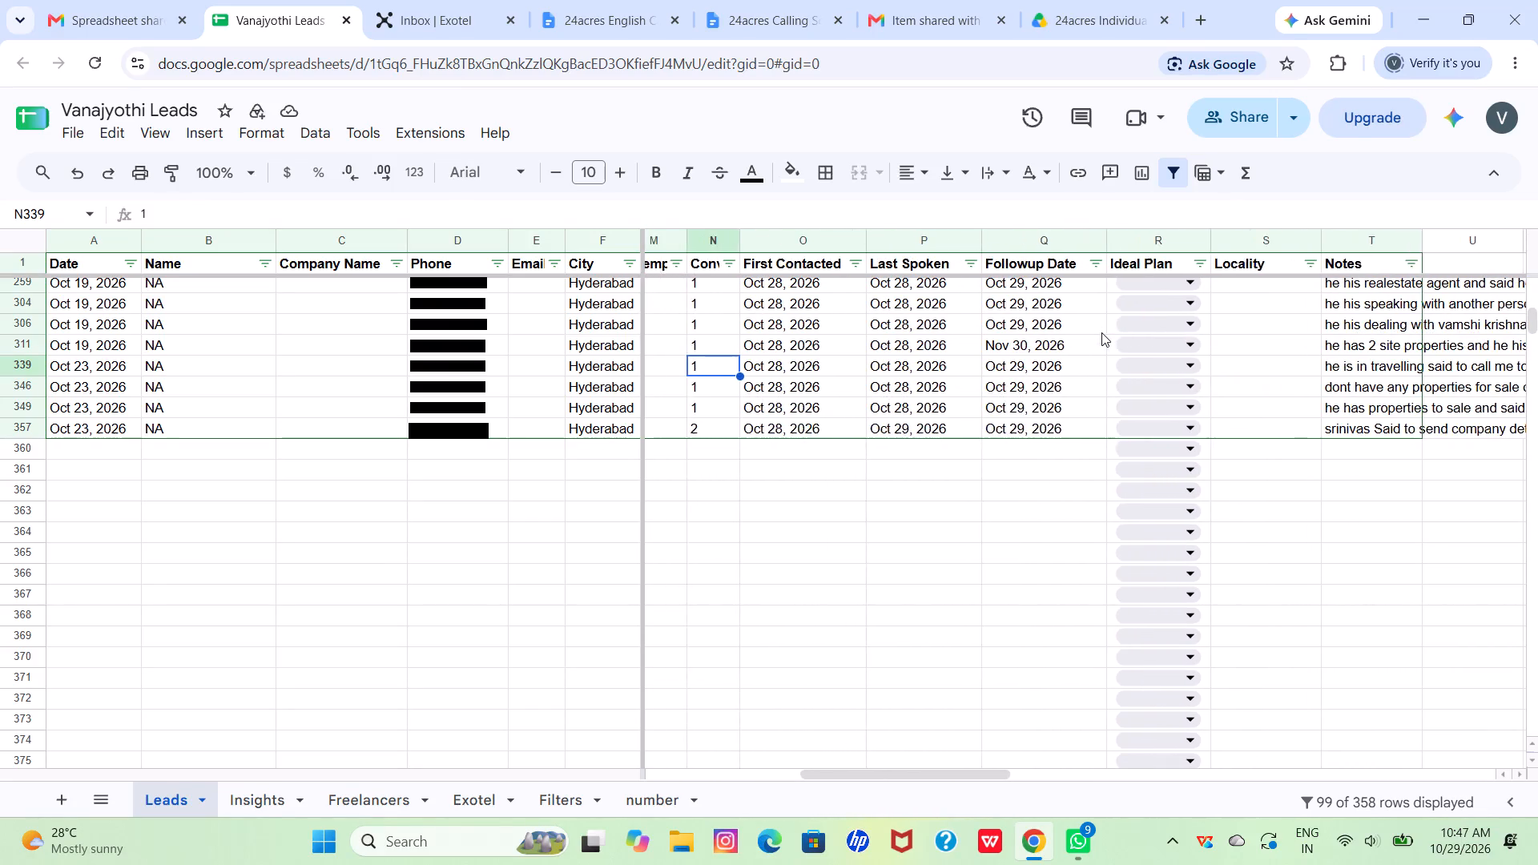
scroll(1101, 332, "right", 1)
scroll(1101, 332, "left", 2)
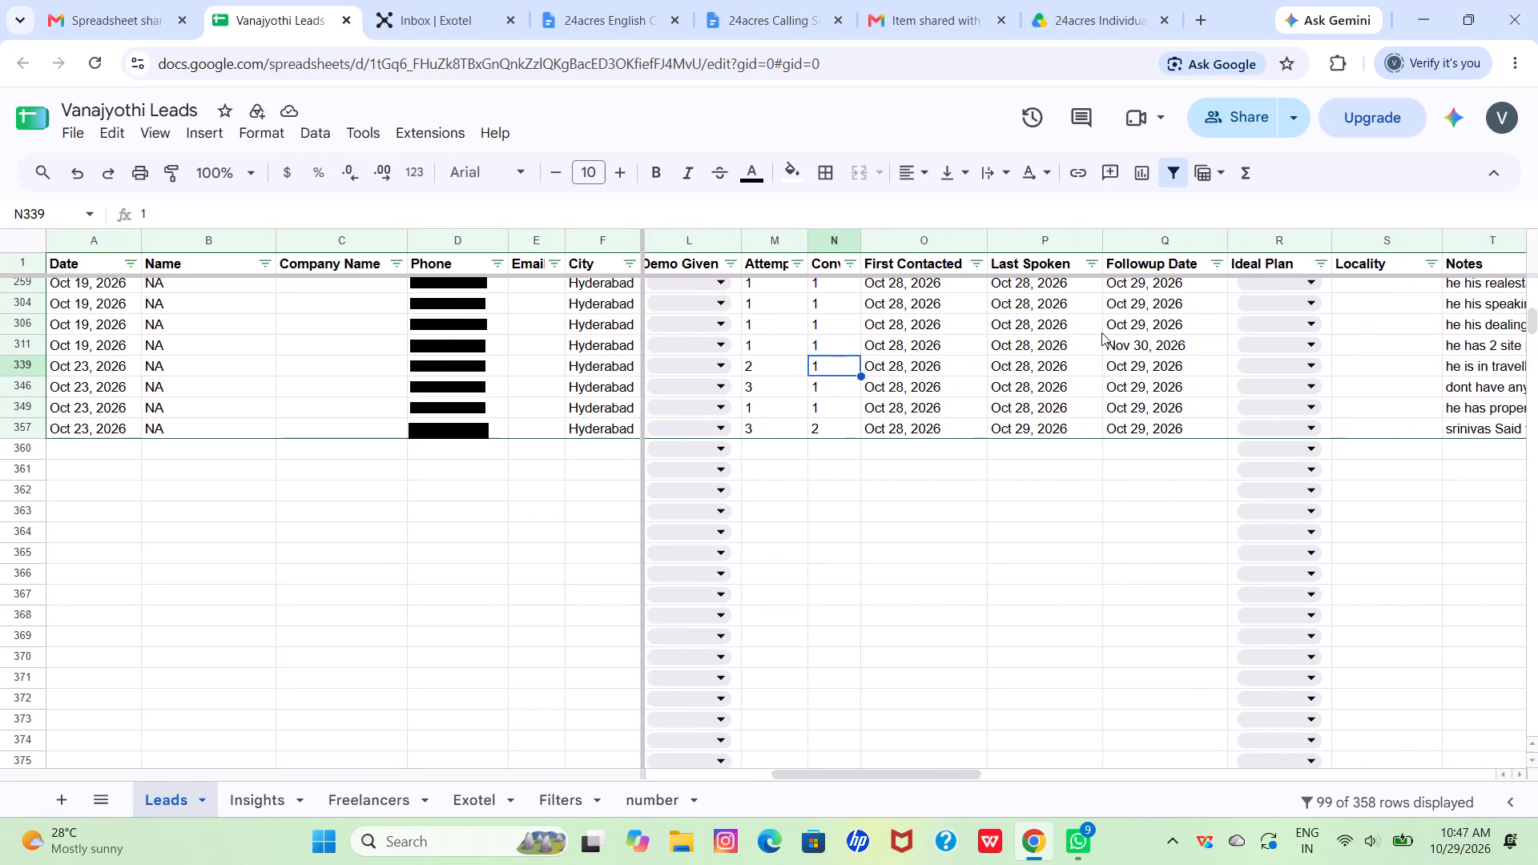
scroll(1101, 332, "left", 4)
scroll(1101, 332, "right", 5)
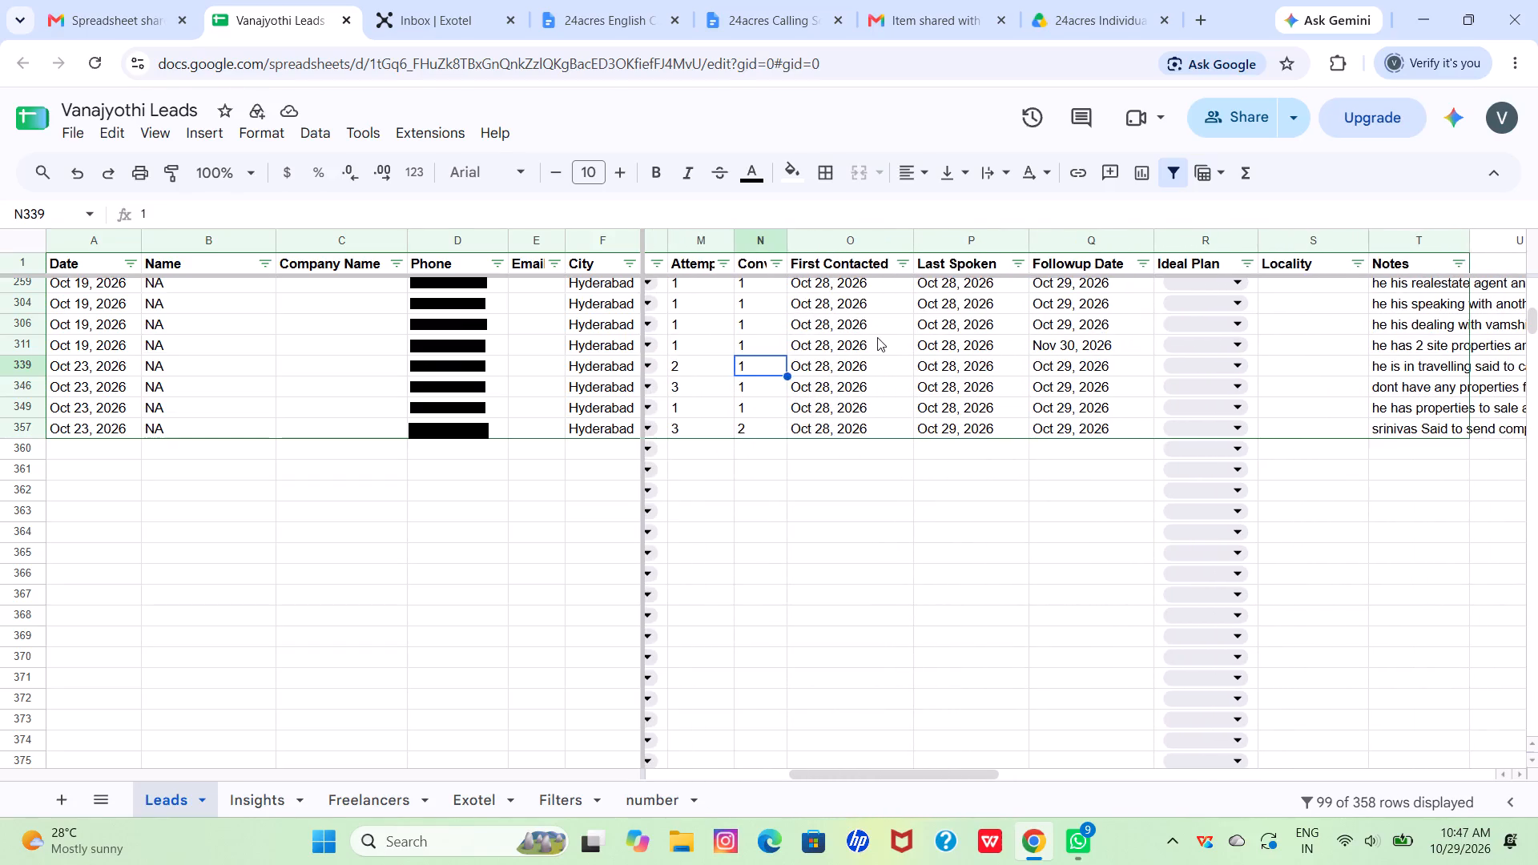
left_click(501, 326)
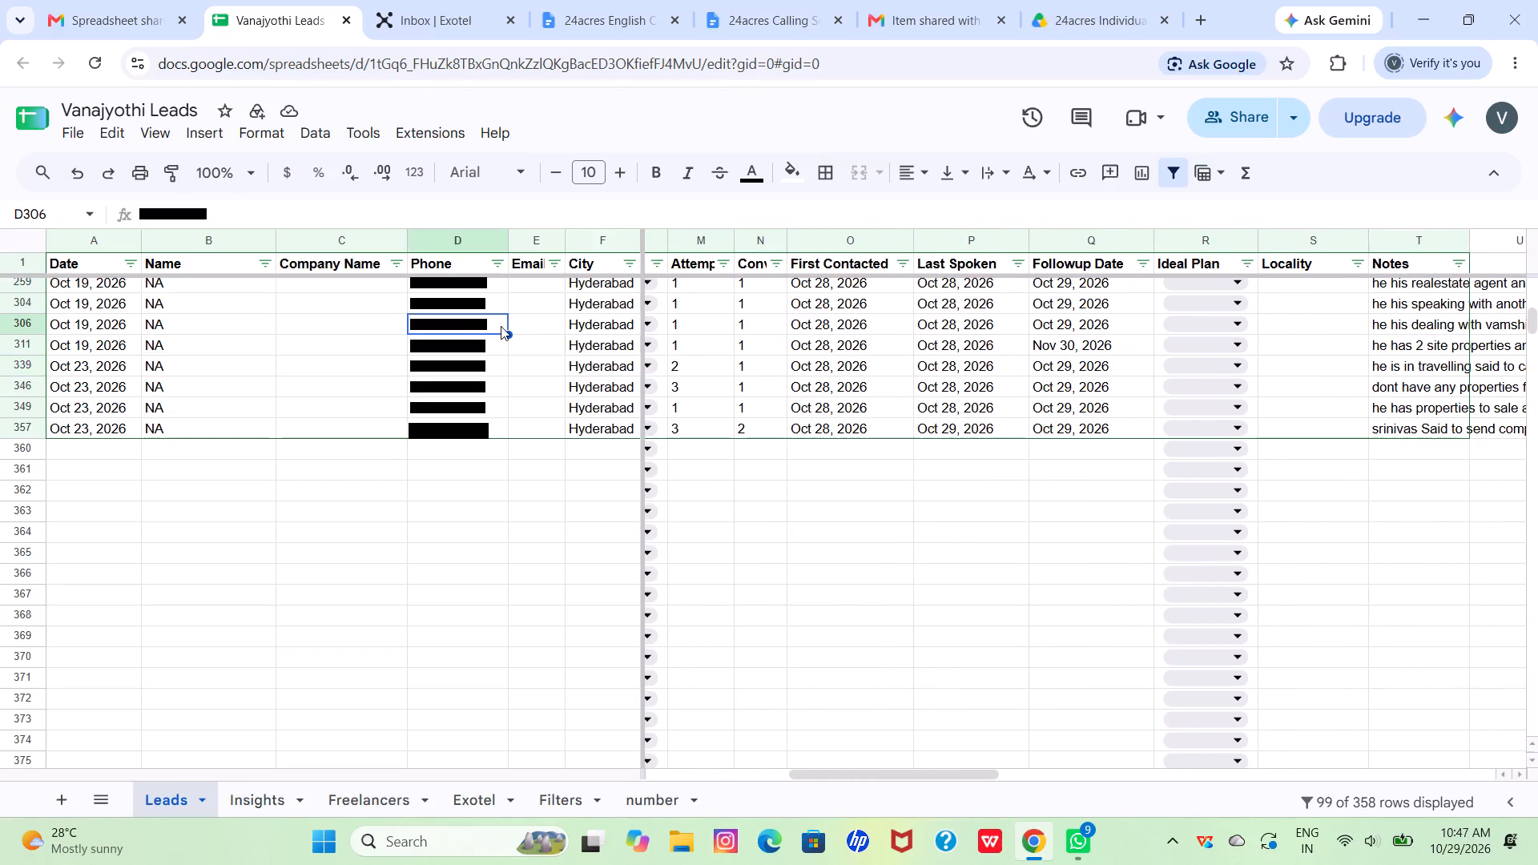
scroll(1129, 325, "left", 5)
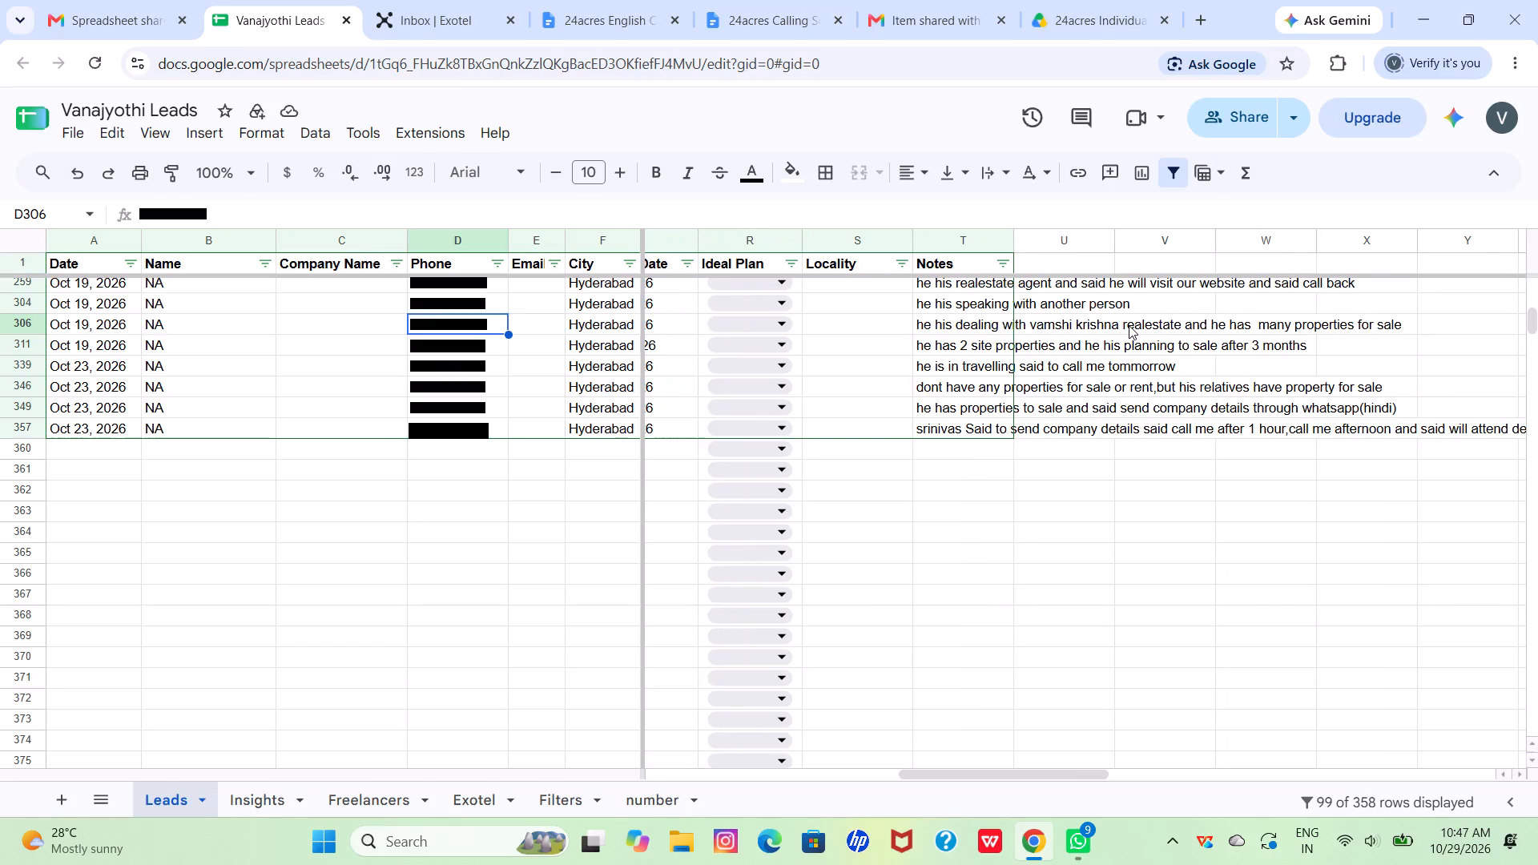
key("ctrl+c")
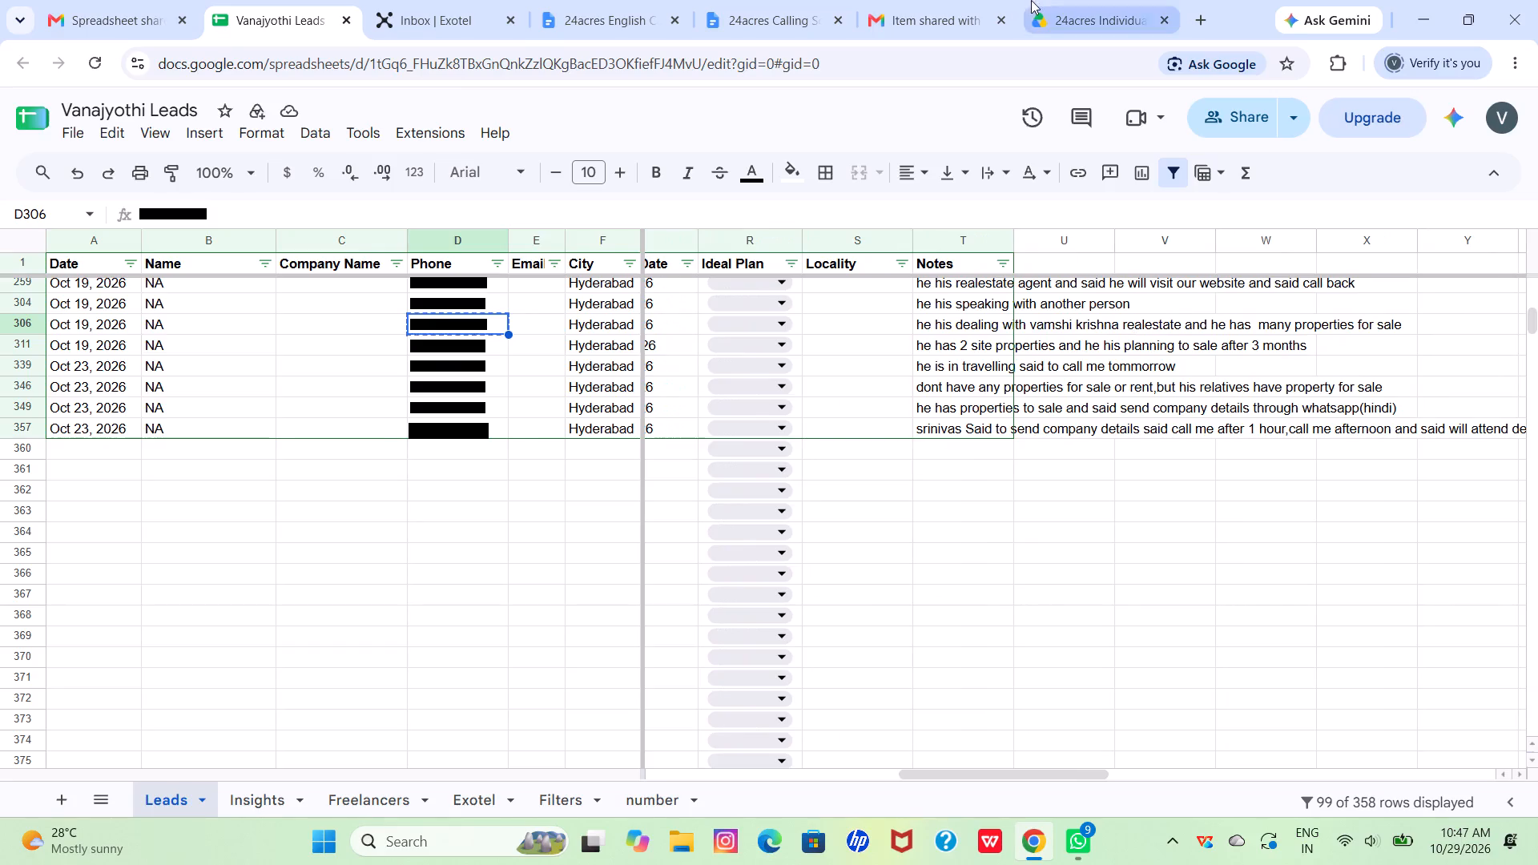
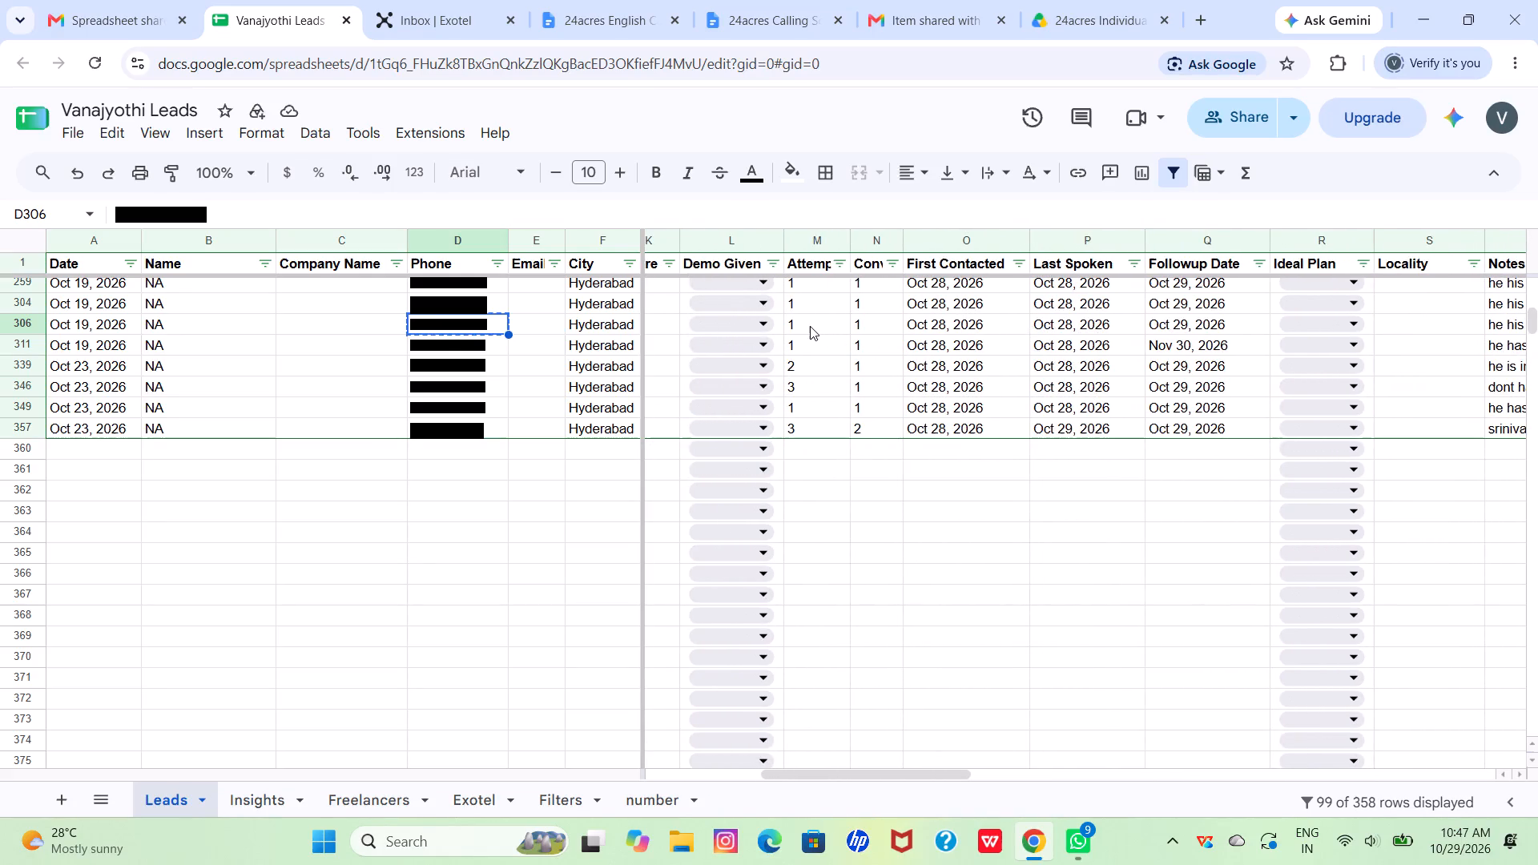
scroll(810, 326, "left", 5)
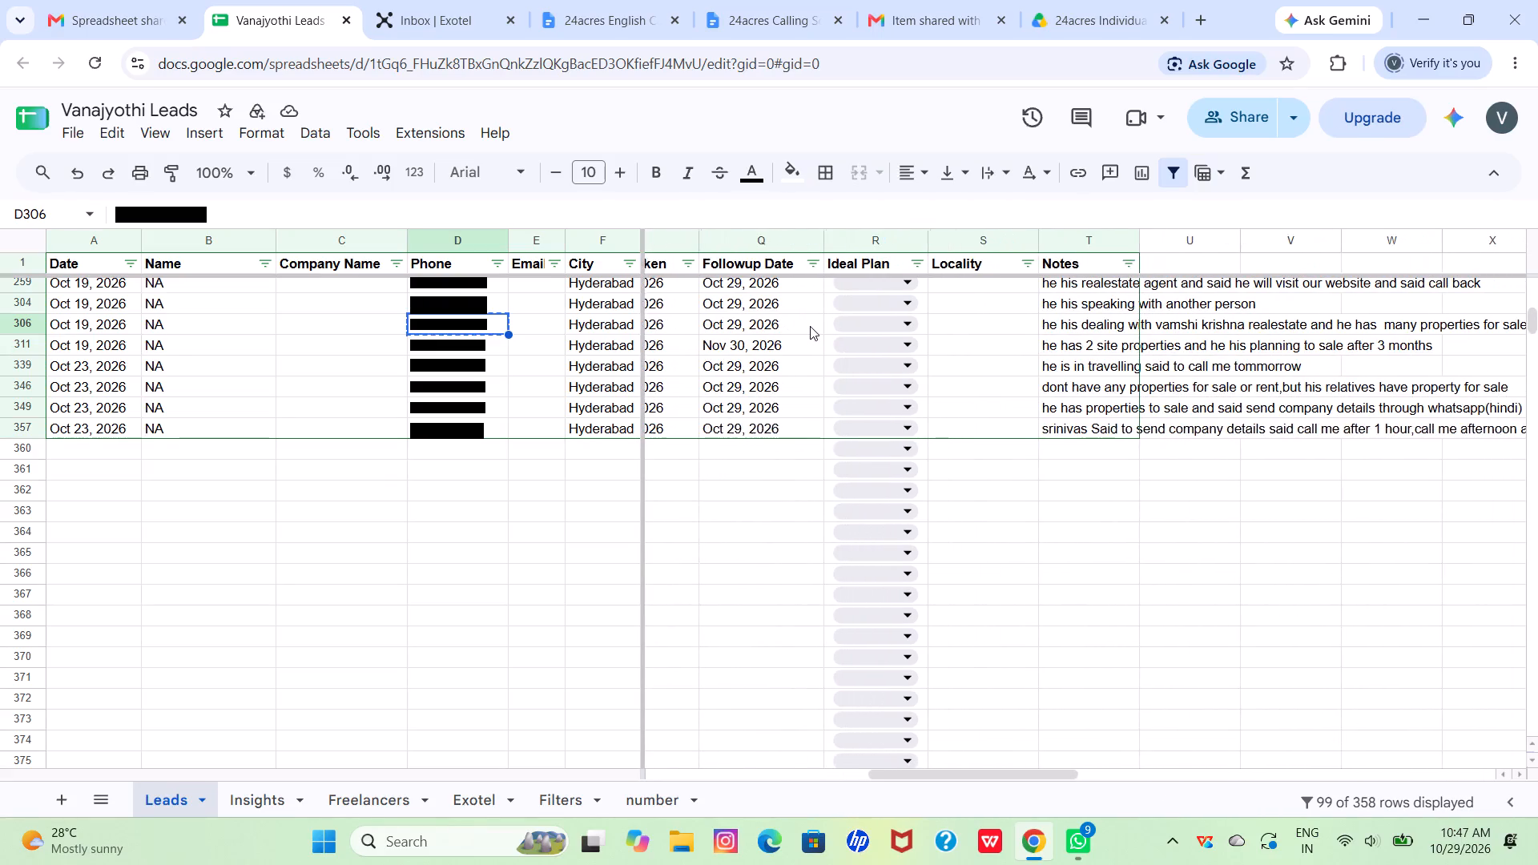
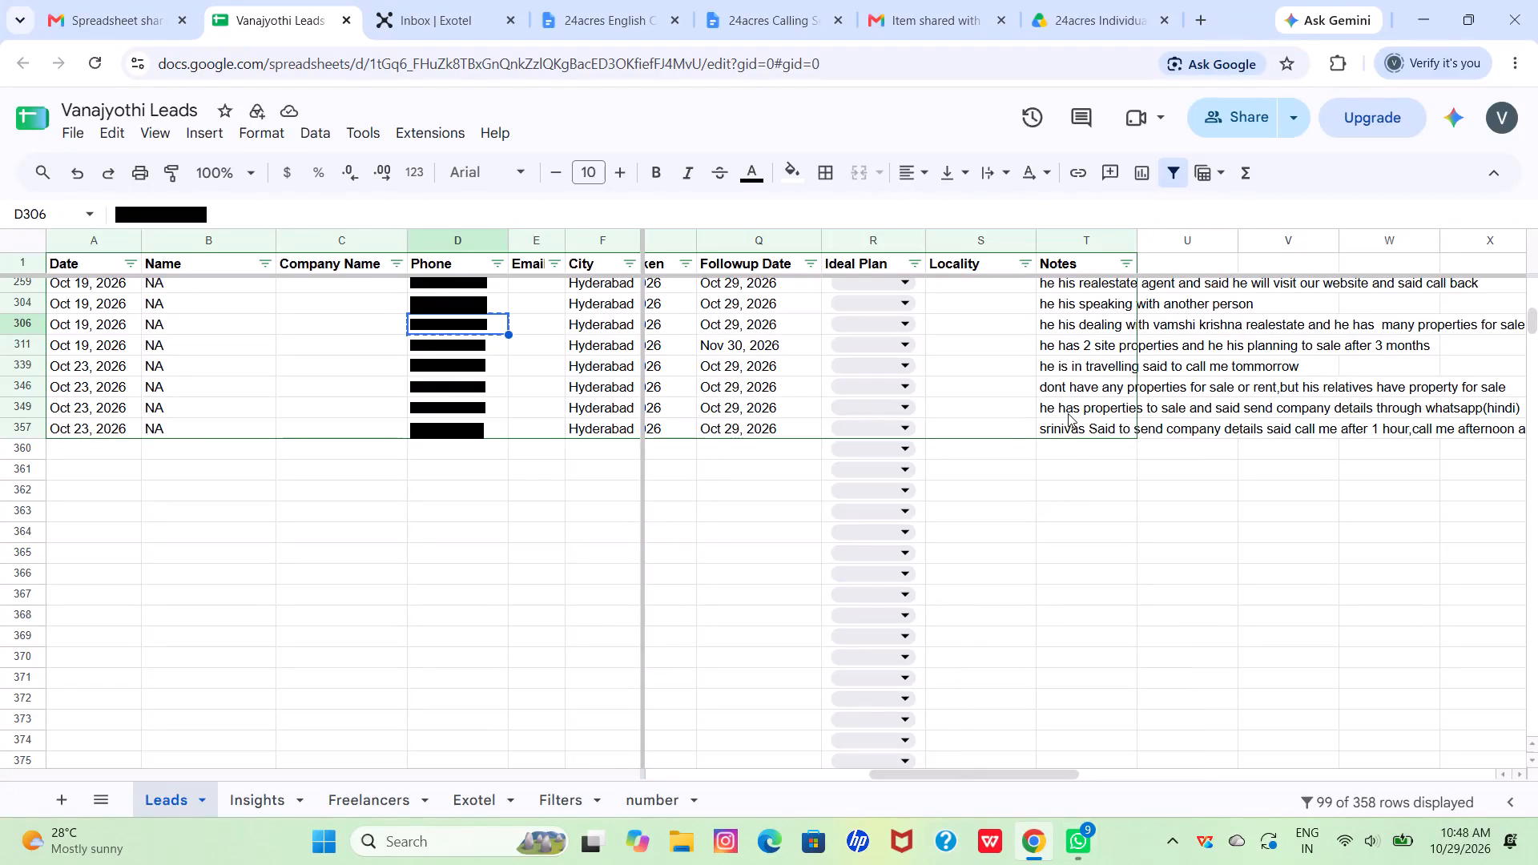
double_click(1050, 322)
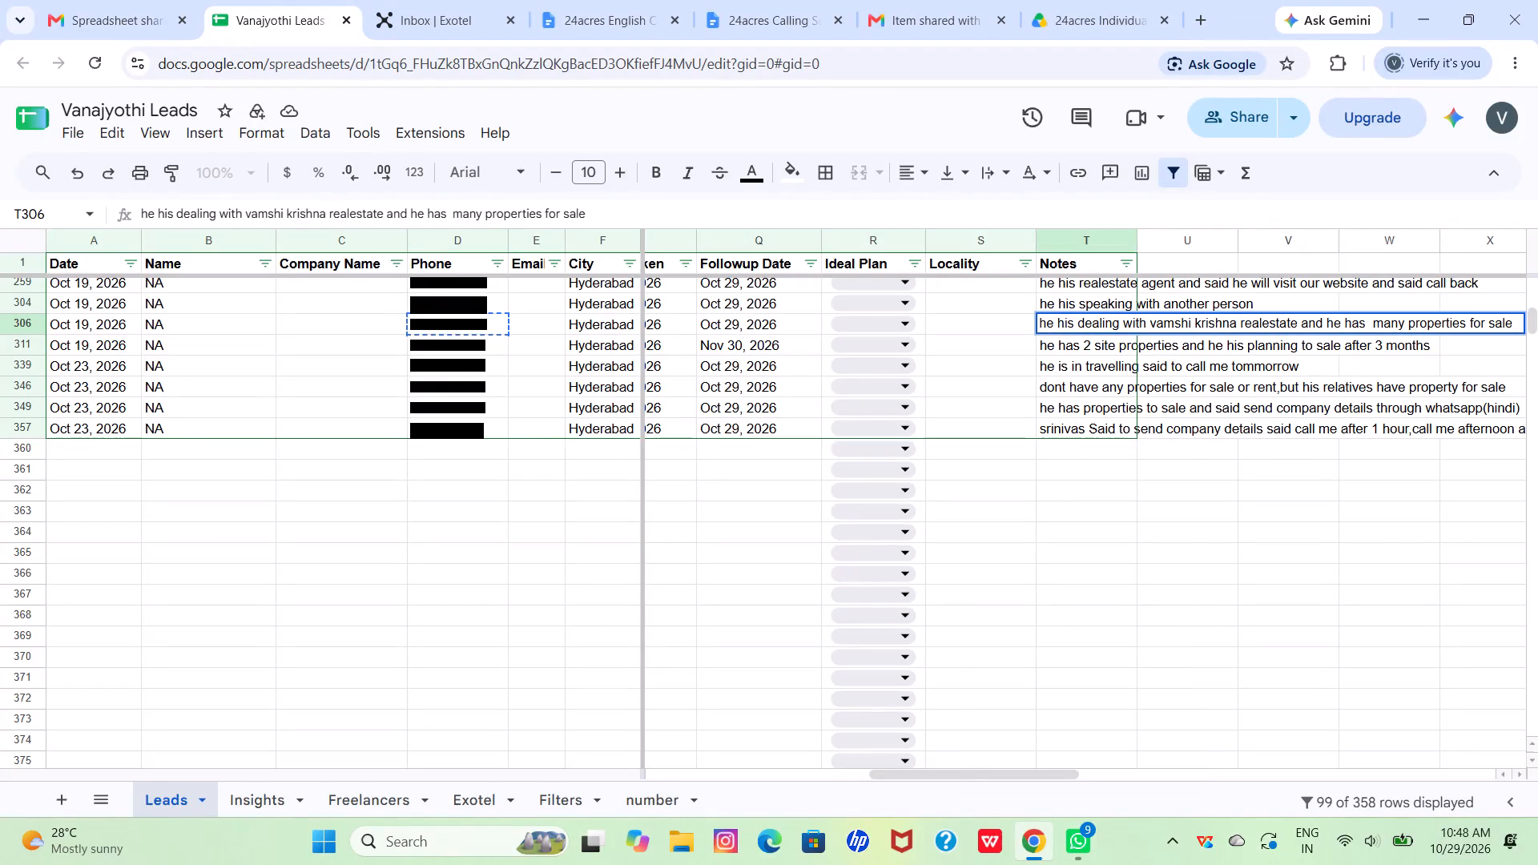
key("comma")
type("call me after 12")
type(":00pm")
key("Return")
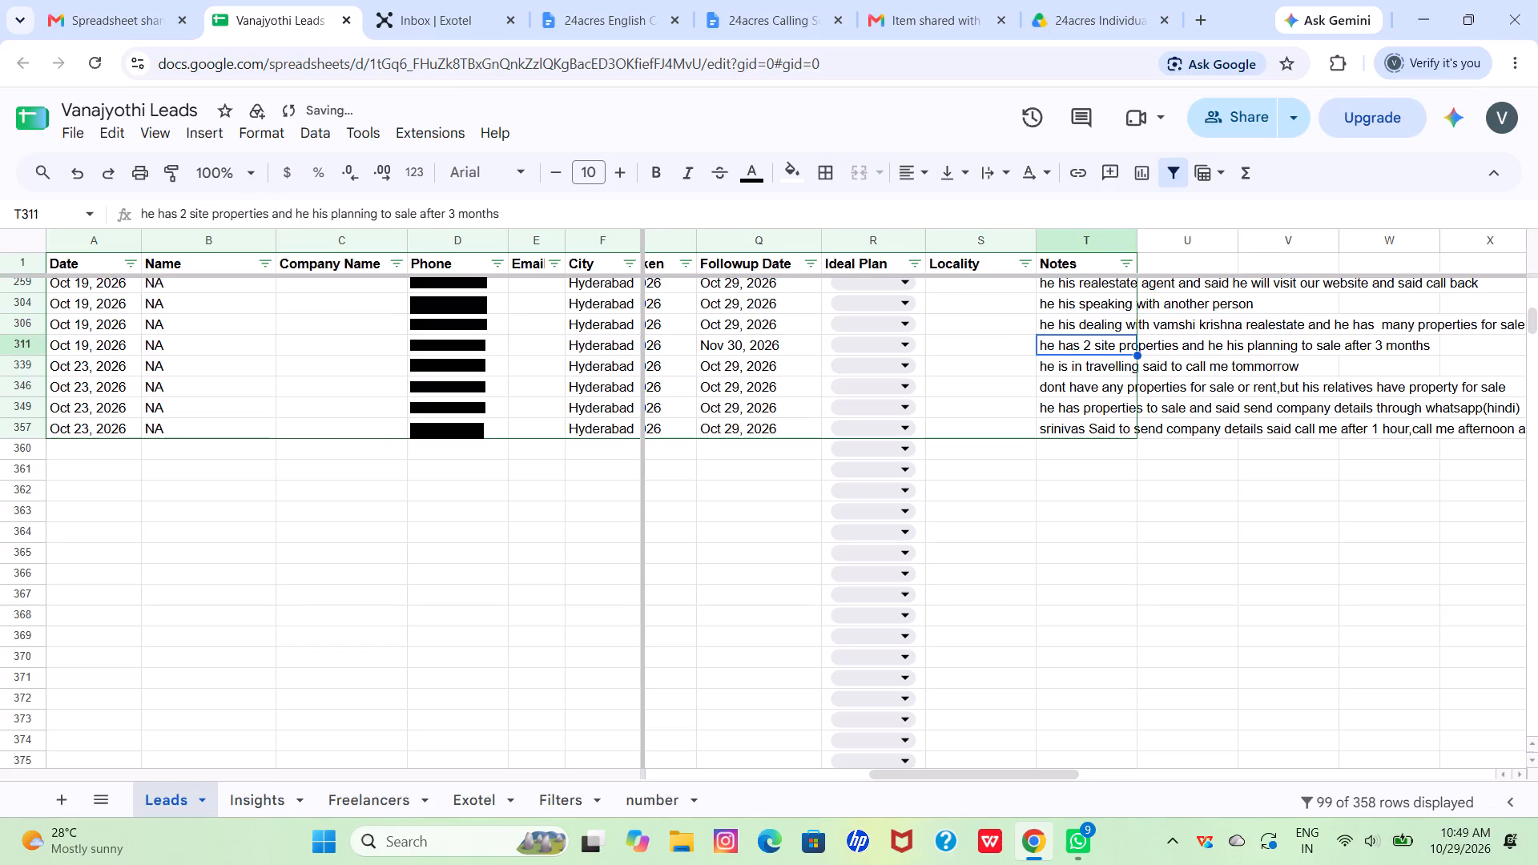
Set both the Attempts count and the Conv count to 2 for the lead in row 306.
scroll(1050, 322, "right", 5)
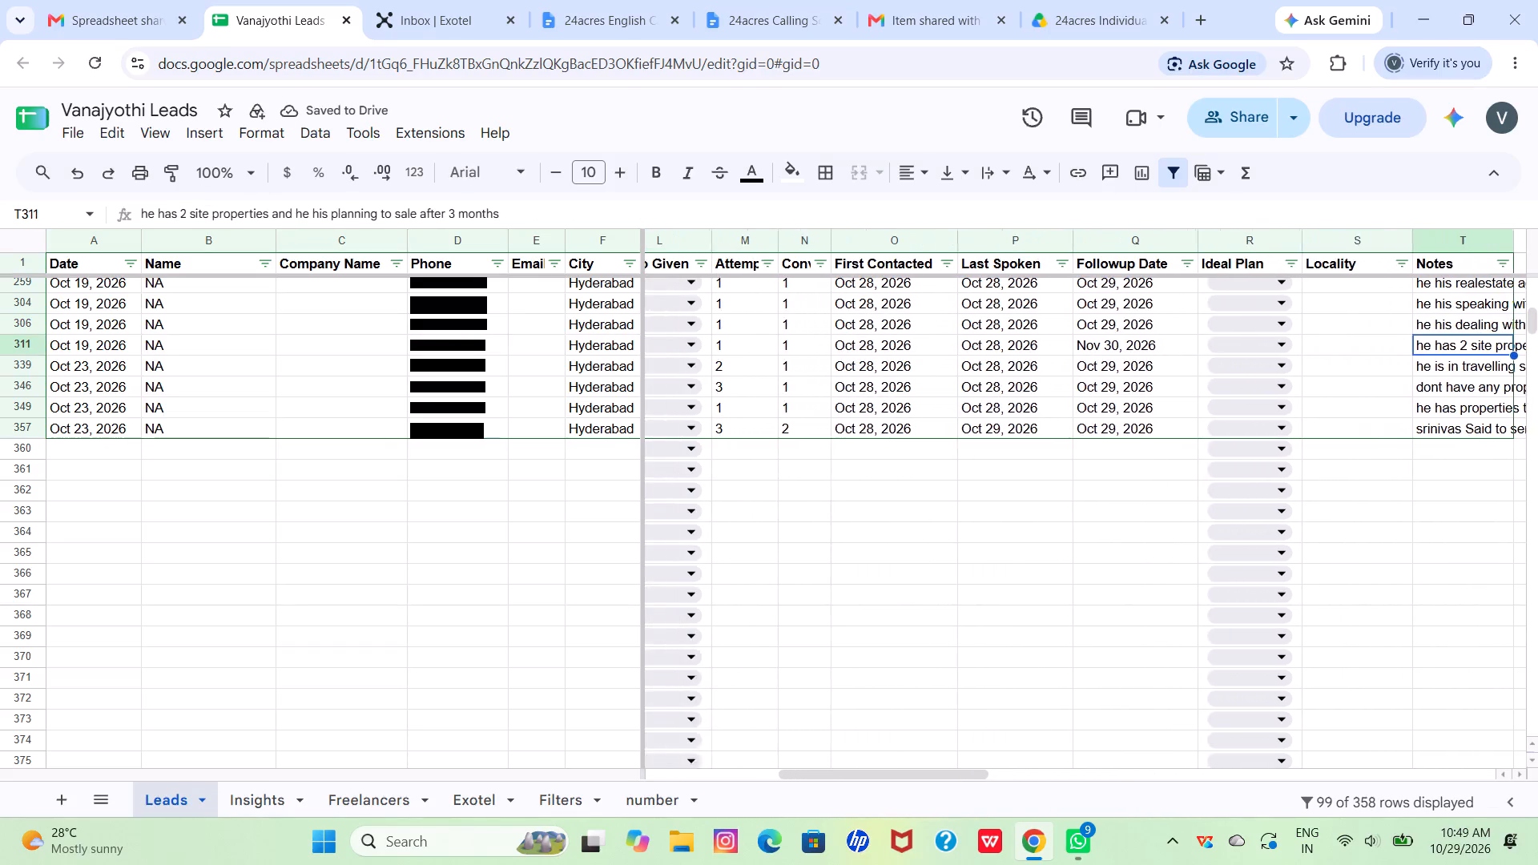
scroll(1050, 322, "right", 1)
scroll(1050, 322, "left", 5)
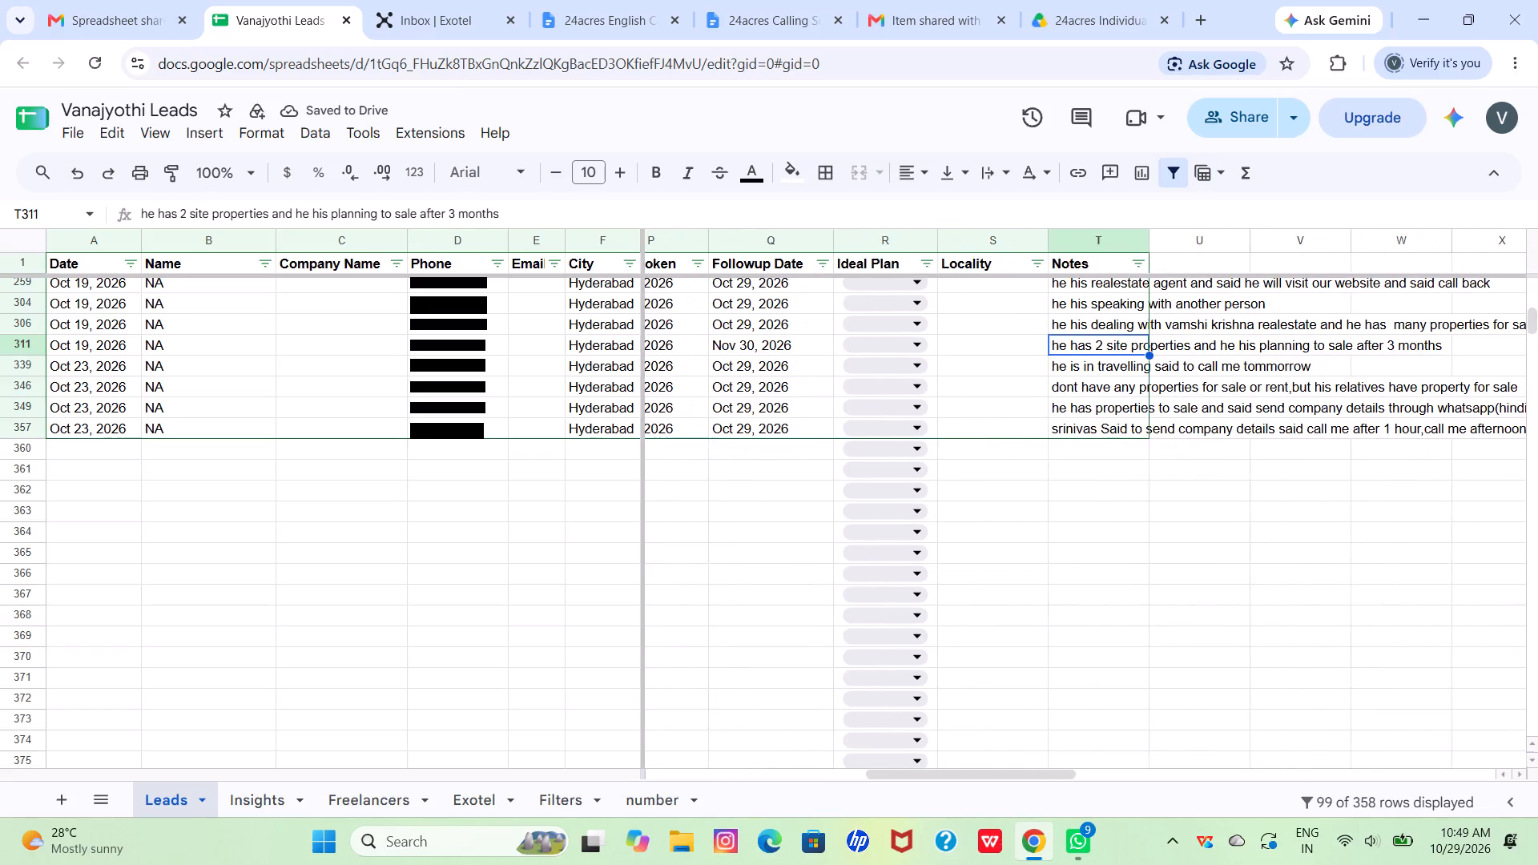
scroll(1050, 322, "right", 6)
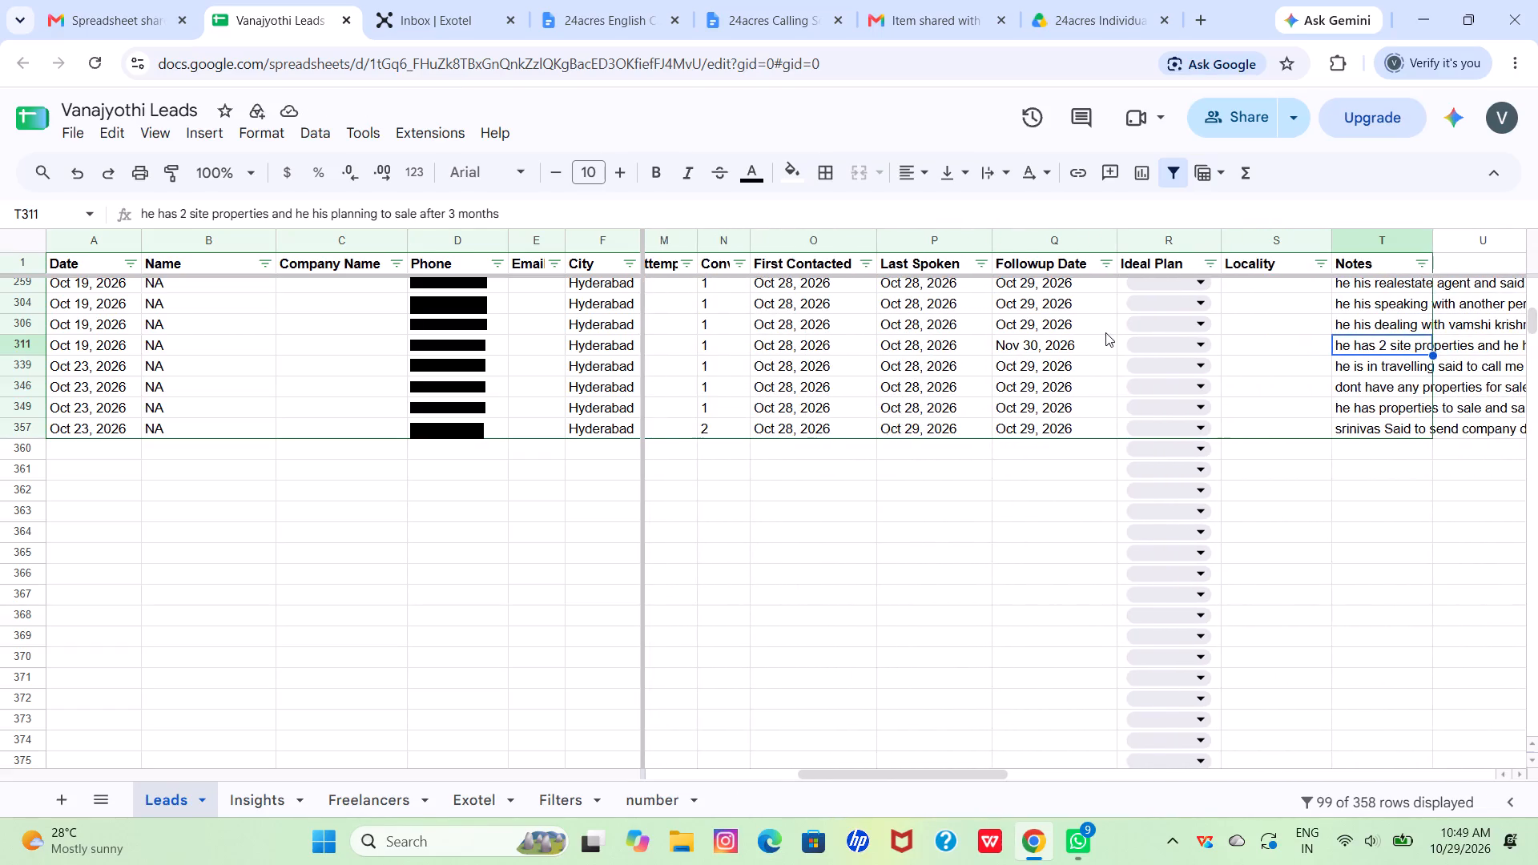
scroll(1105, 332, "right", 1)
left_click(751, 328)
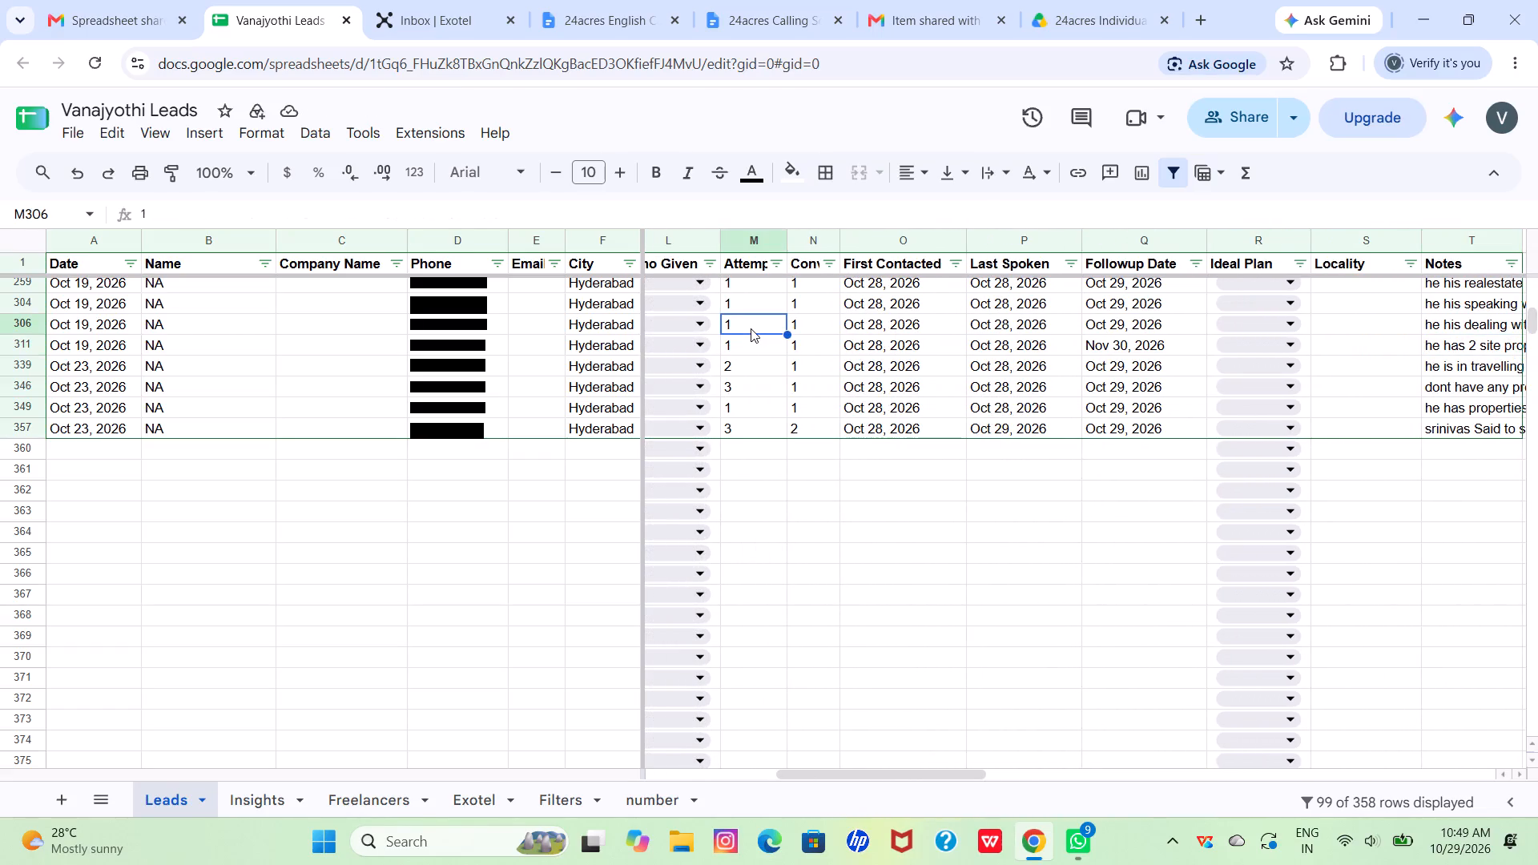
key("2")
left_click(825, 329)
key("2")
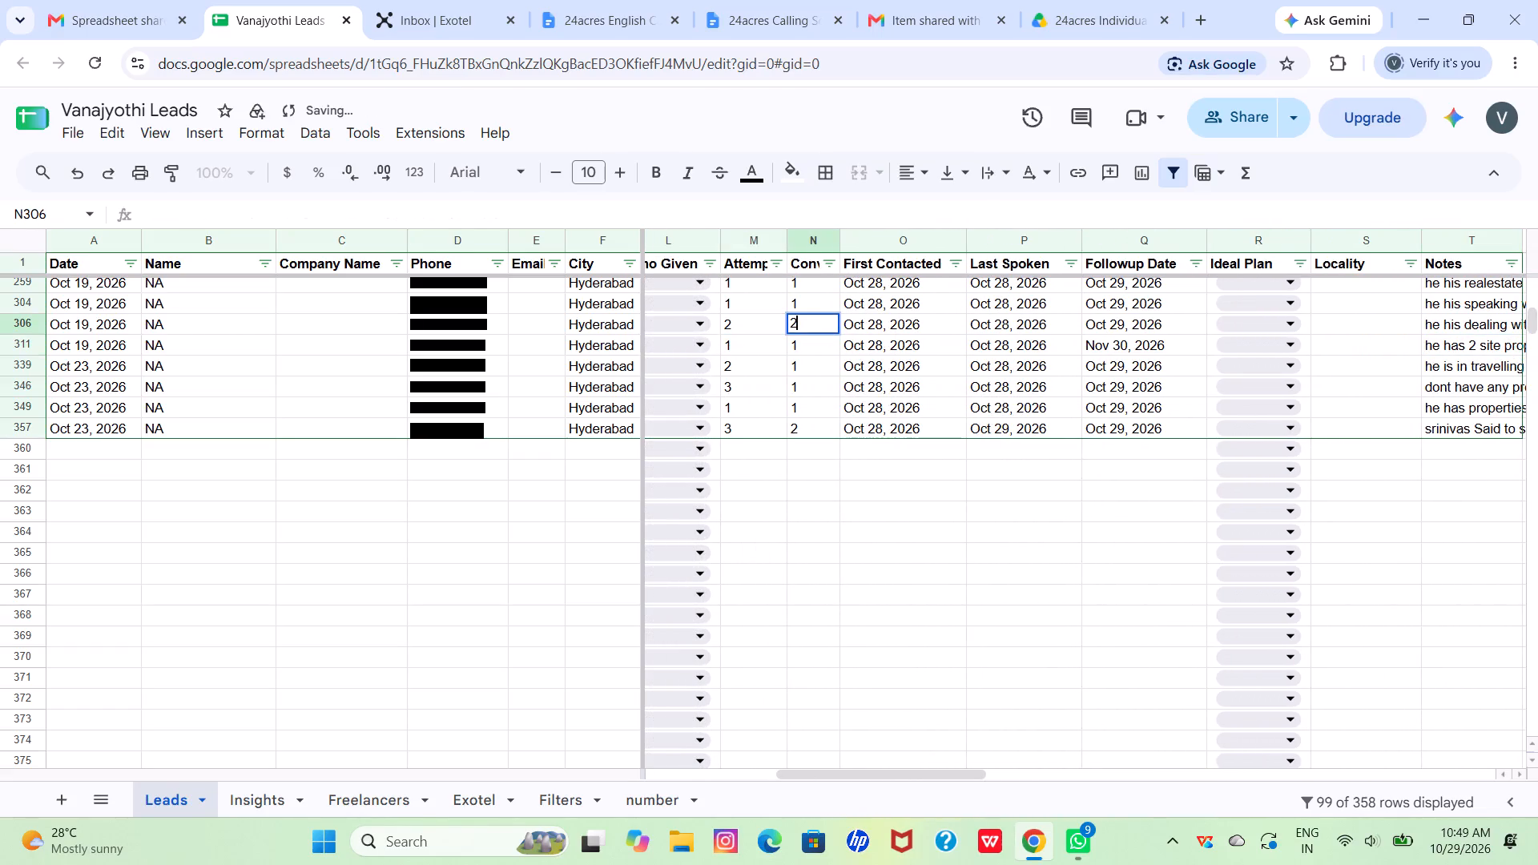
Change the Last Spoken date for the lead in row 306 to Oct 29, 2026.
left_click(876, 328)
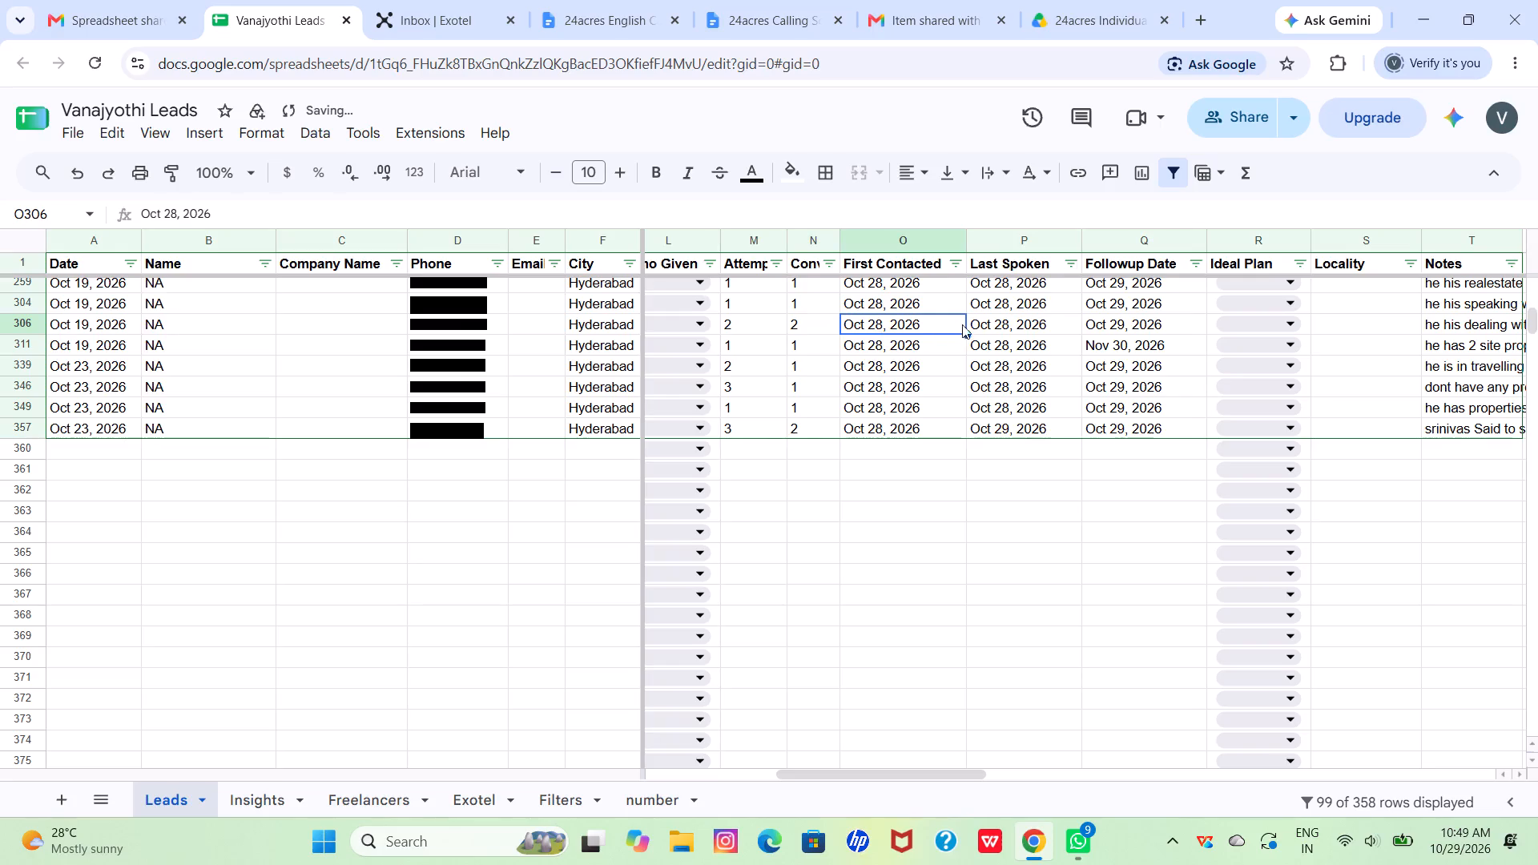
double_click(1011, 325)
left_click(1058, 528)
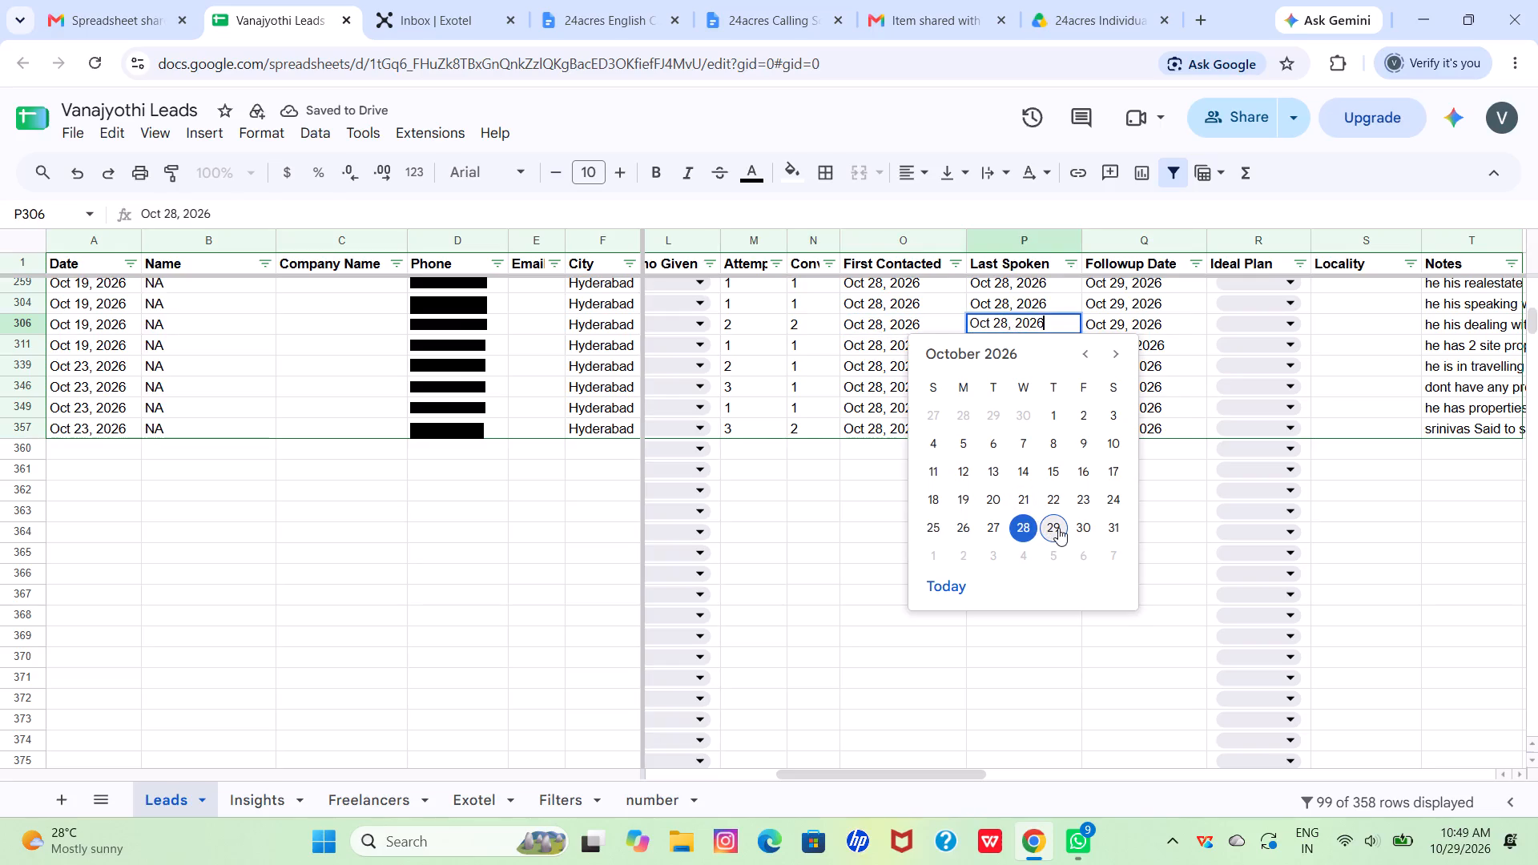
left_click(1121, 331)
Review the neighbouring leads' dates and notes, and select the phone number of the lead in row 304.
scroll(1121, 331, "left", 1)
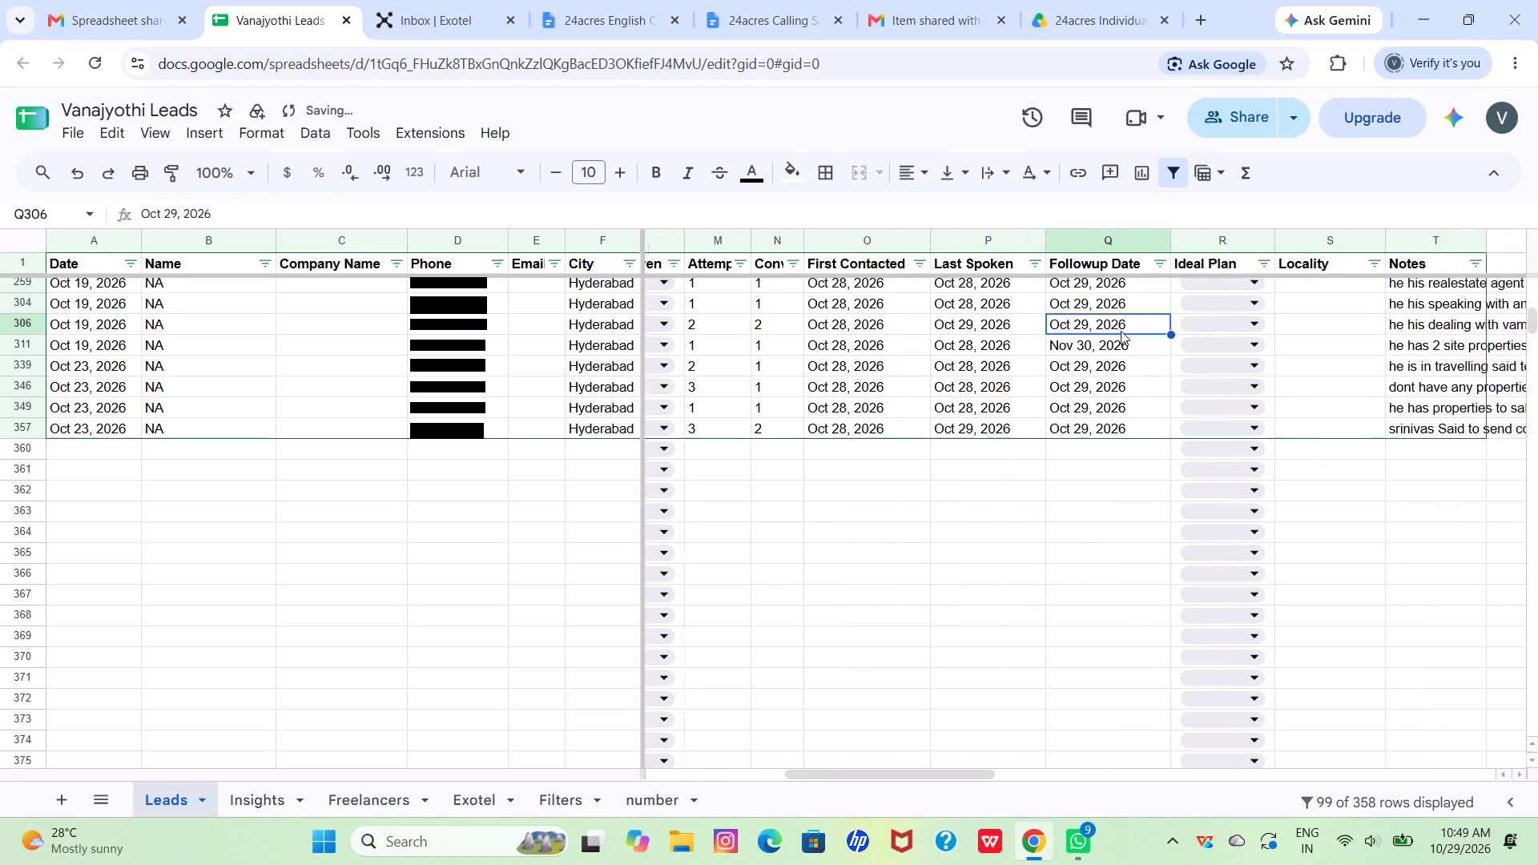
scroll(1121, 331, "left", 2)
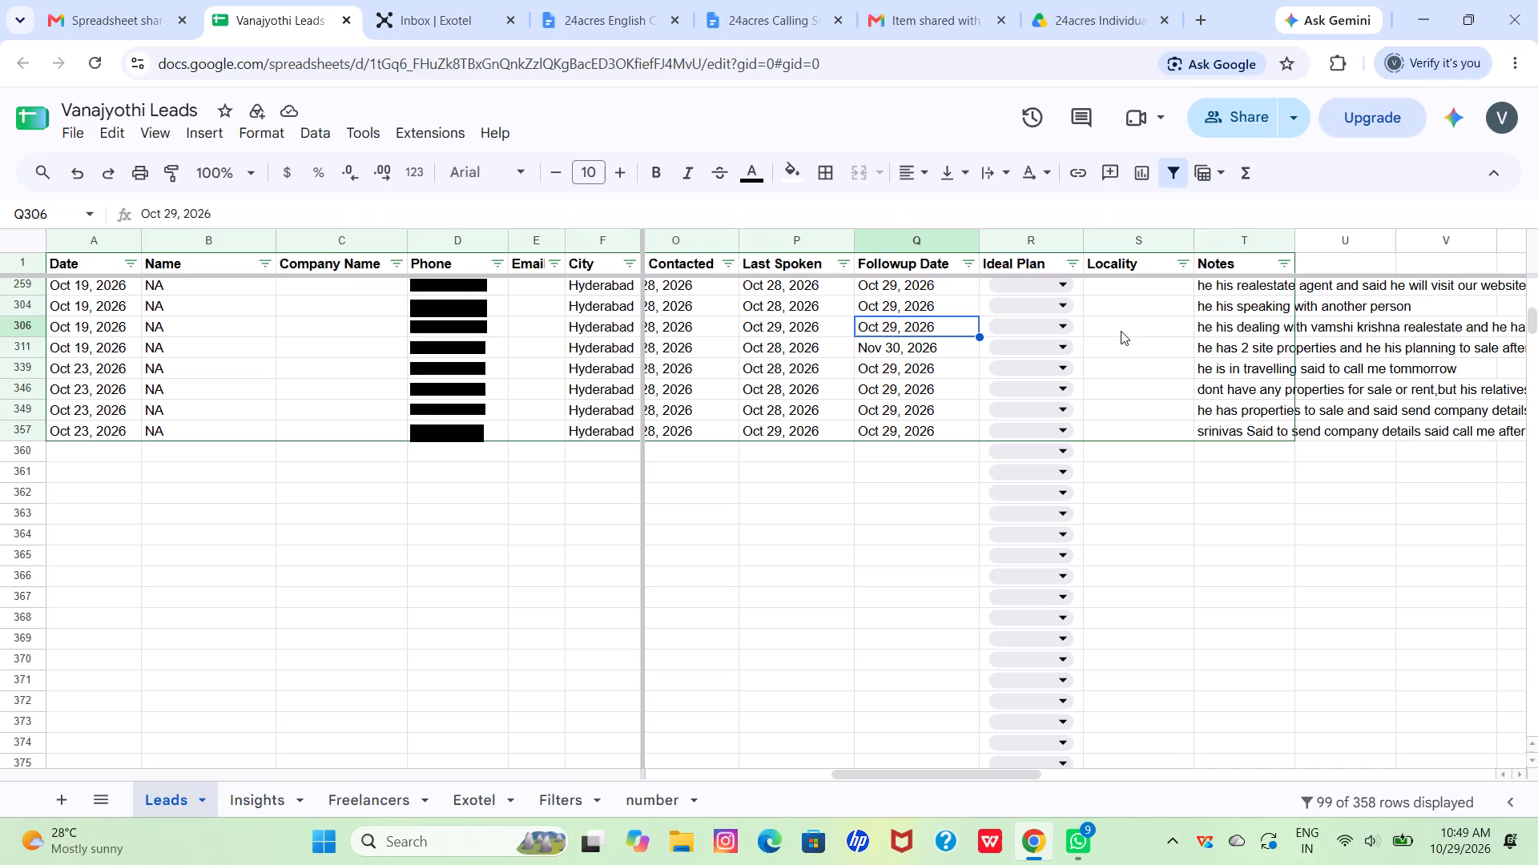
scroll(1121, 331, "up", 1)
scroll(1121, 331, "left", 1)
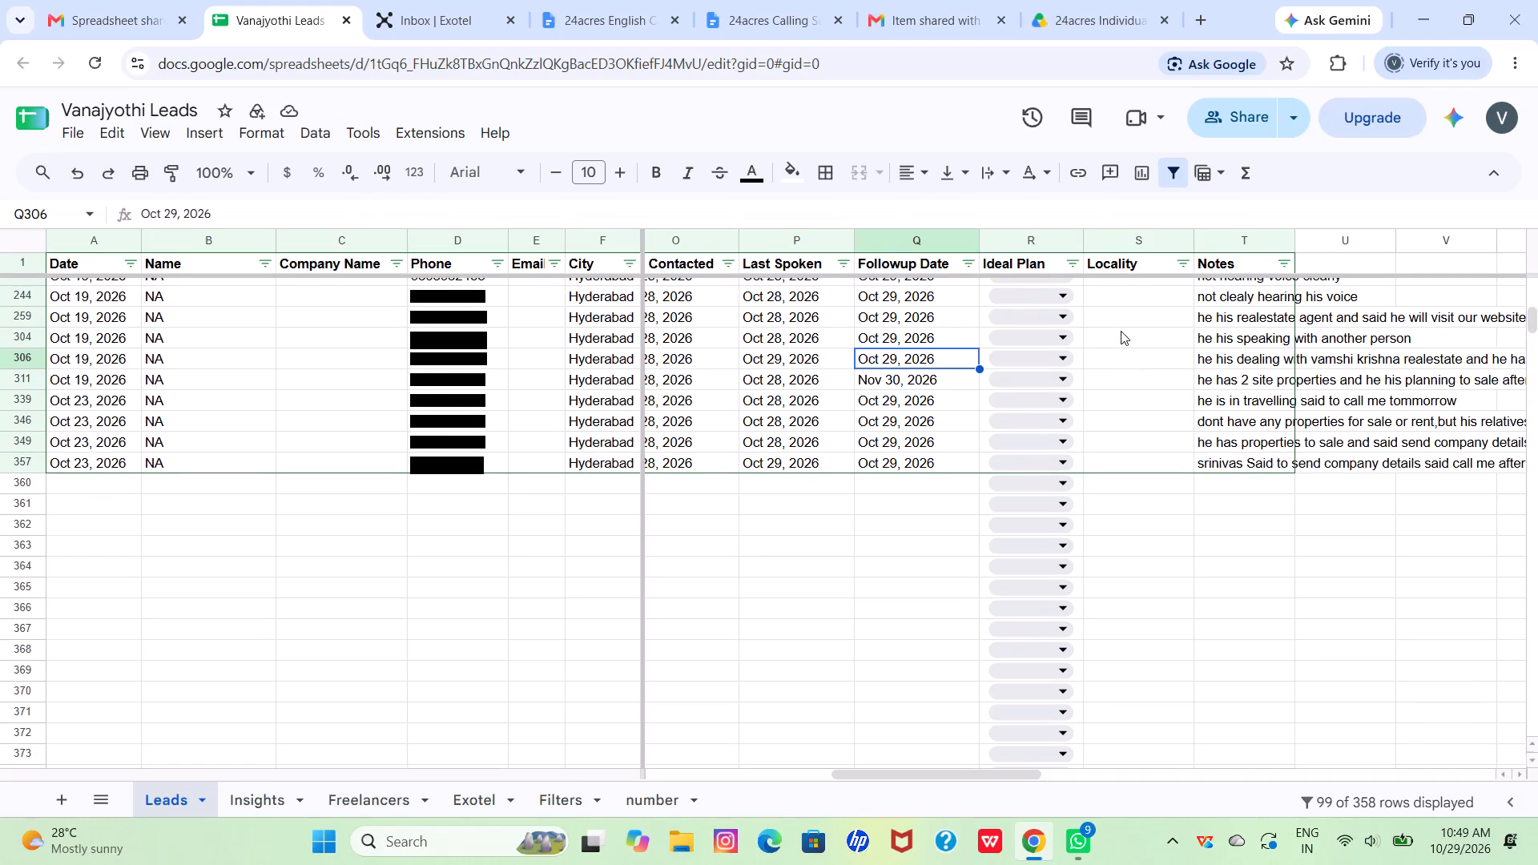
scroll(1121, 331, "left", 4)
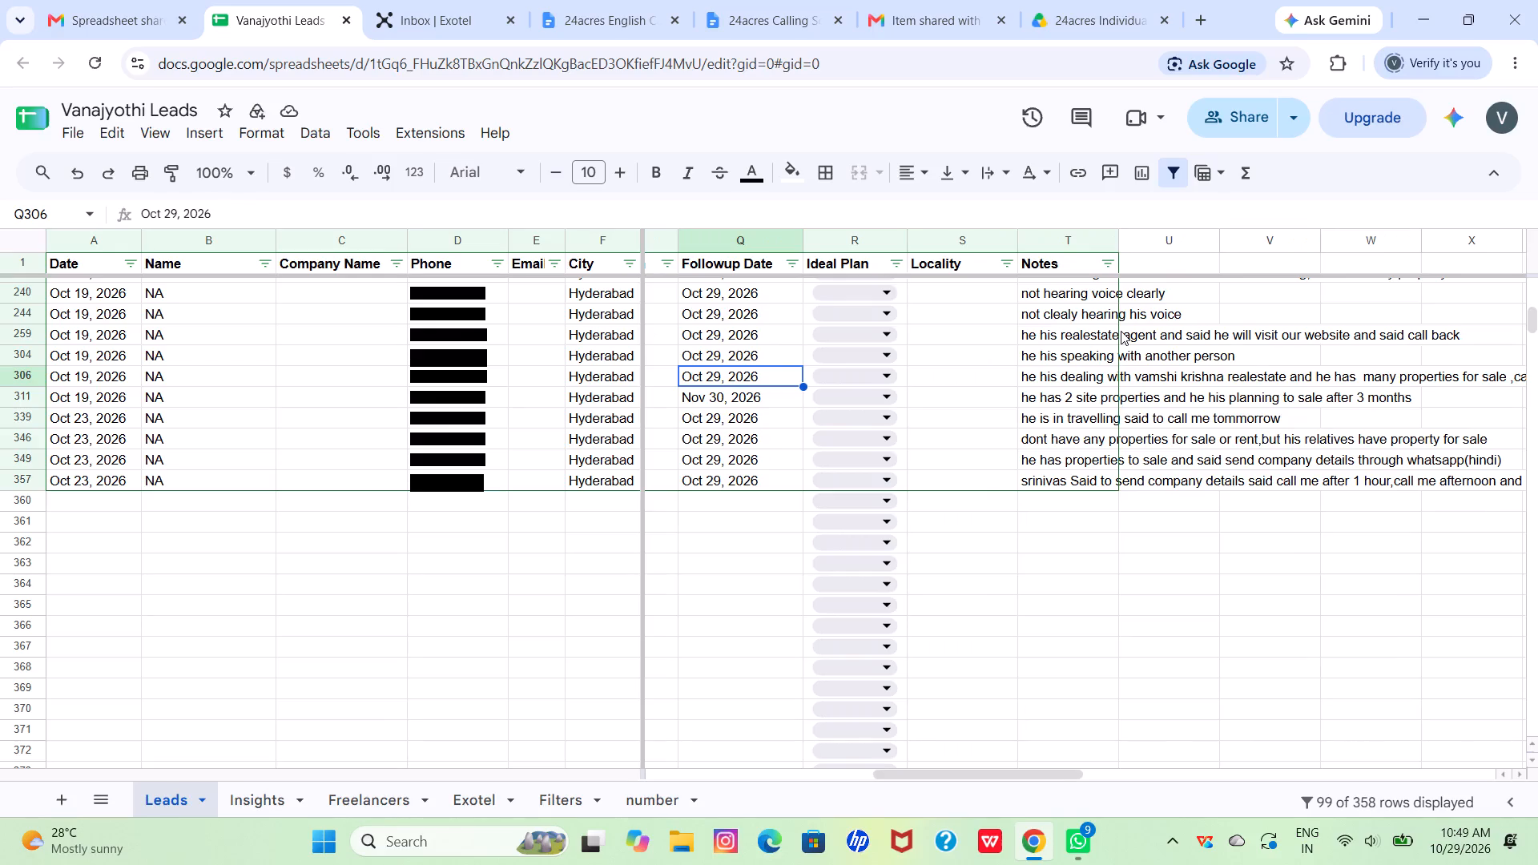
scroll(1121, 331, "right", 4)
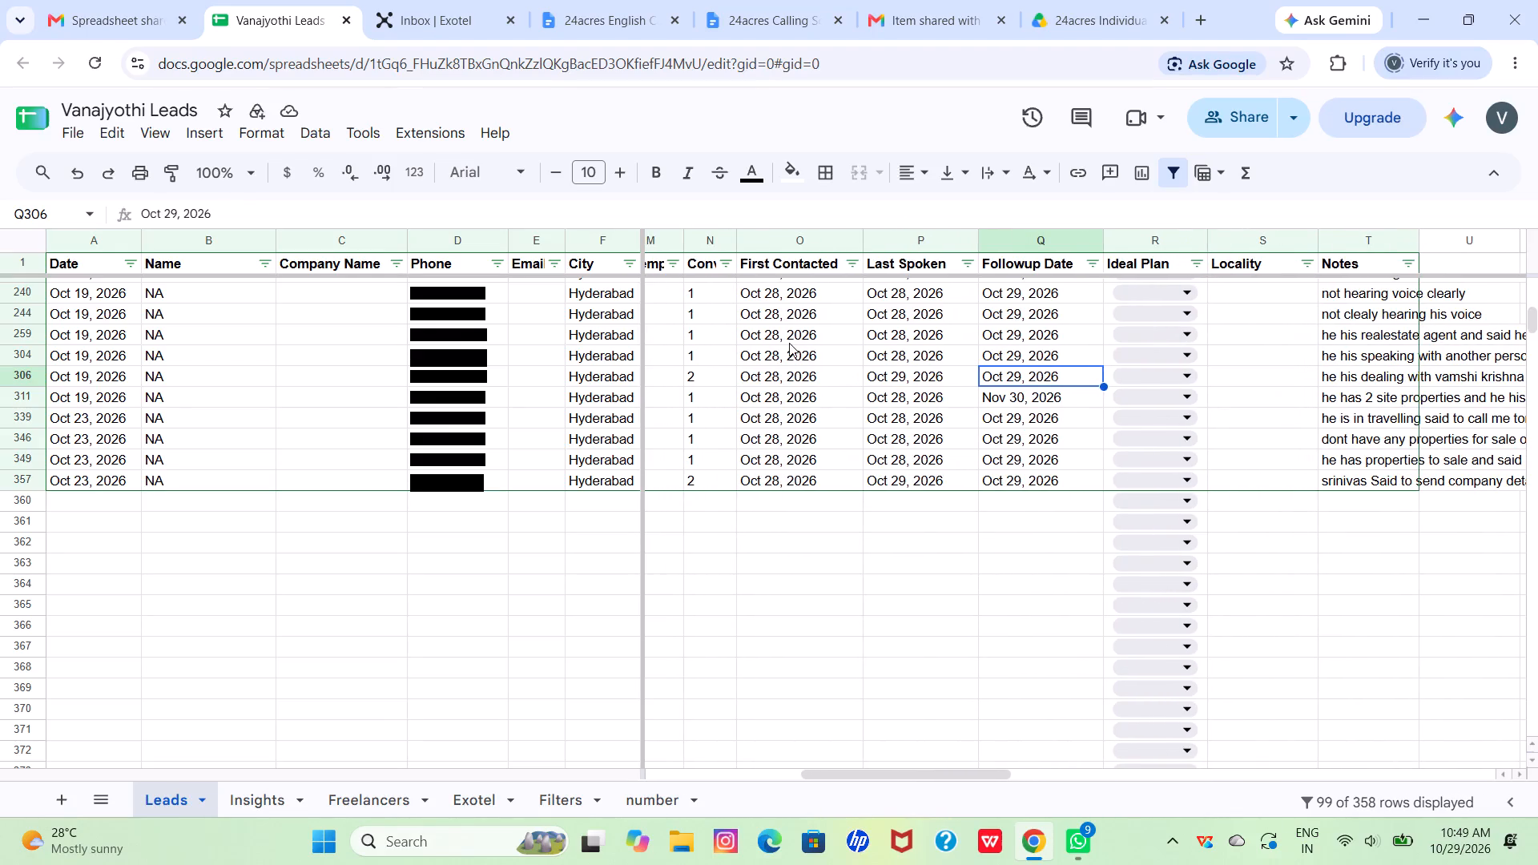
left_click(477, 350)
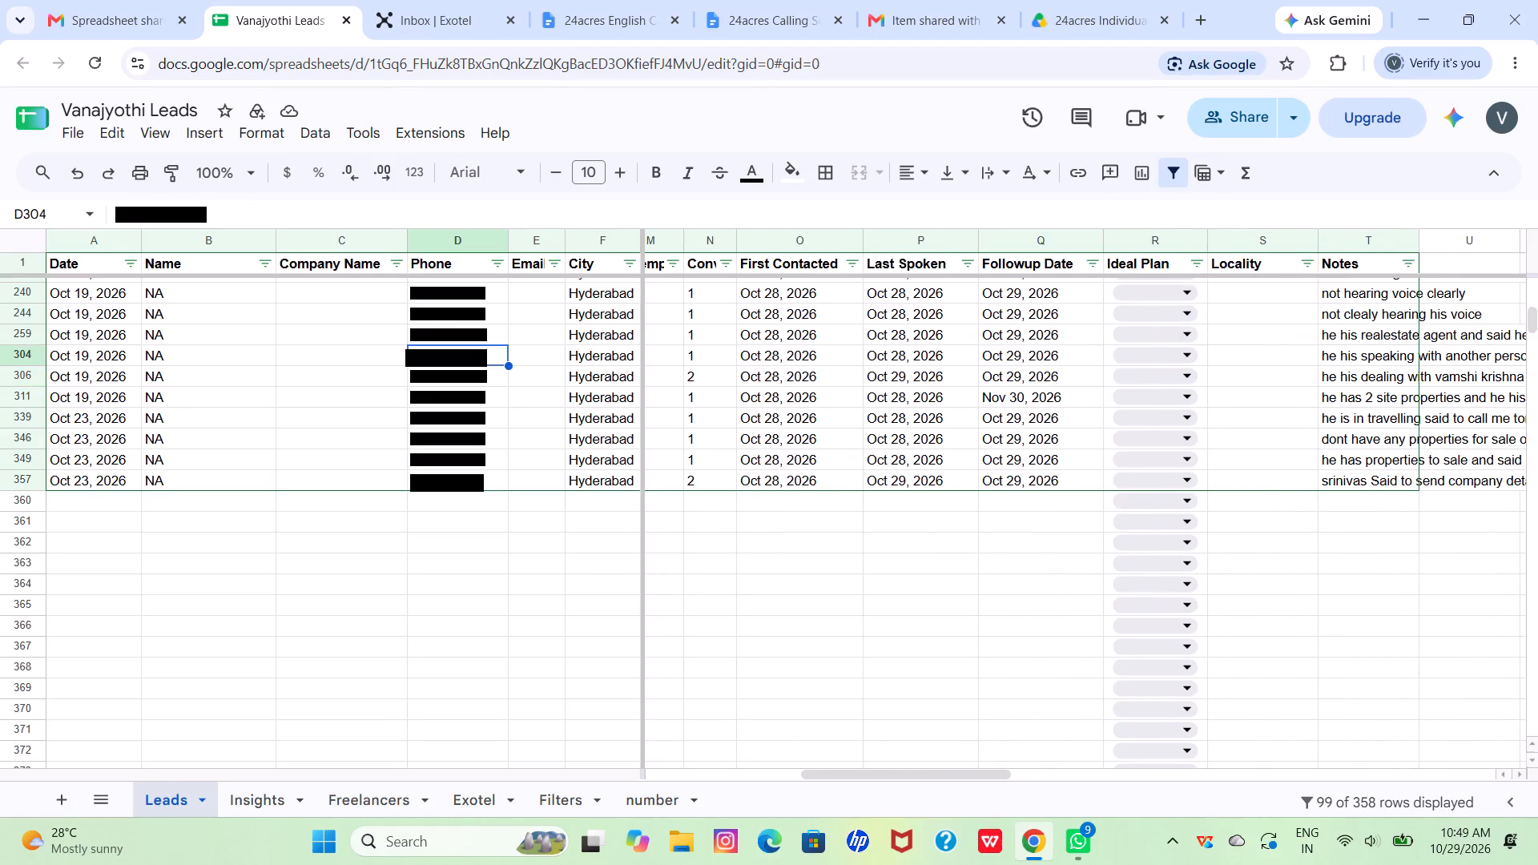
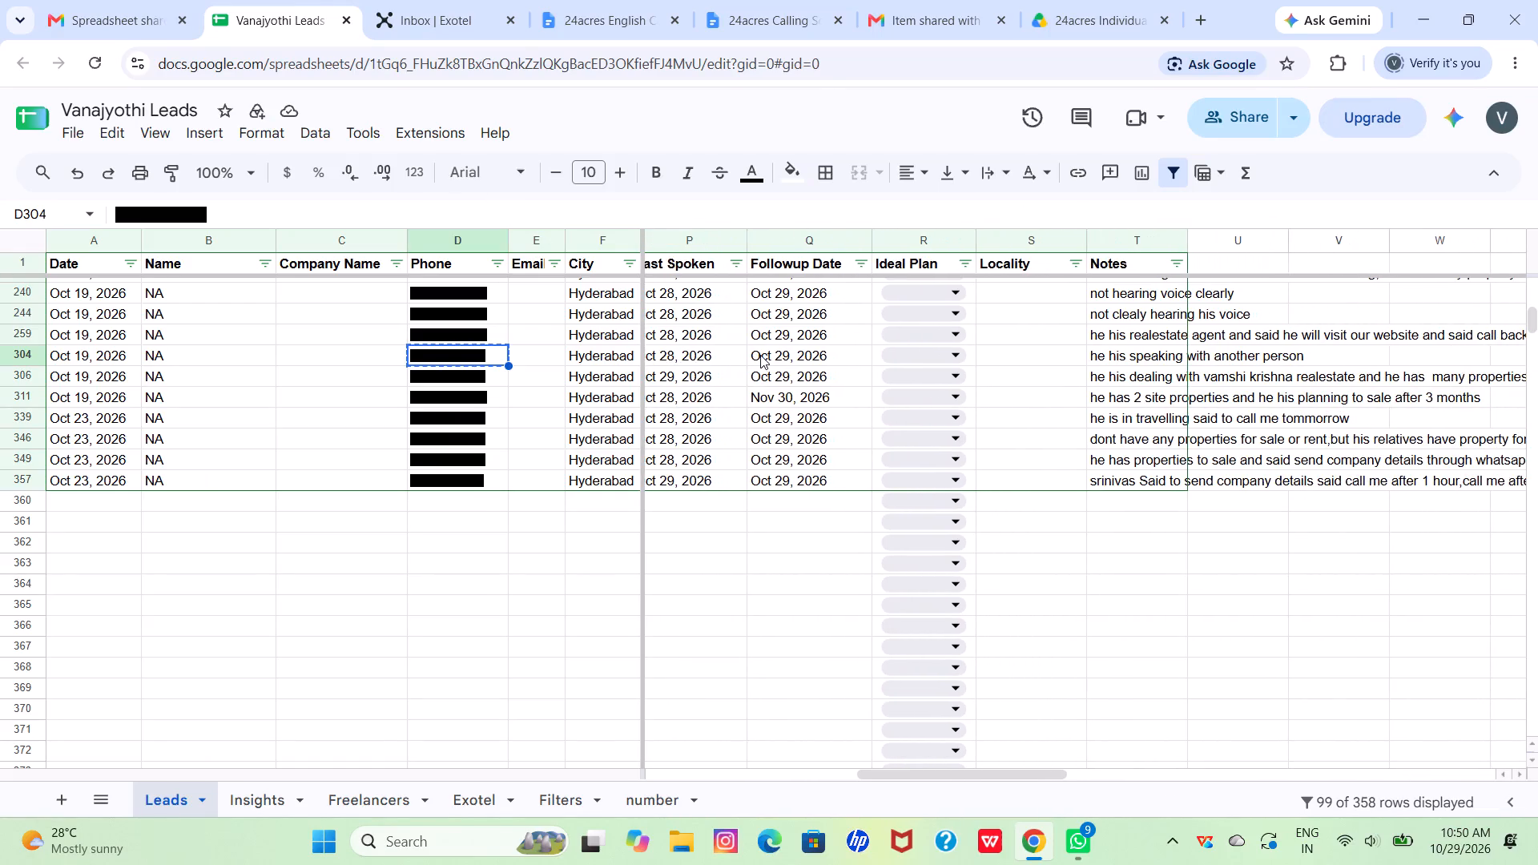
Review the note, follow-up dates, and attempt and conversation counts recorded for the lead in row 304.
scroll(760, 355, "left", 3)
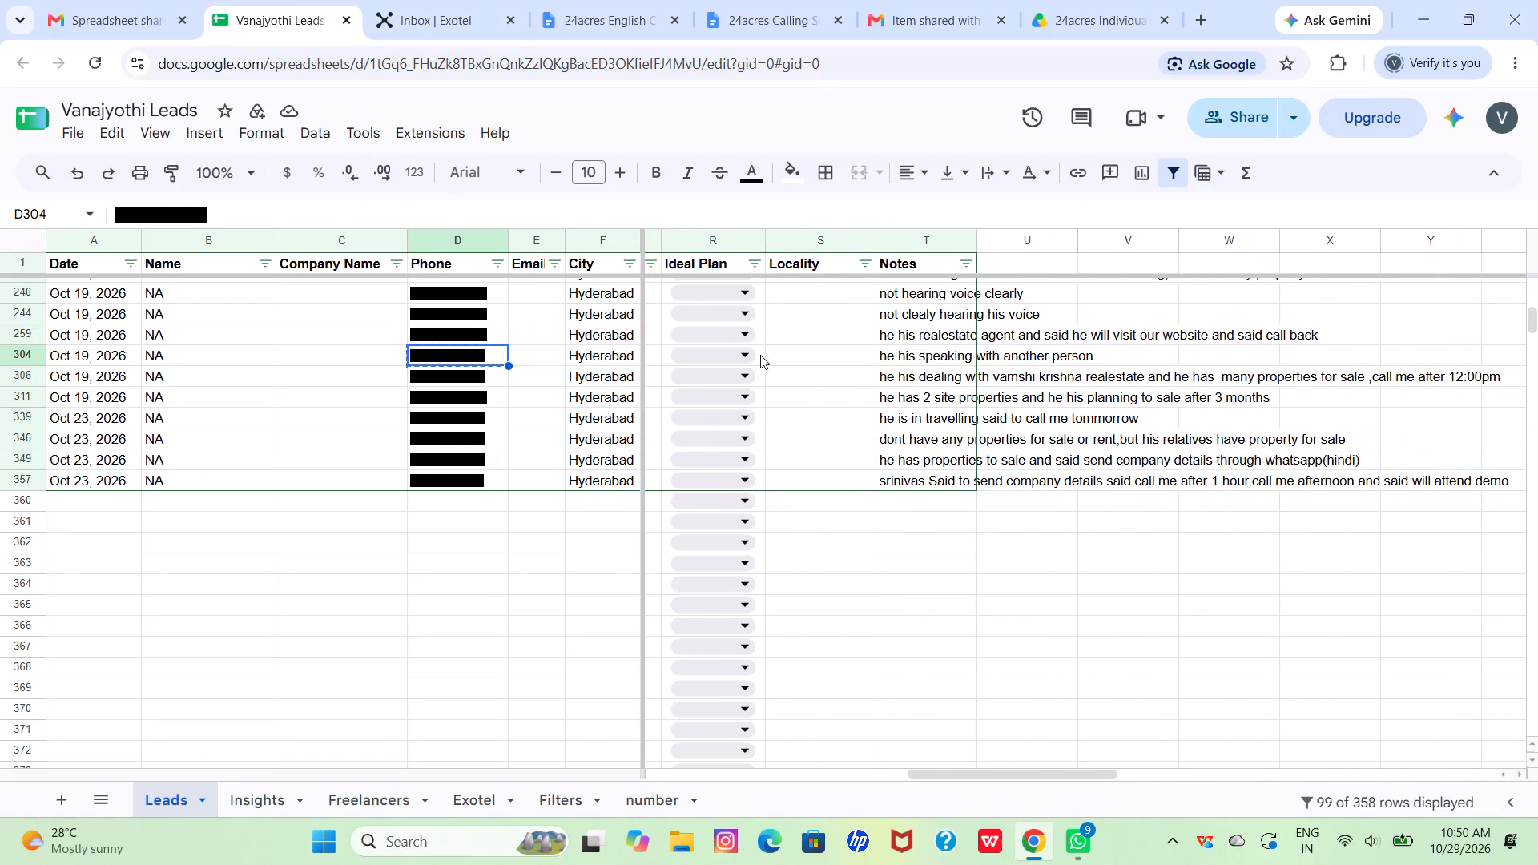
scroll(760, 355, "right", 1)
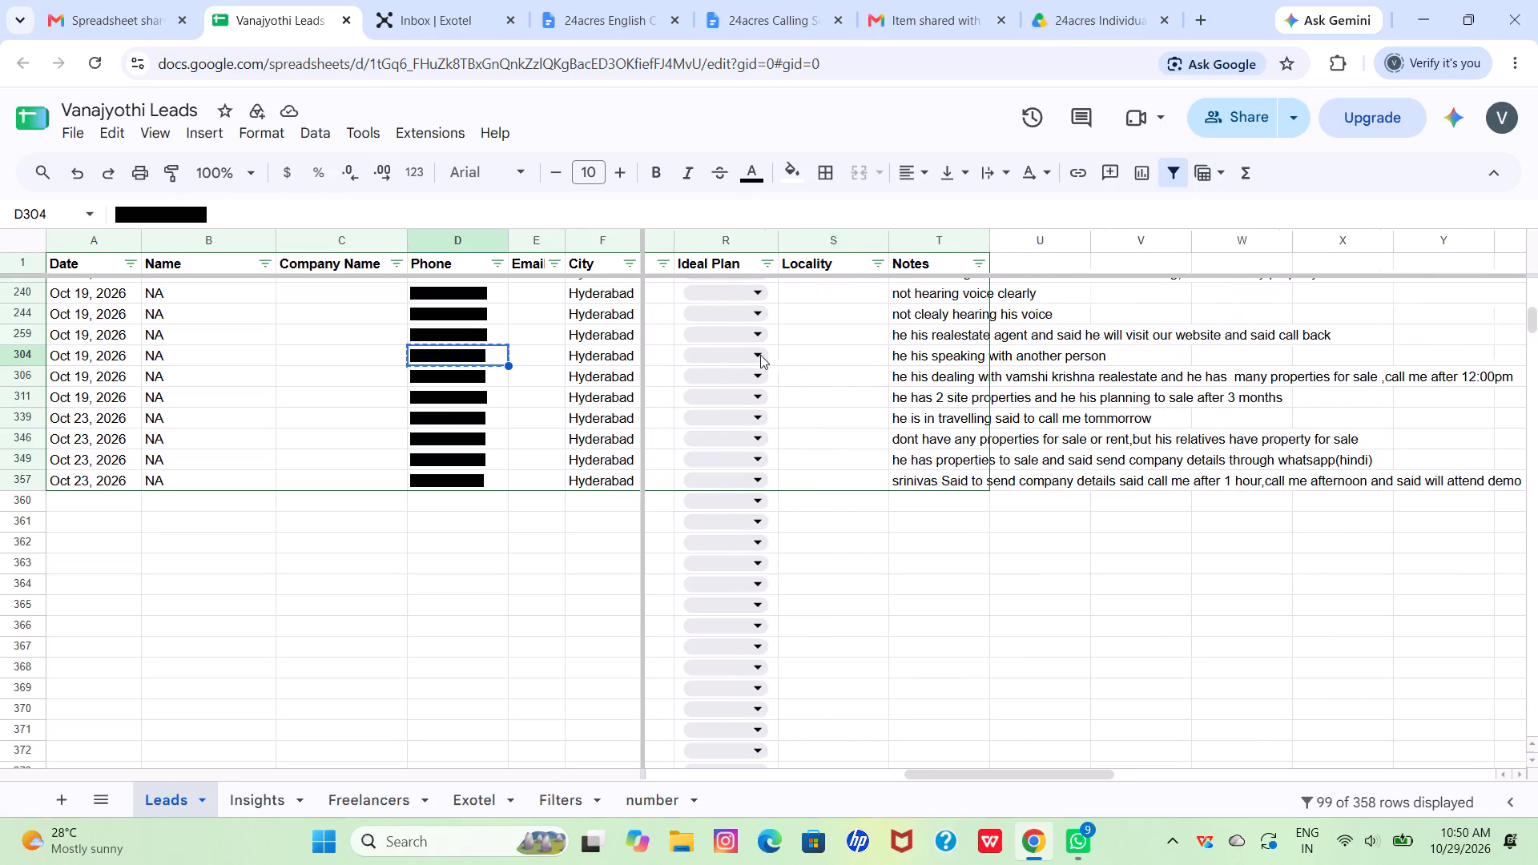
scroll(760, 355, "right", 5)
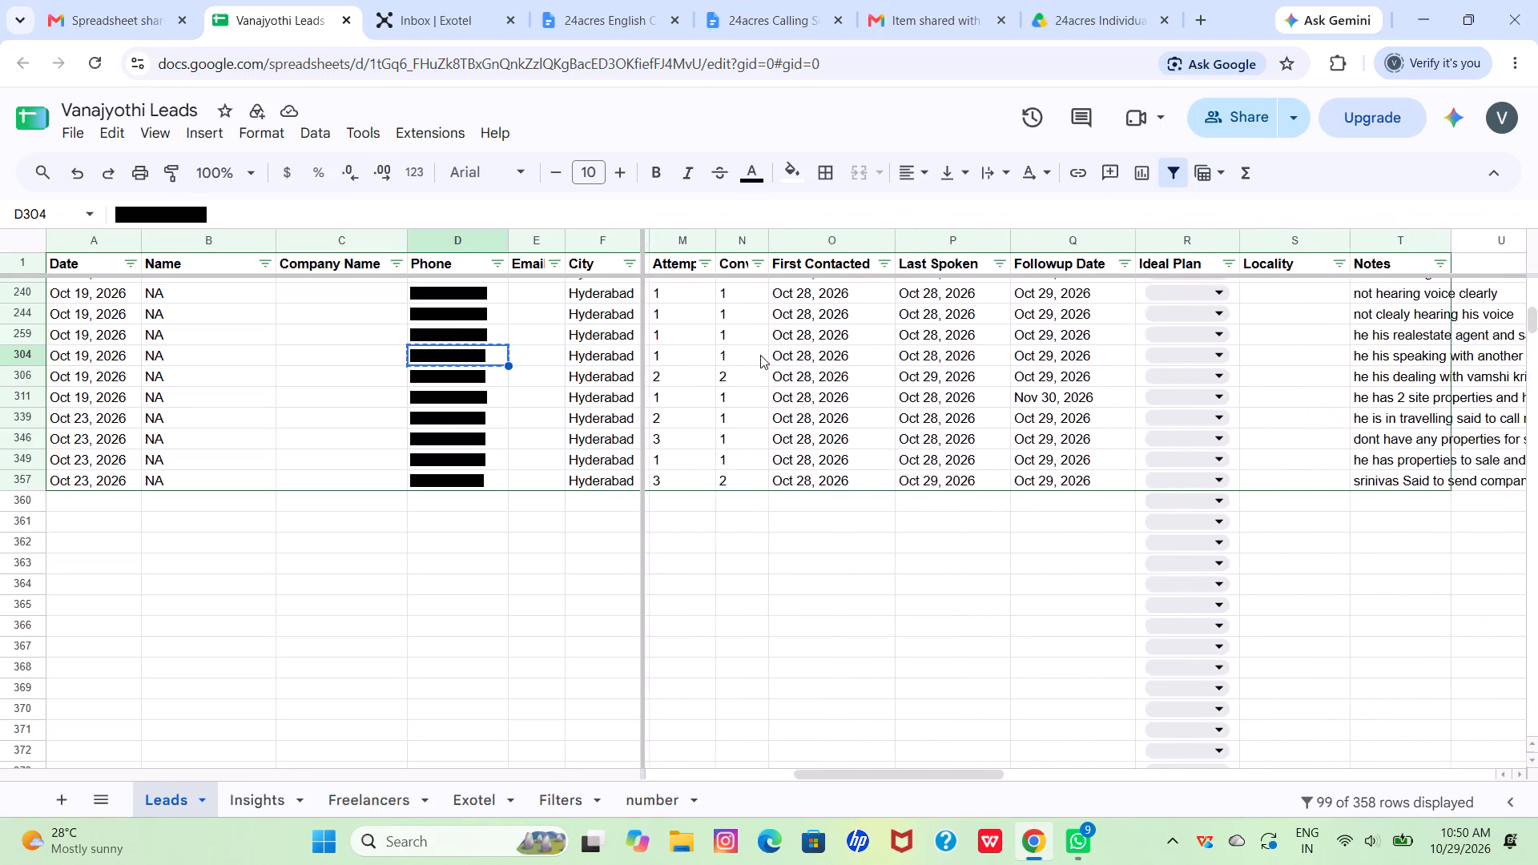
scroll(760, 355, "right", 1)
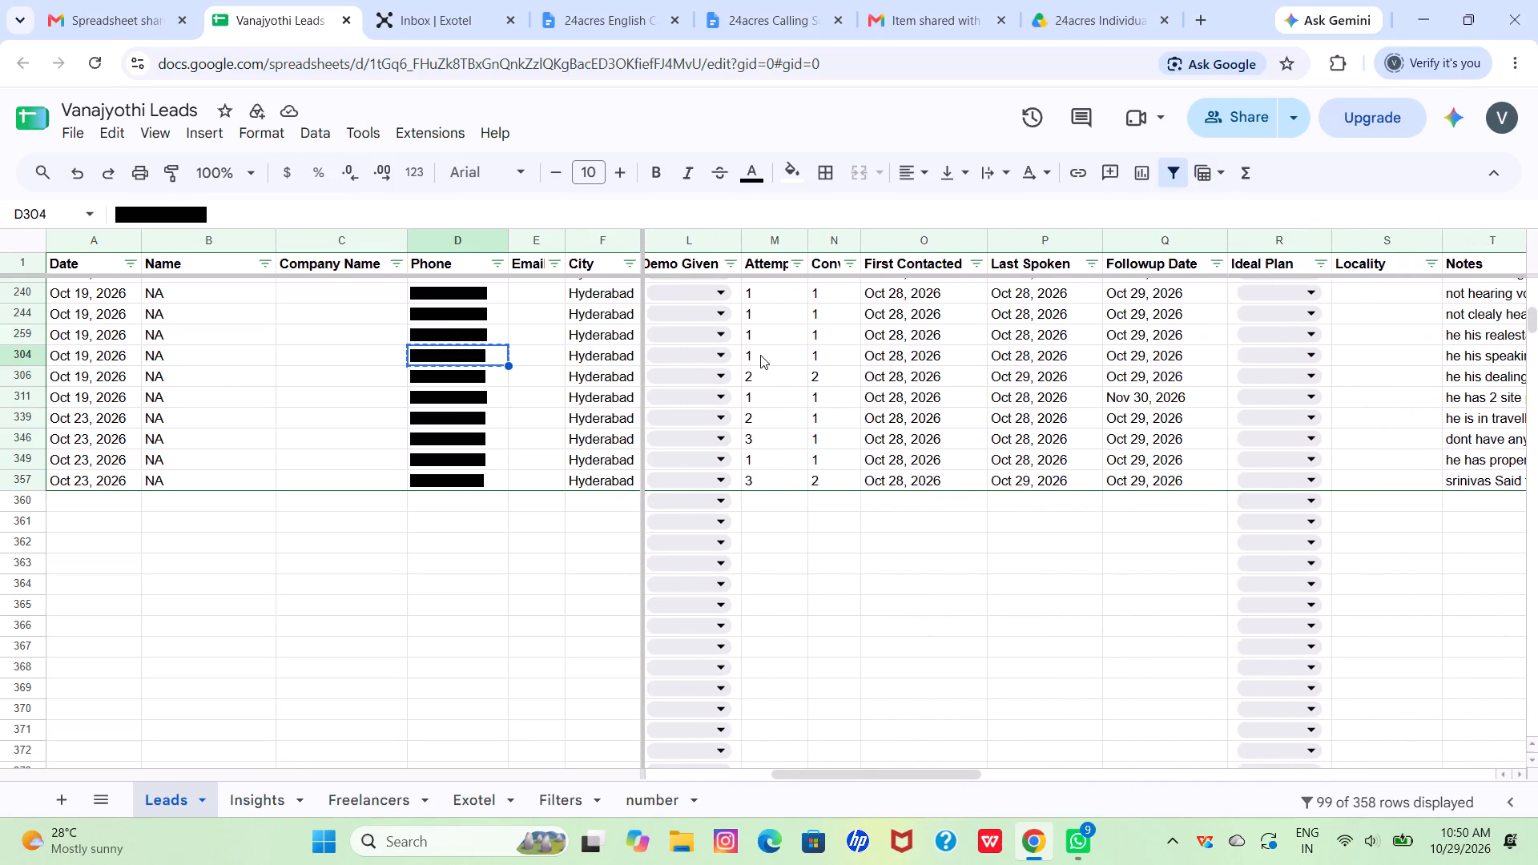
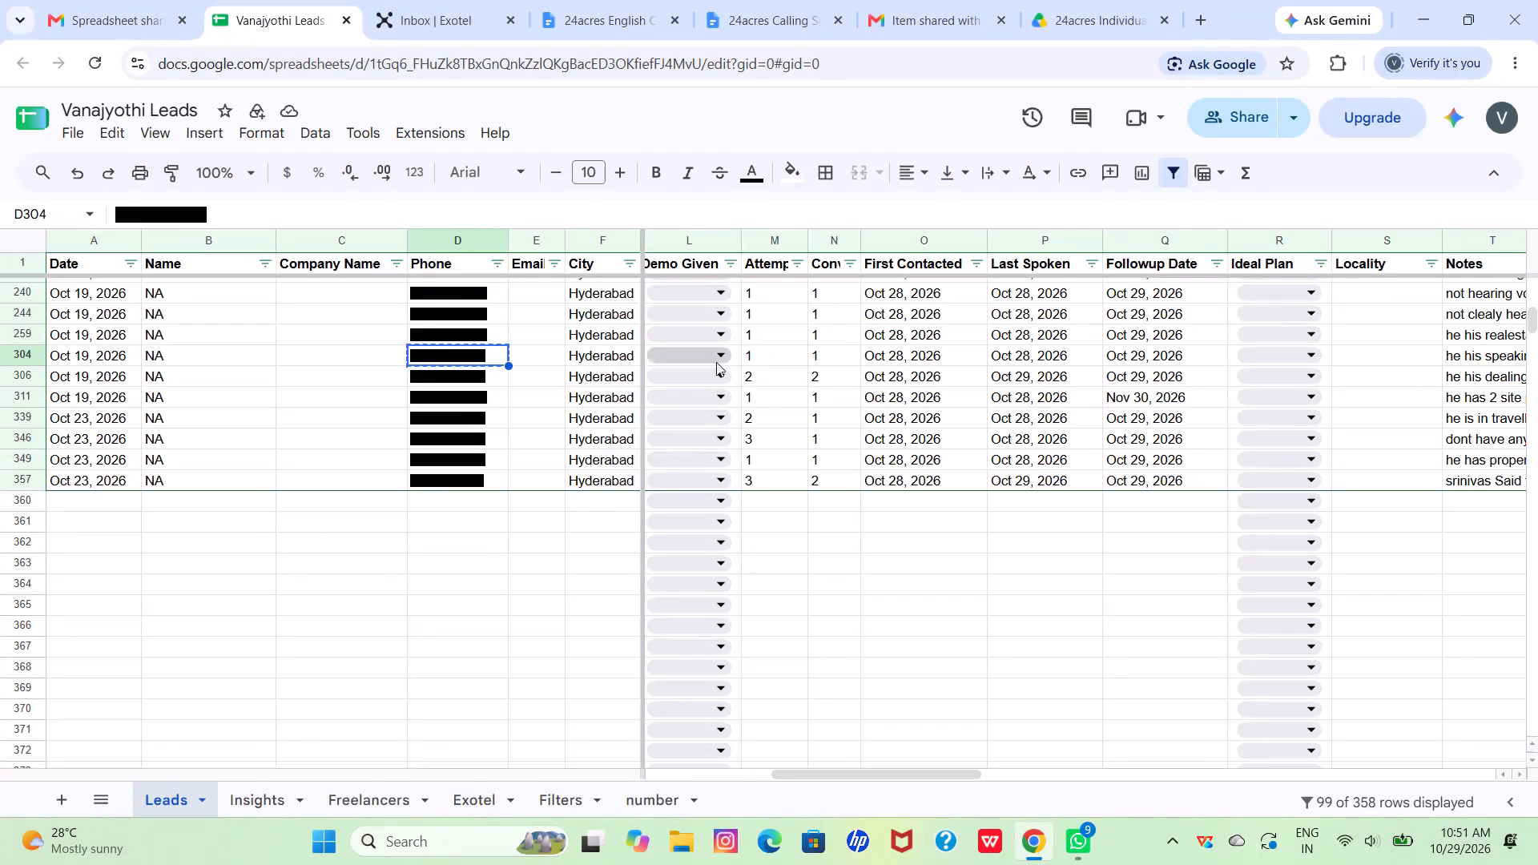
Clear the follow-up date for the lead in row 304.
right_click(1162, 361)
left_click(1033, 362)
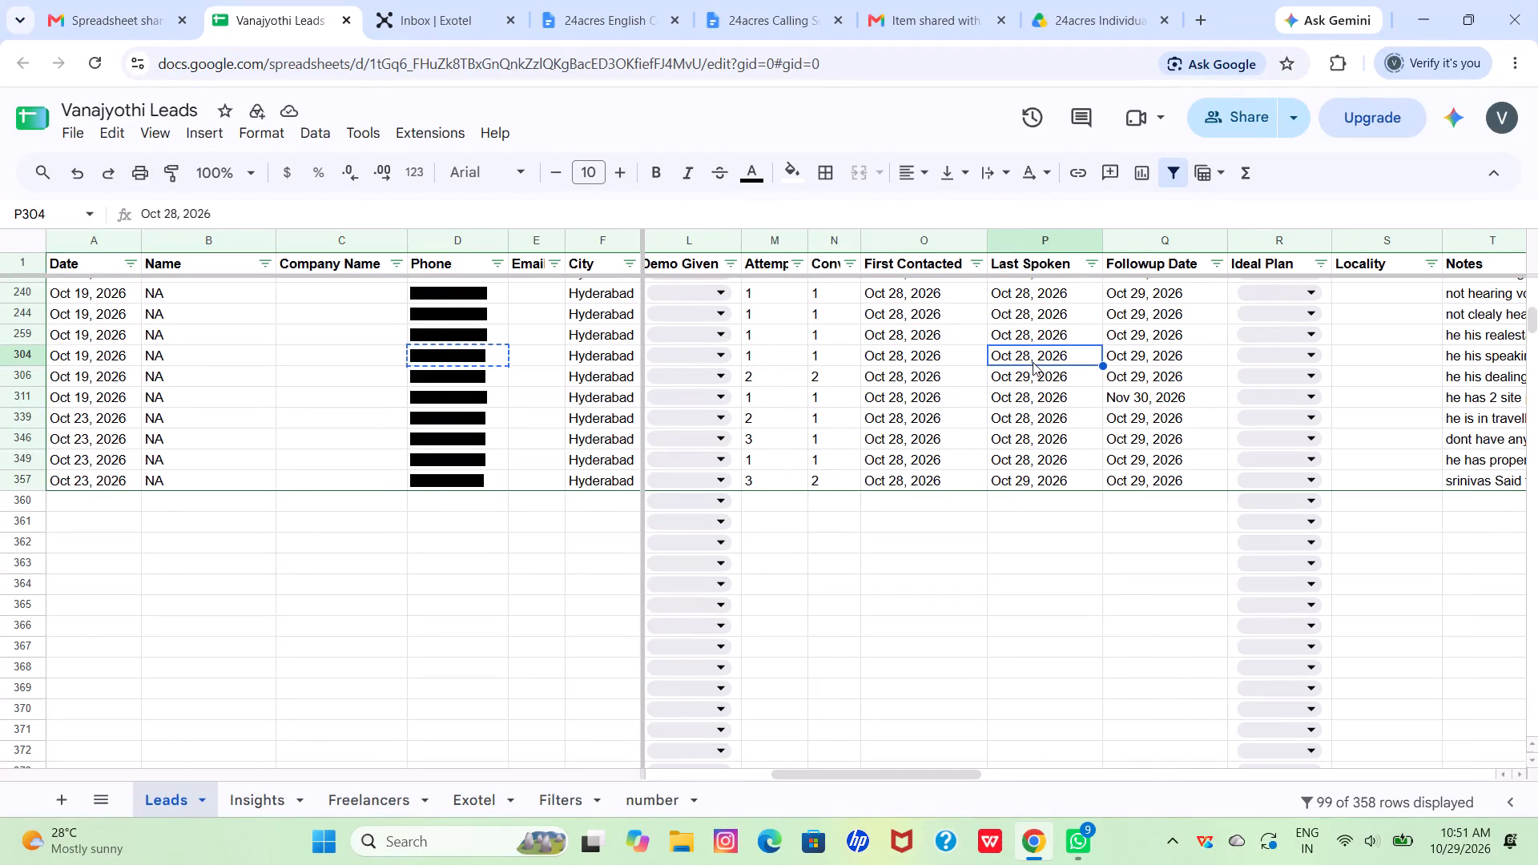
scroll(1033, 362, "left", 3)
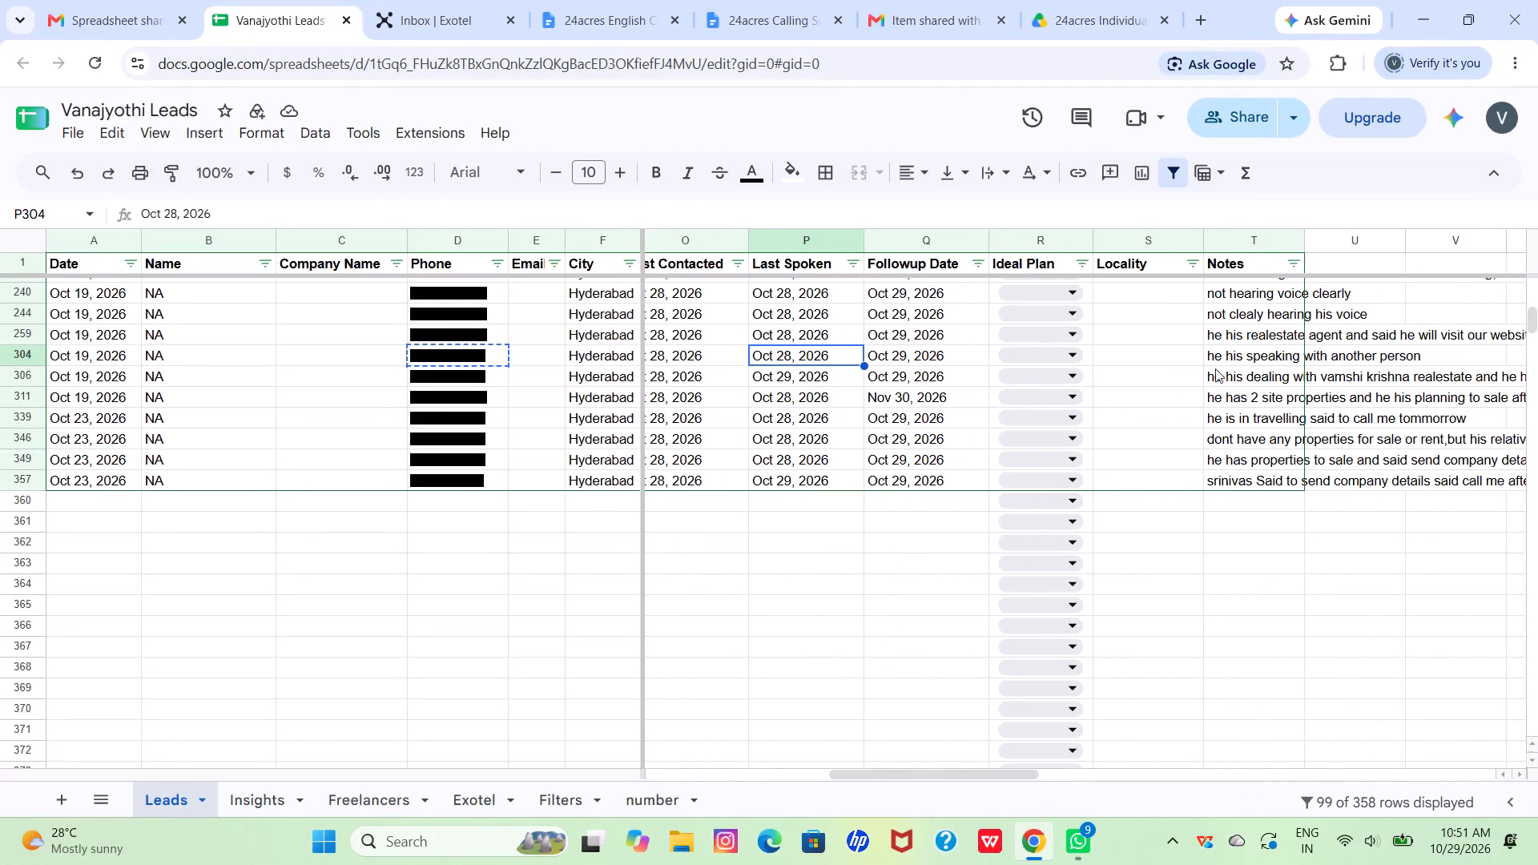
left_click(951, 353)
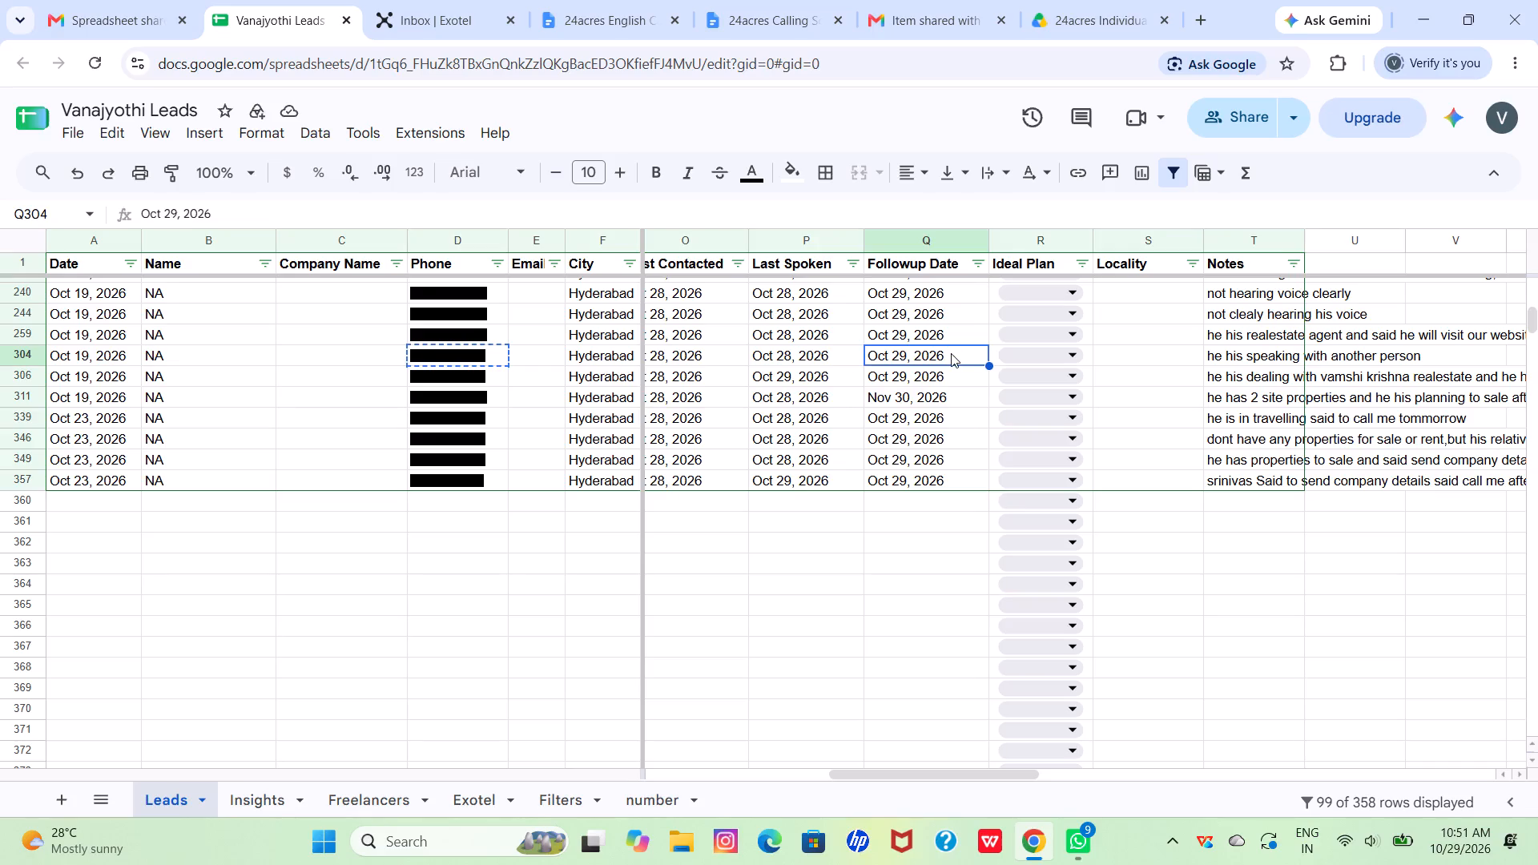
key("BackSpace")
Set the last spoken date of the lead in row 304 to Oct 29, 2026.
left_click(807, 353)
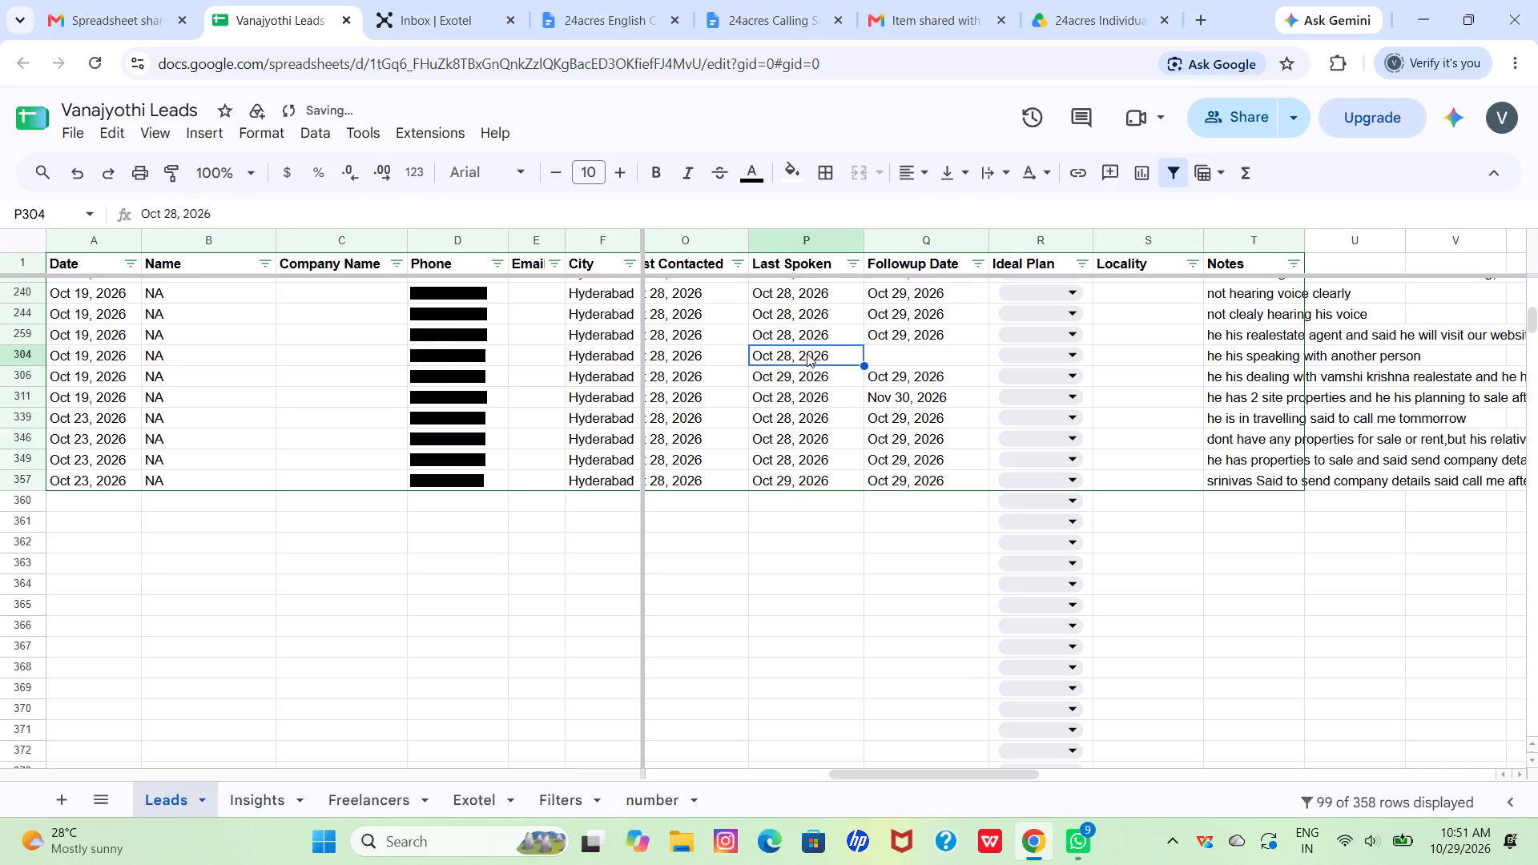
double_click(807, 353)
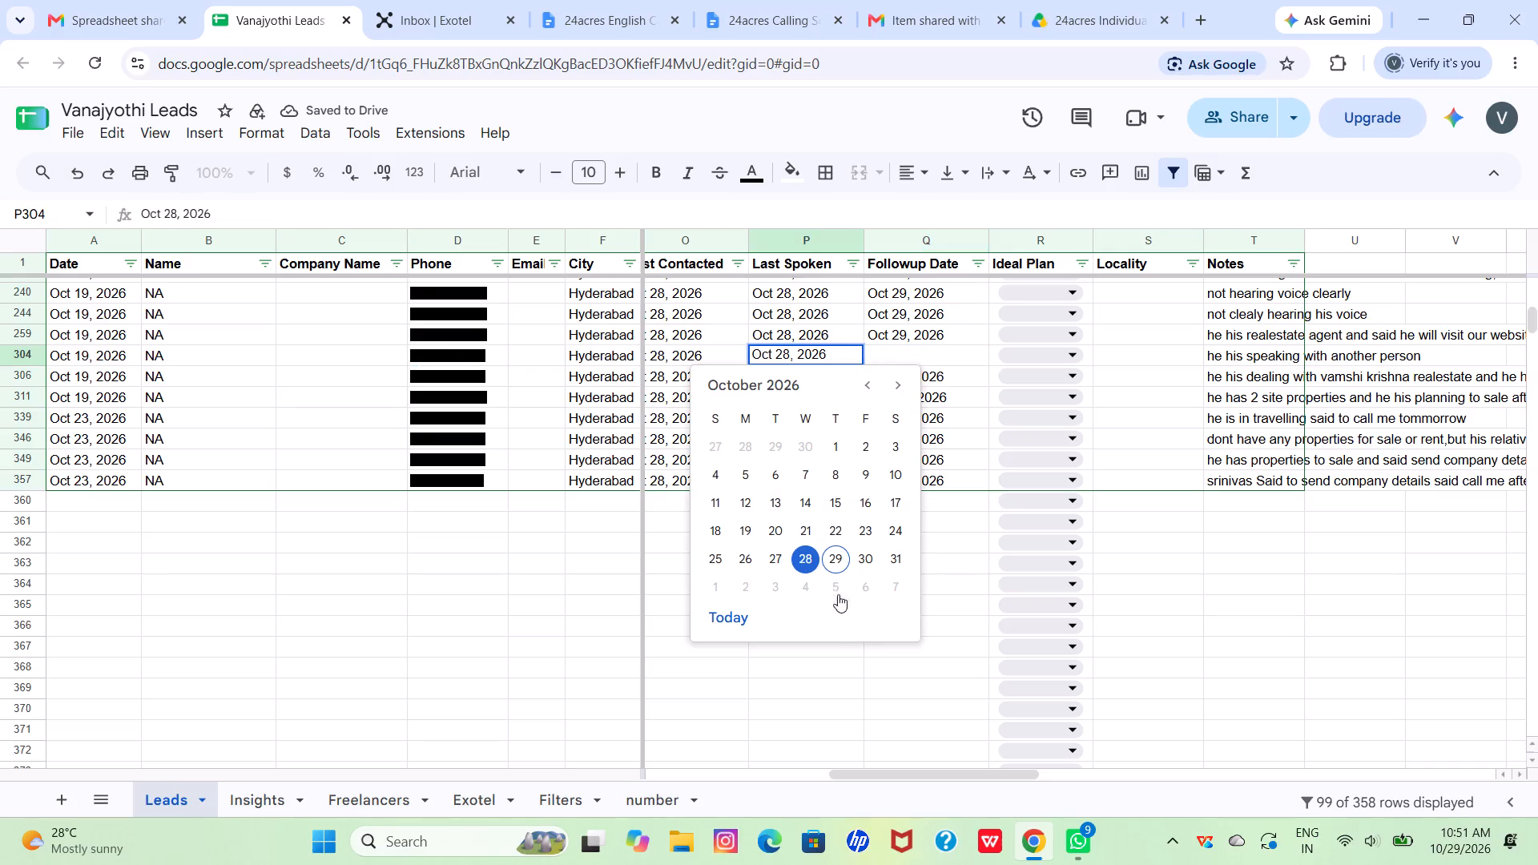
left_click(837, 565)
Set both the attempt count and the conversation count of the lead in row 304 to 2.
scroll(837, 565, "right", 3)
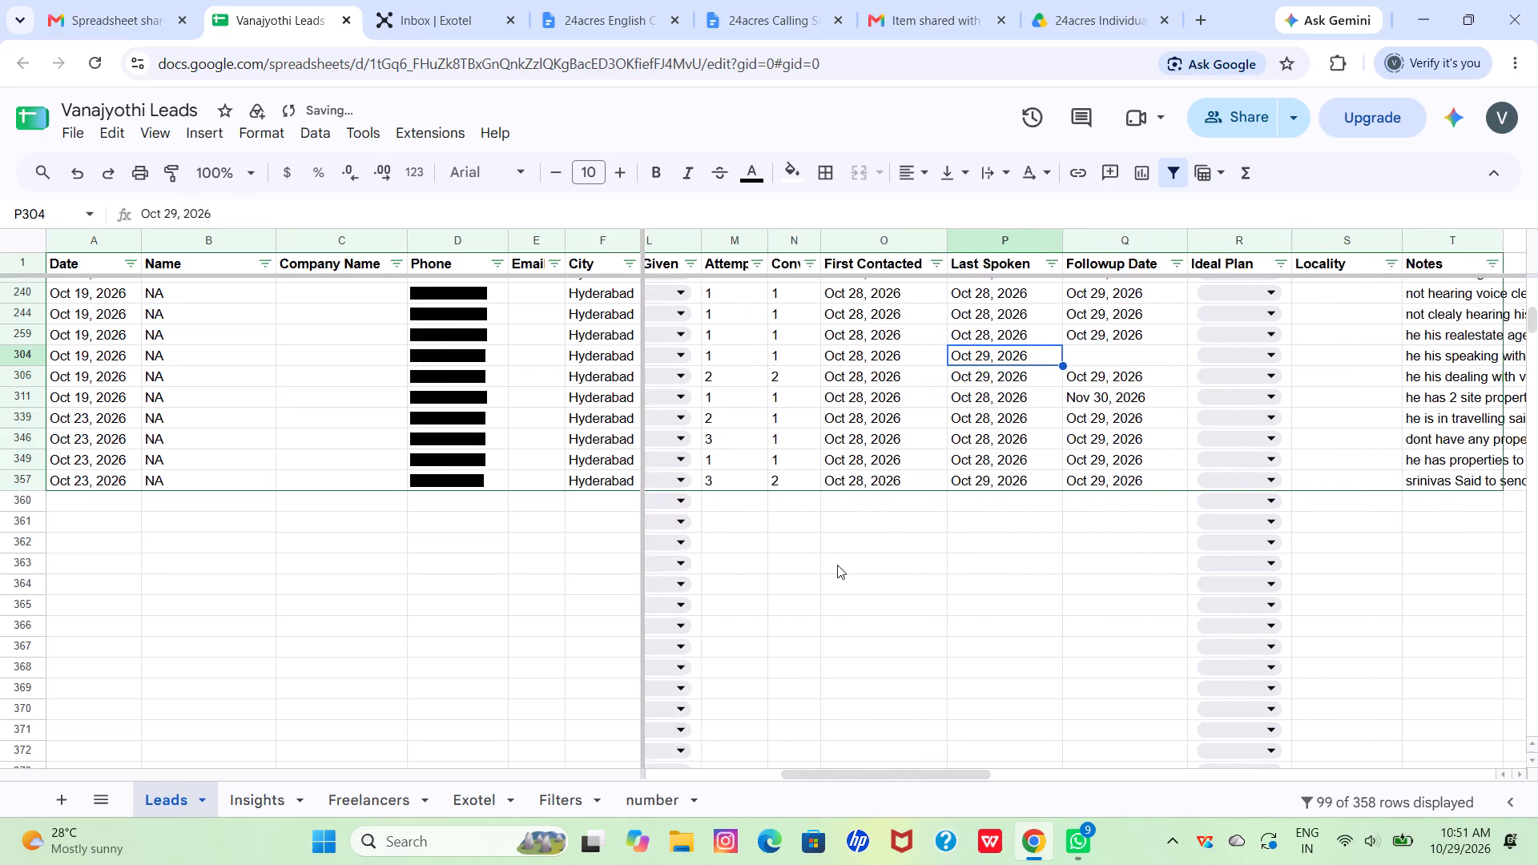
scroll(837, 565, "right", 1)
left_click(823, 360)
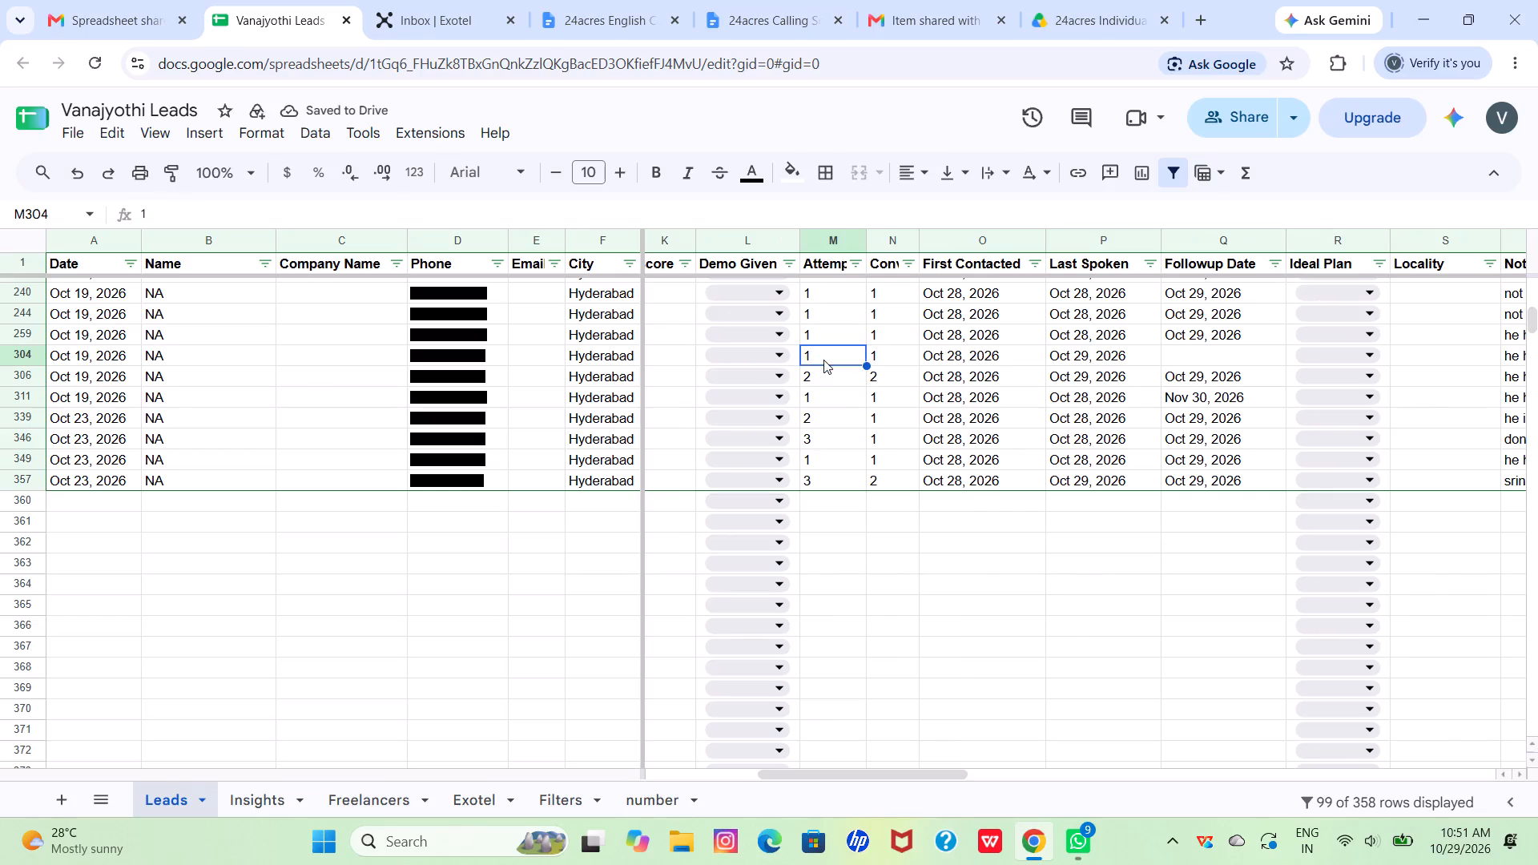
key("2")
left_click(893, 355)
key("2")
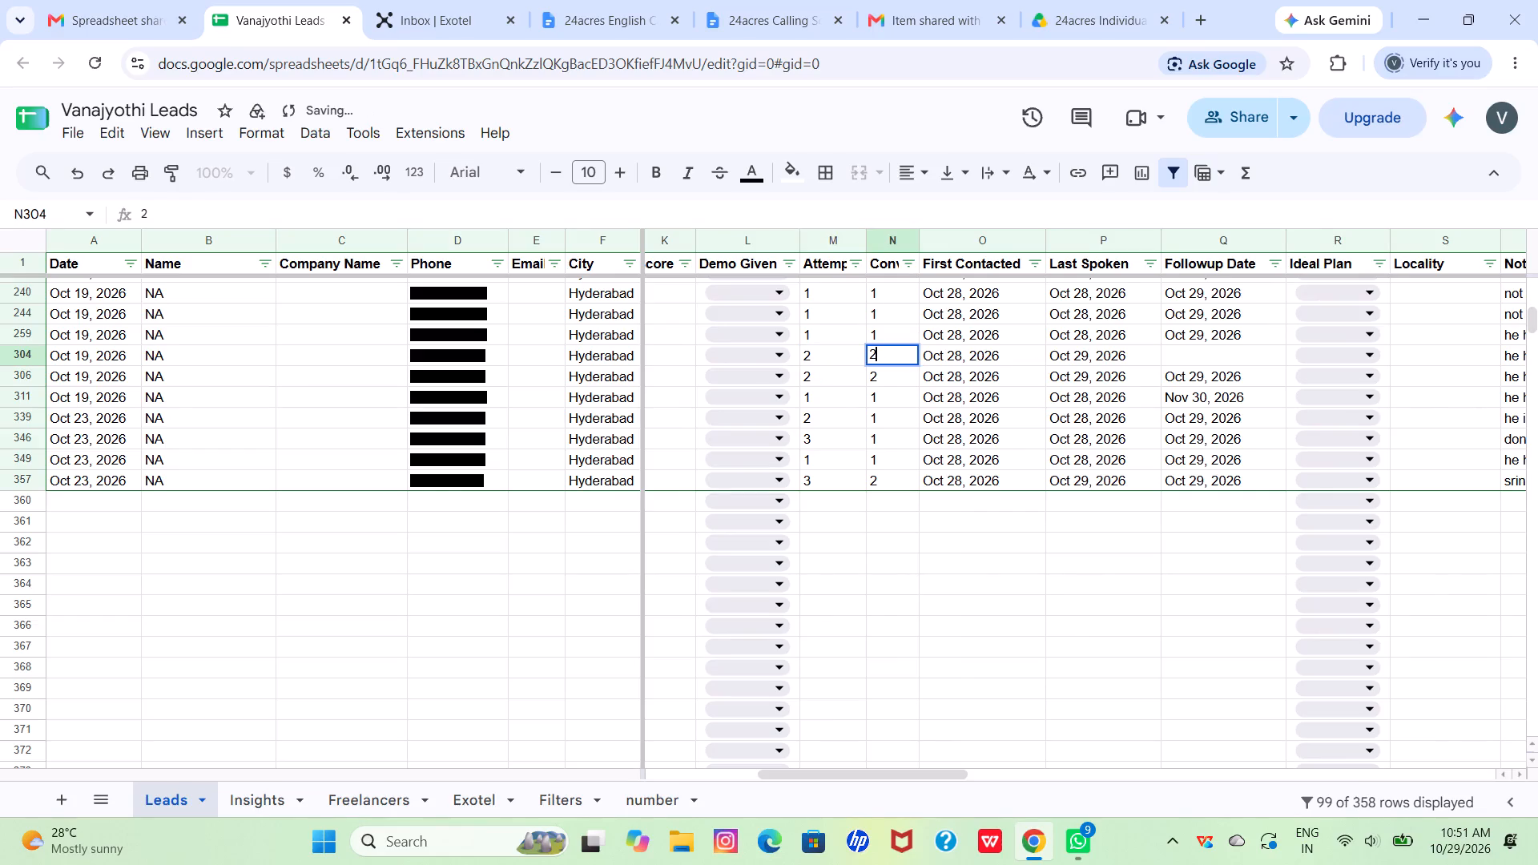
left_click(823, 356)
Change the status of the lead in row 304 to Not Interested.
scroll(823, 356, "right", 1)
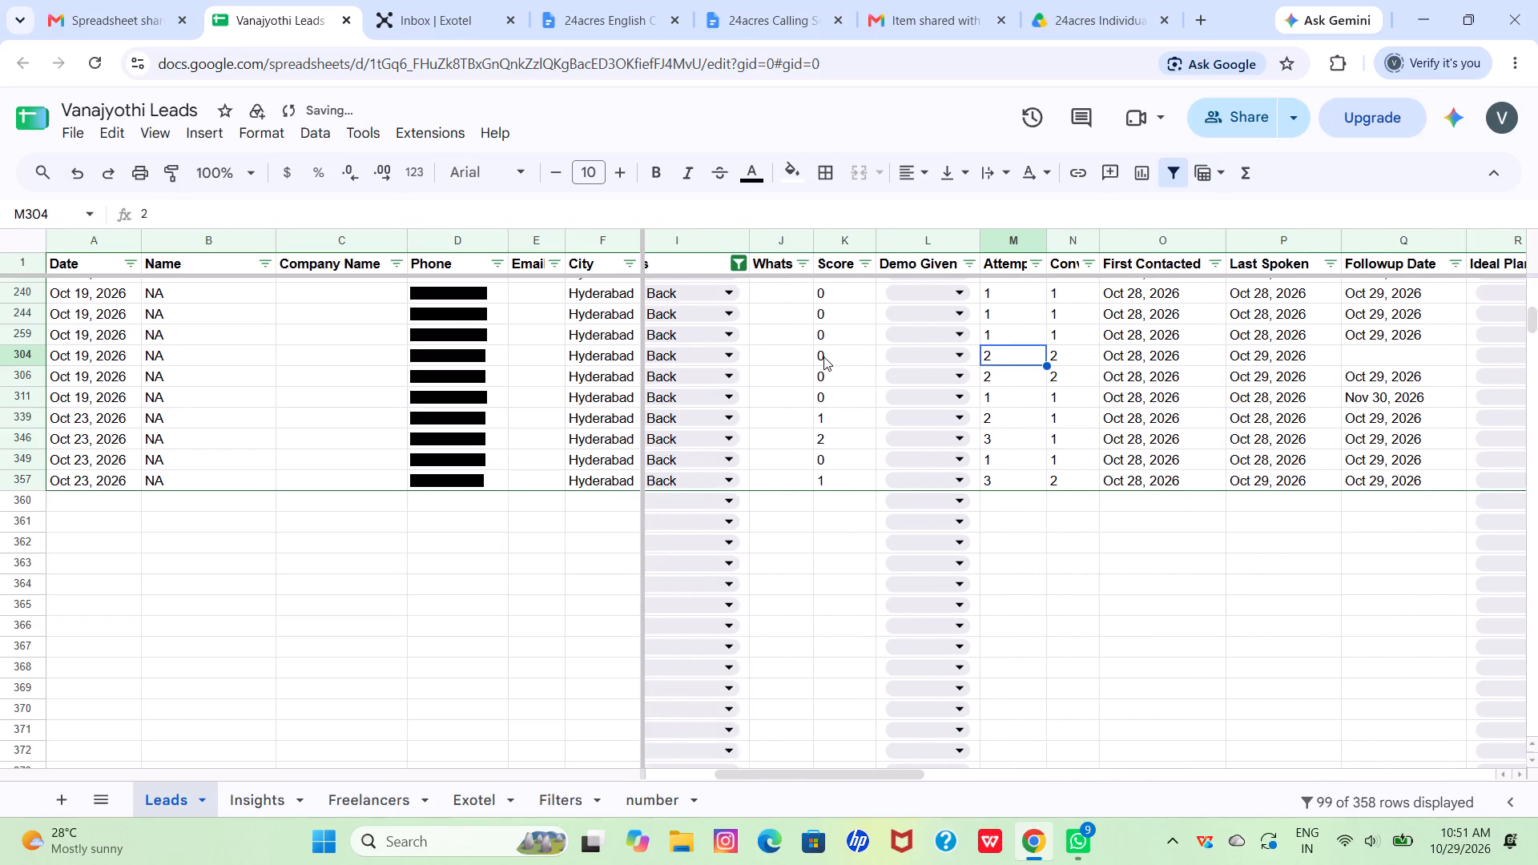
scroll(823, 356, "right", 2)
double_click(771, 360)
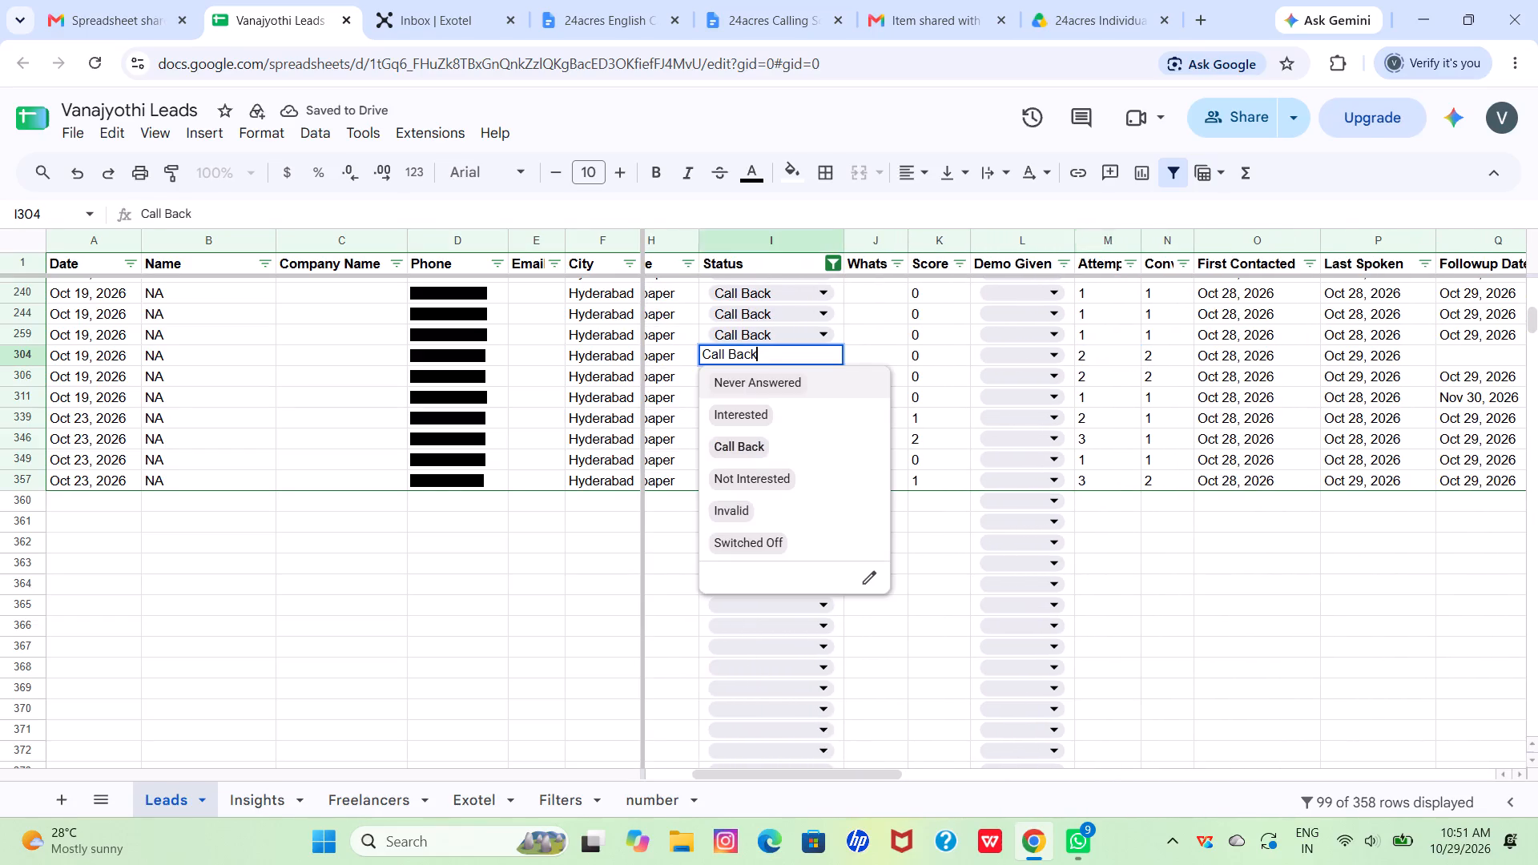
left_click(764, 473)
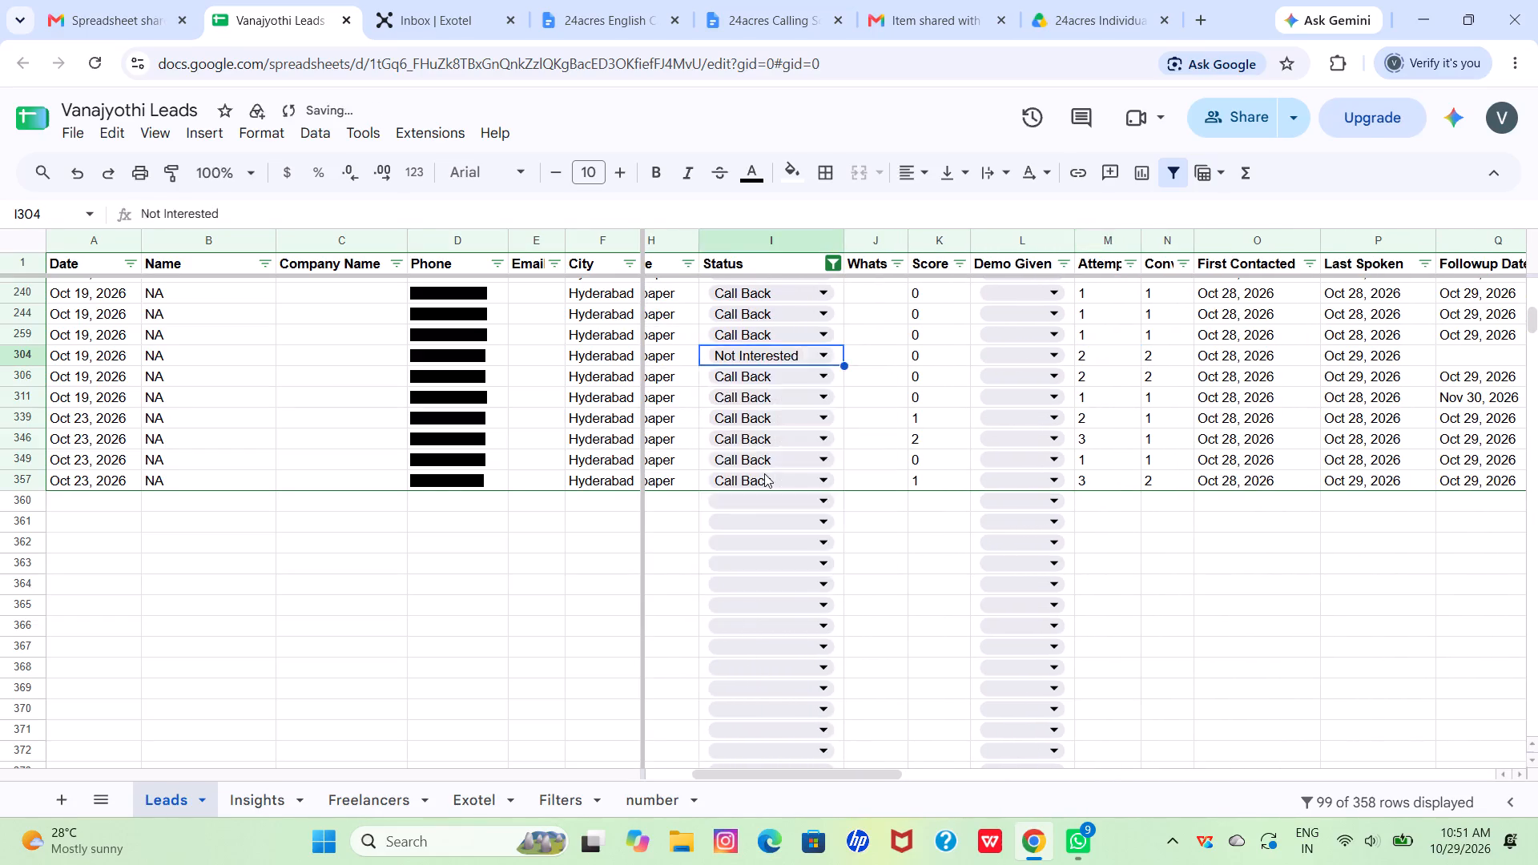
Review the follow-up date, call counts and note of the lead in row 259, and select its phone number.
scroll(1097, 354, "left", 4)
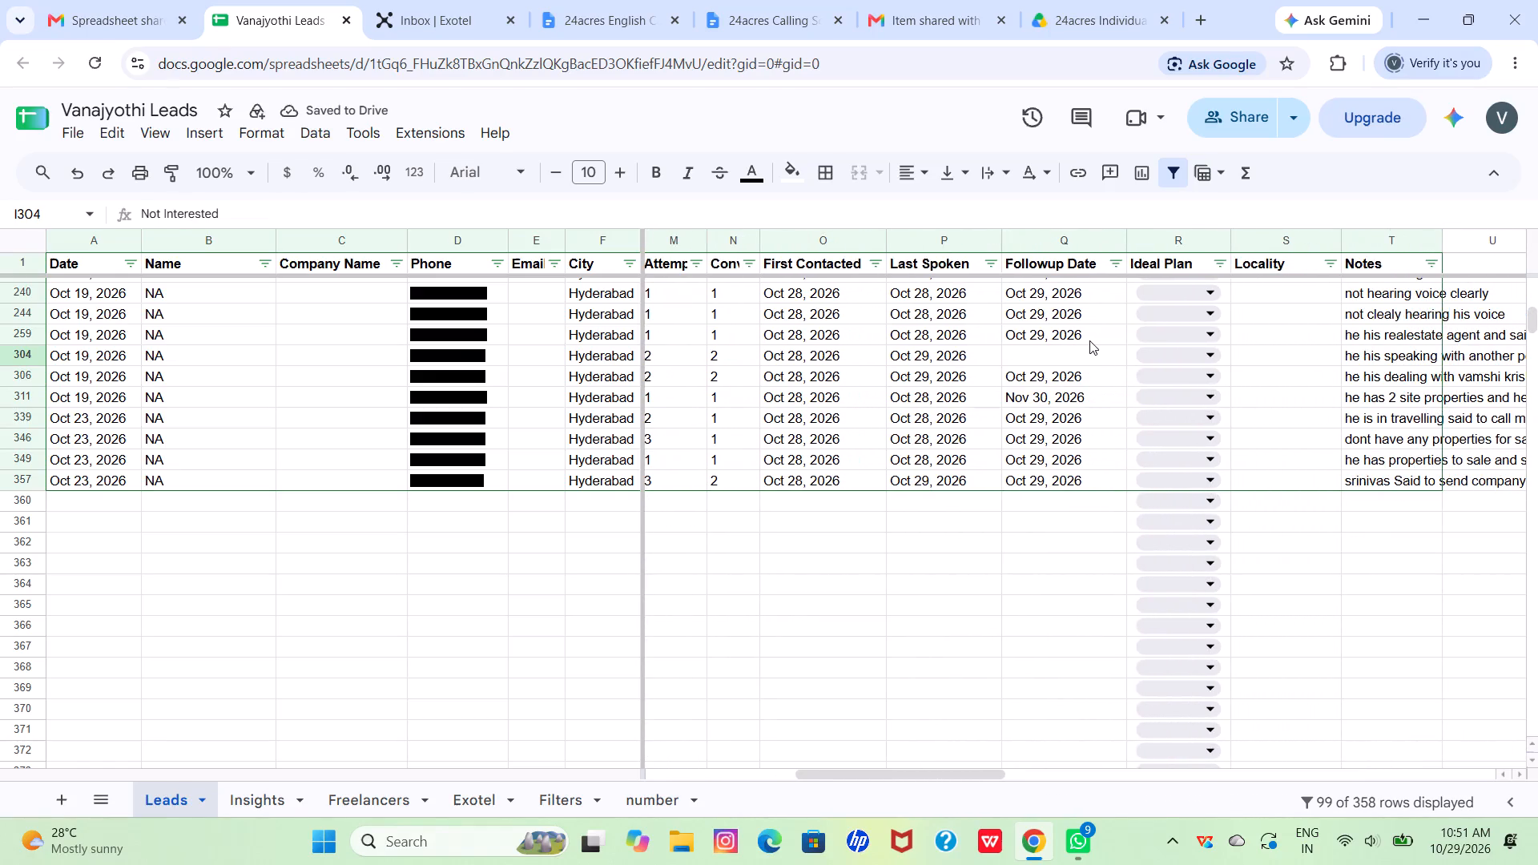
left_click(1089, 340)
scroll(1089, 340, "left", 5)
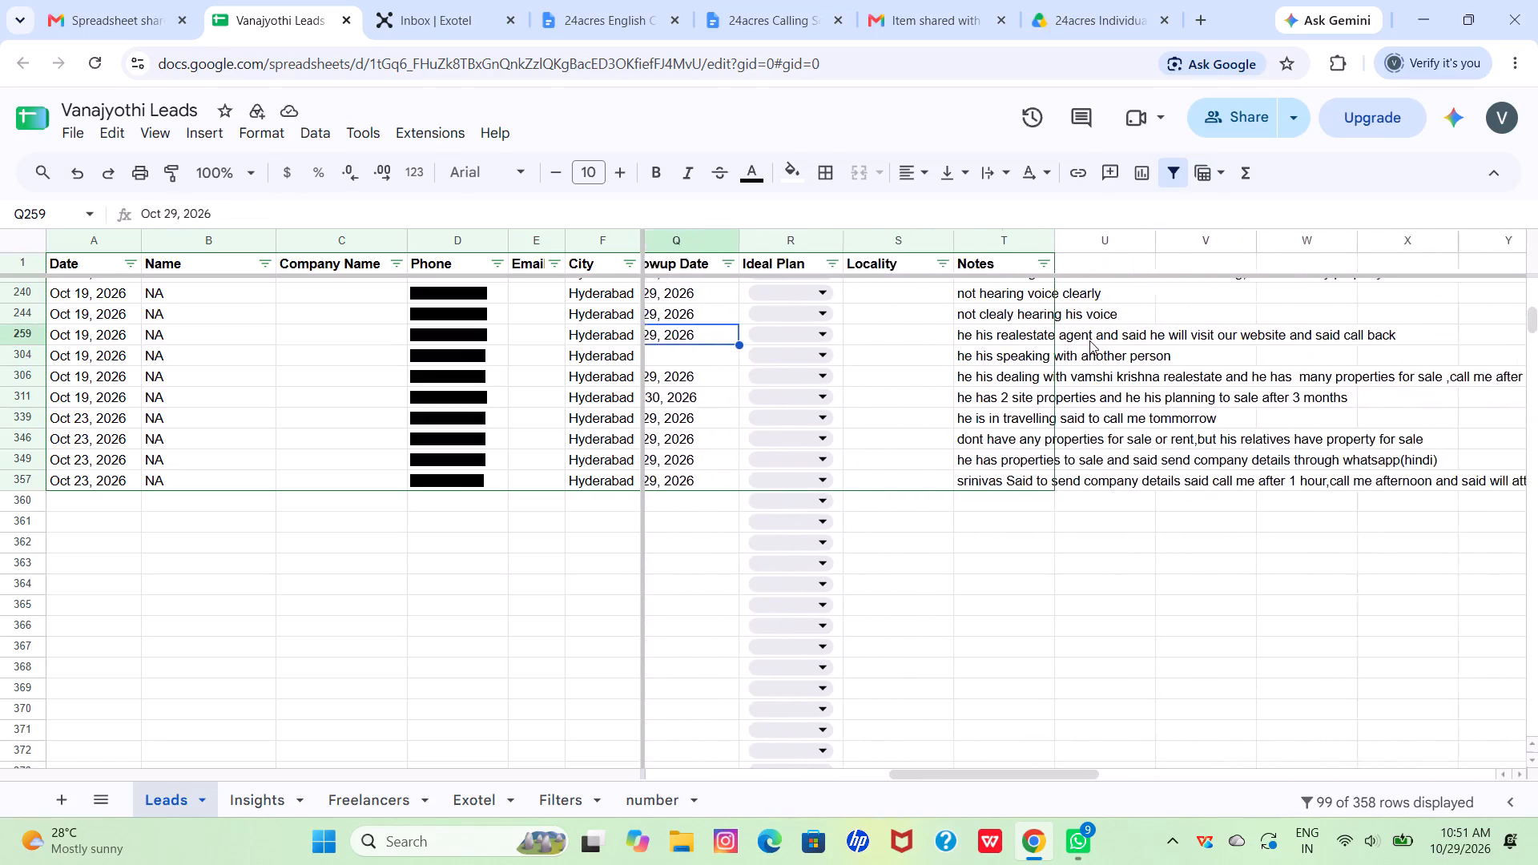
scroll(1089, 340, "right", 7)
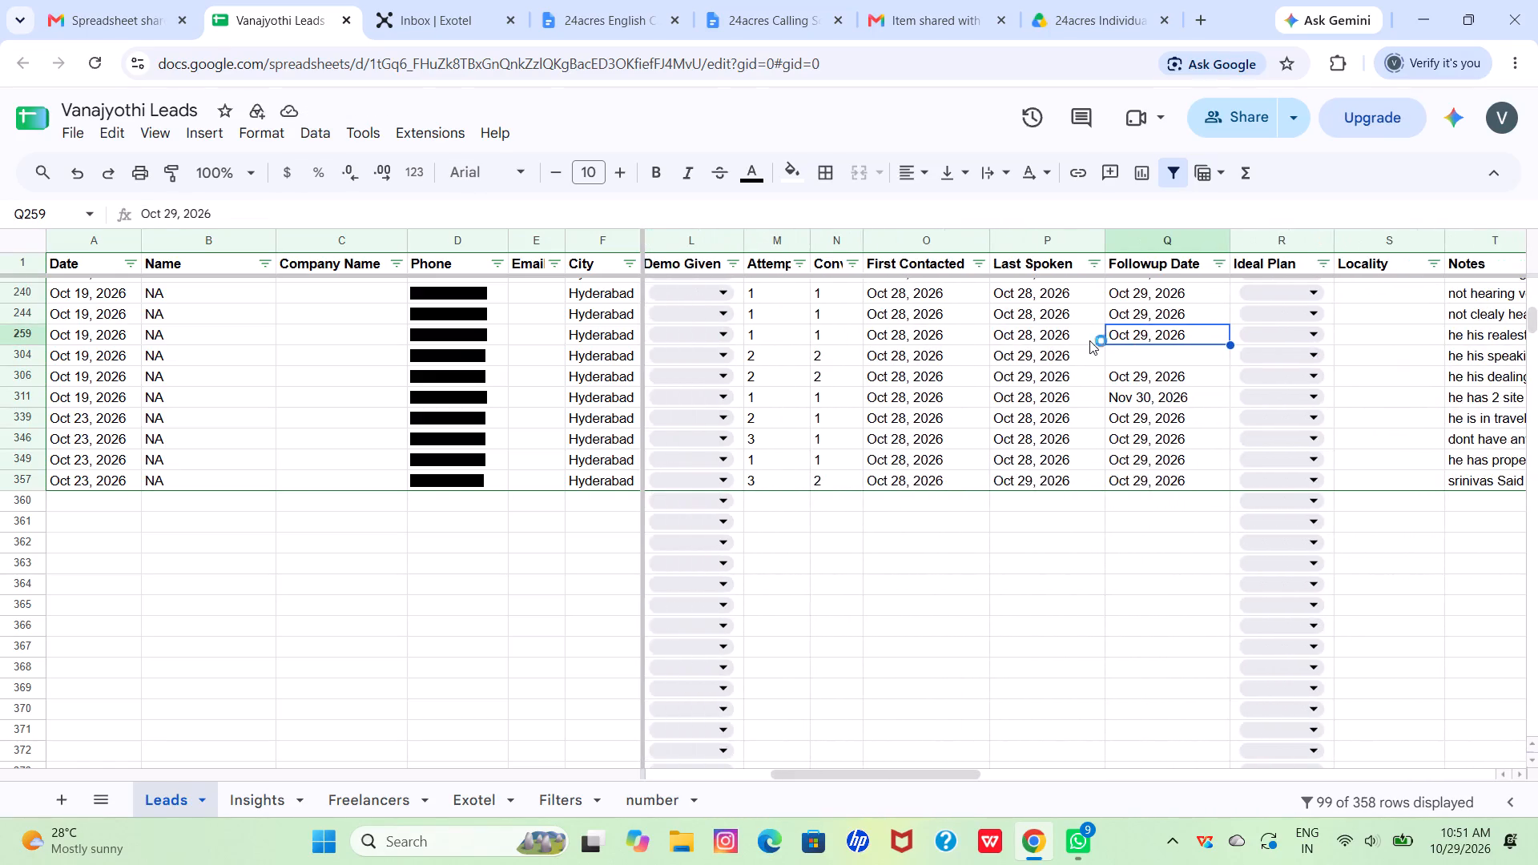
left_click(499, 337)
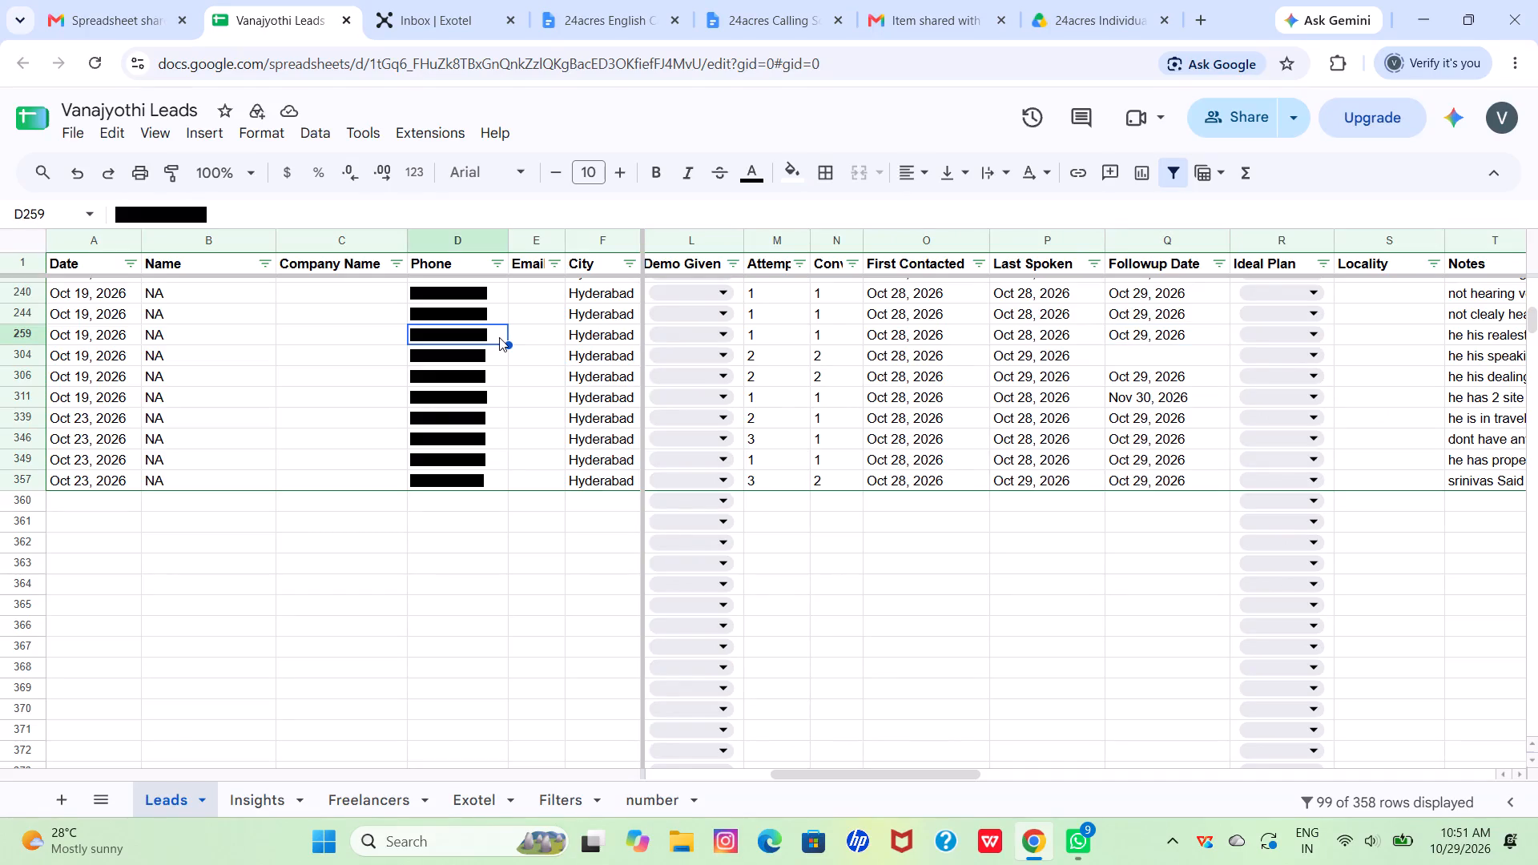
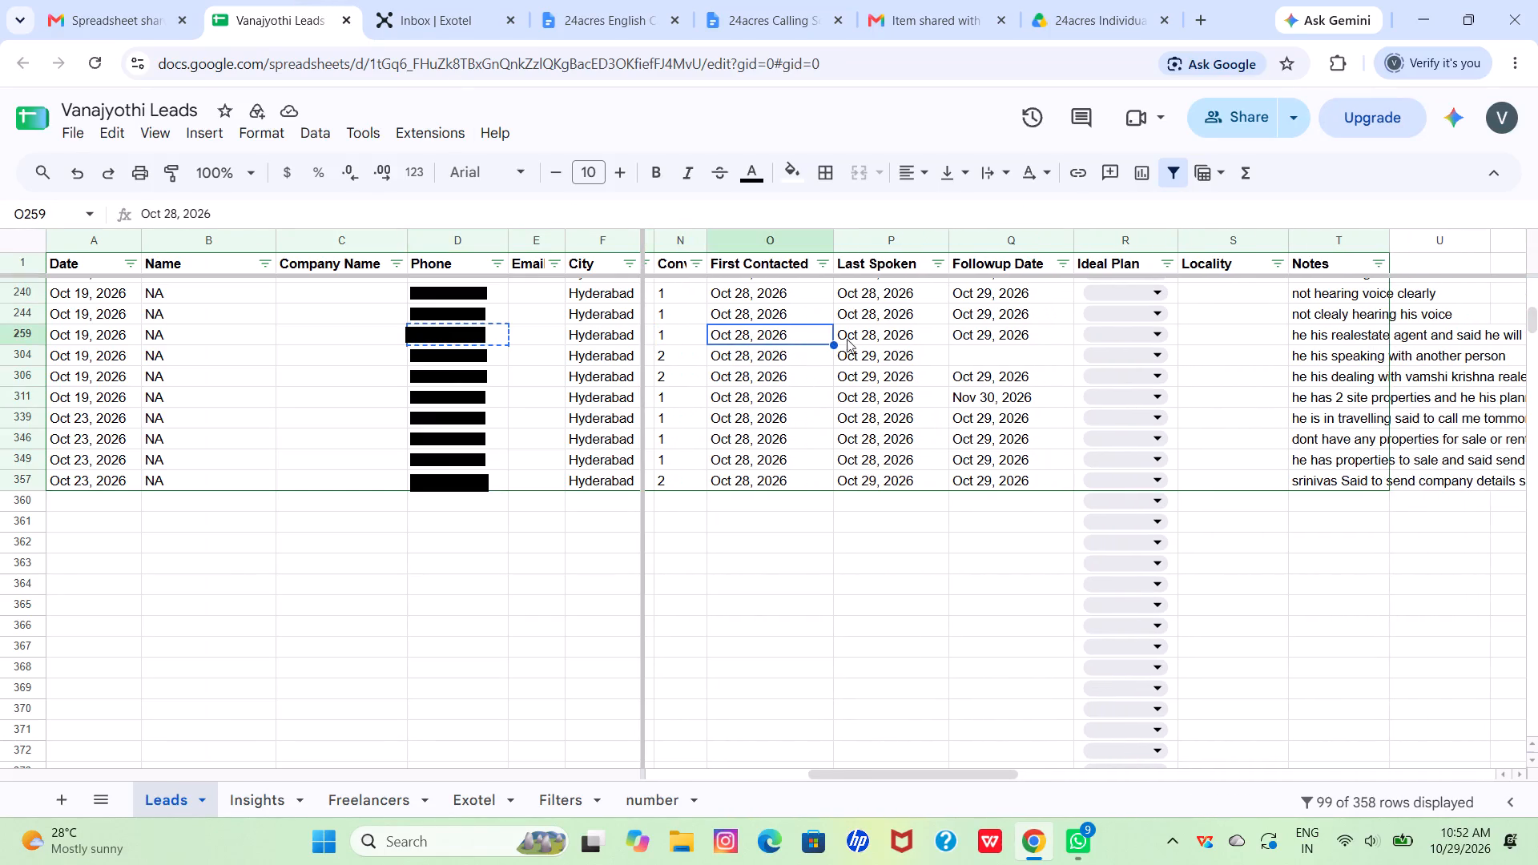
Check the last spoken dates of the leads in rows 259 and 357 and the note in row 357.
left_click(892, 335)
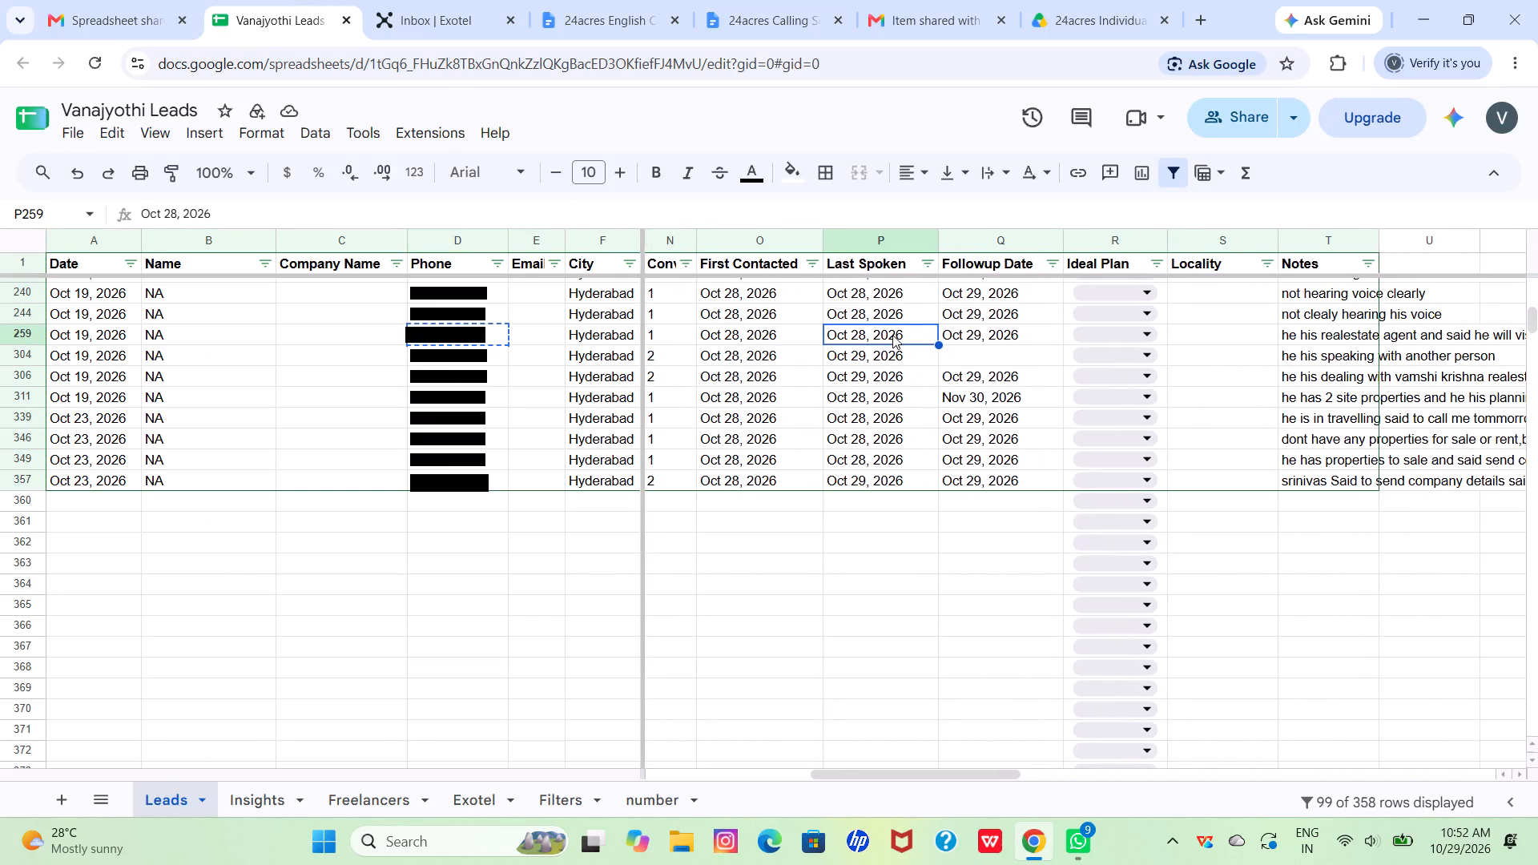
left_click(903, 478)
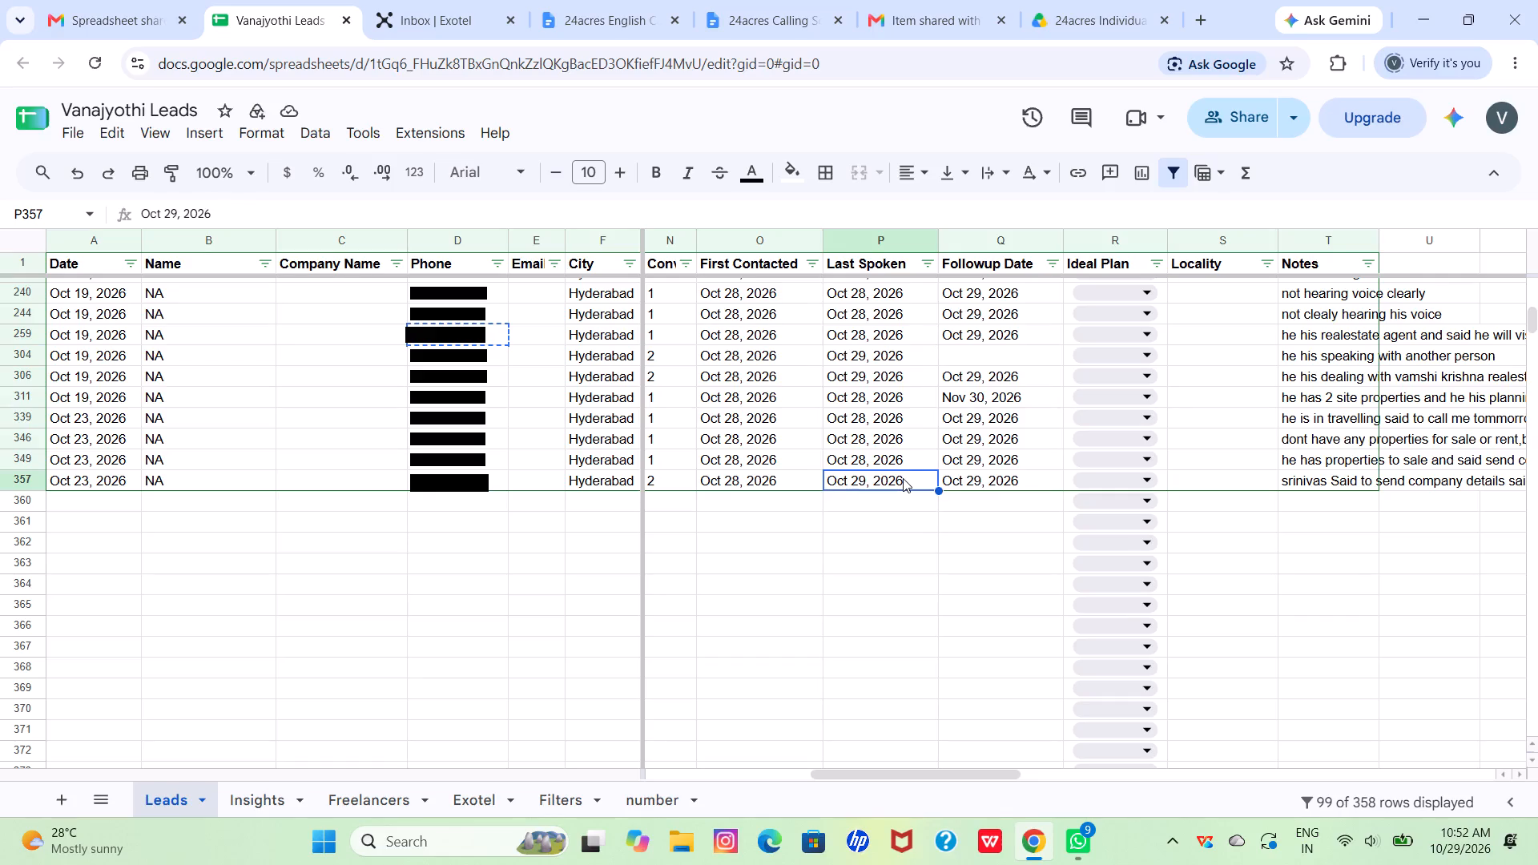
scroll(903, 478, "left", 2)
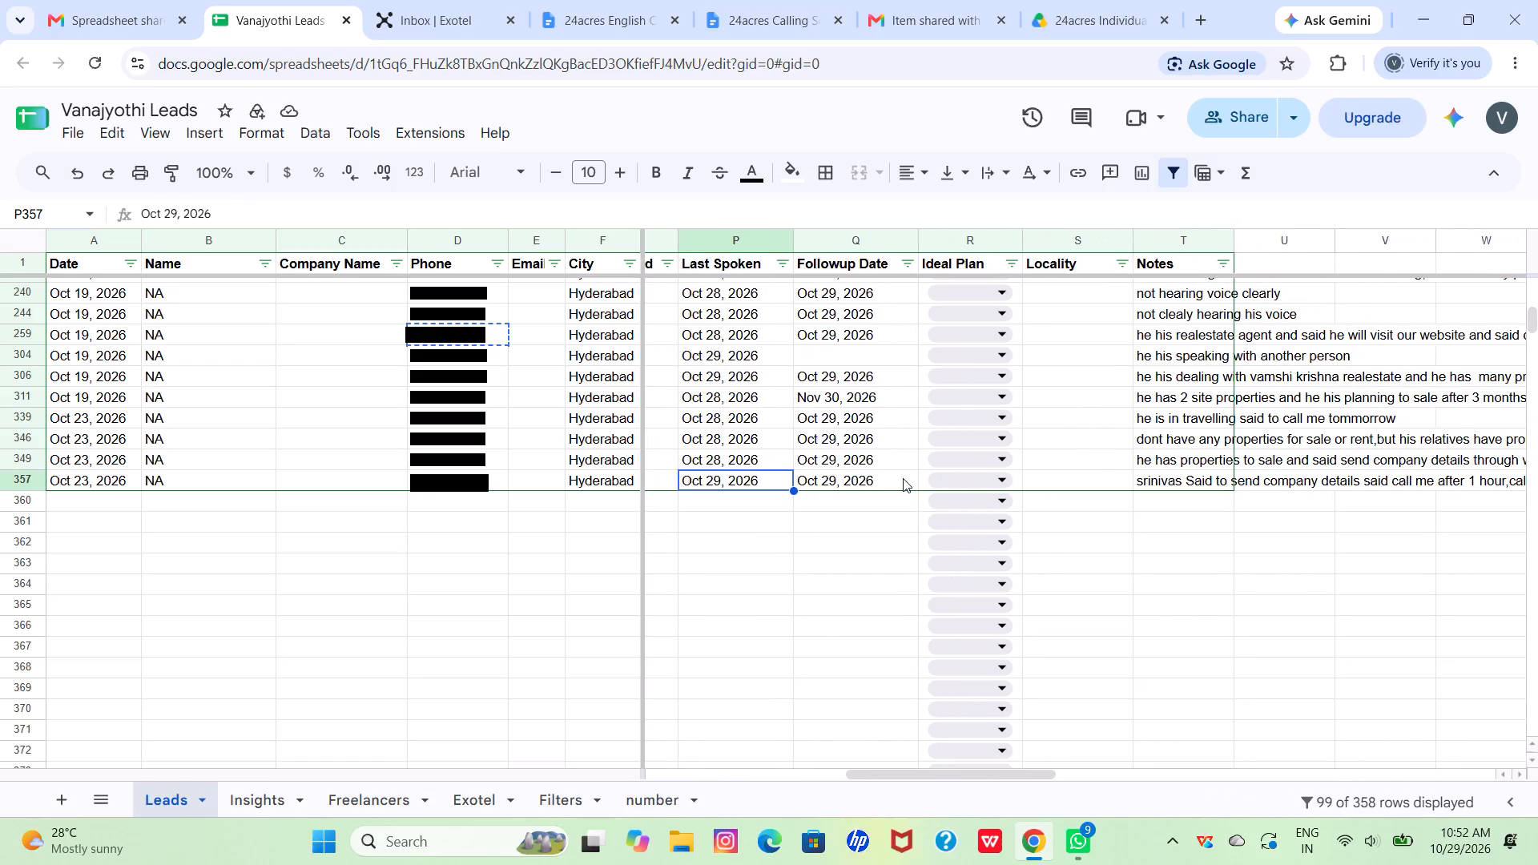
scroll(903, 478, "left", 2)
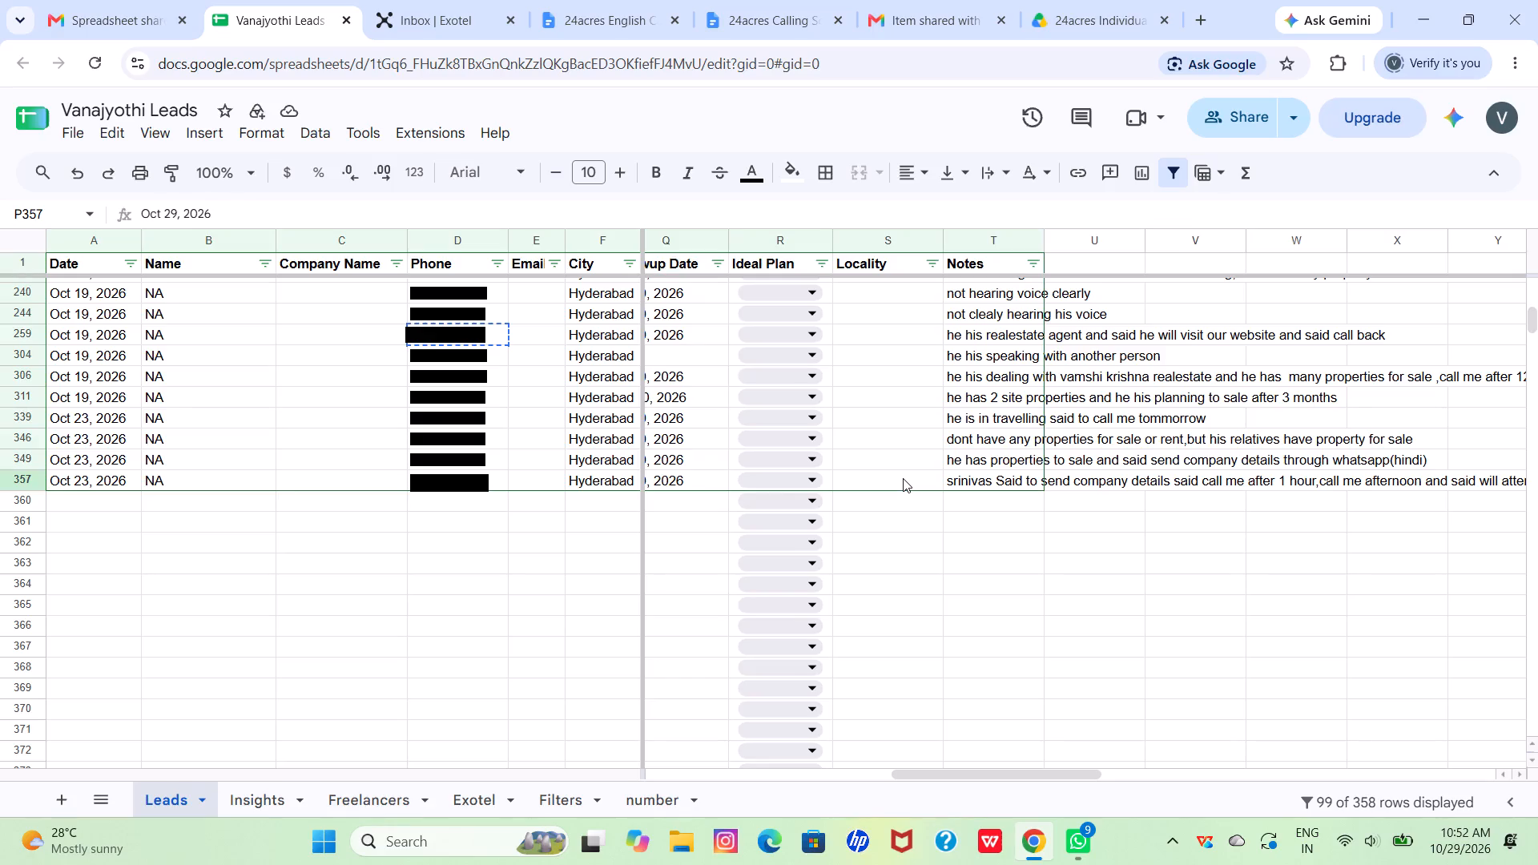
left_click(903, 478)
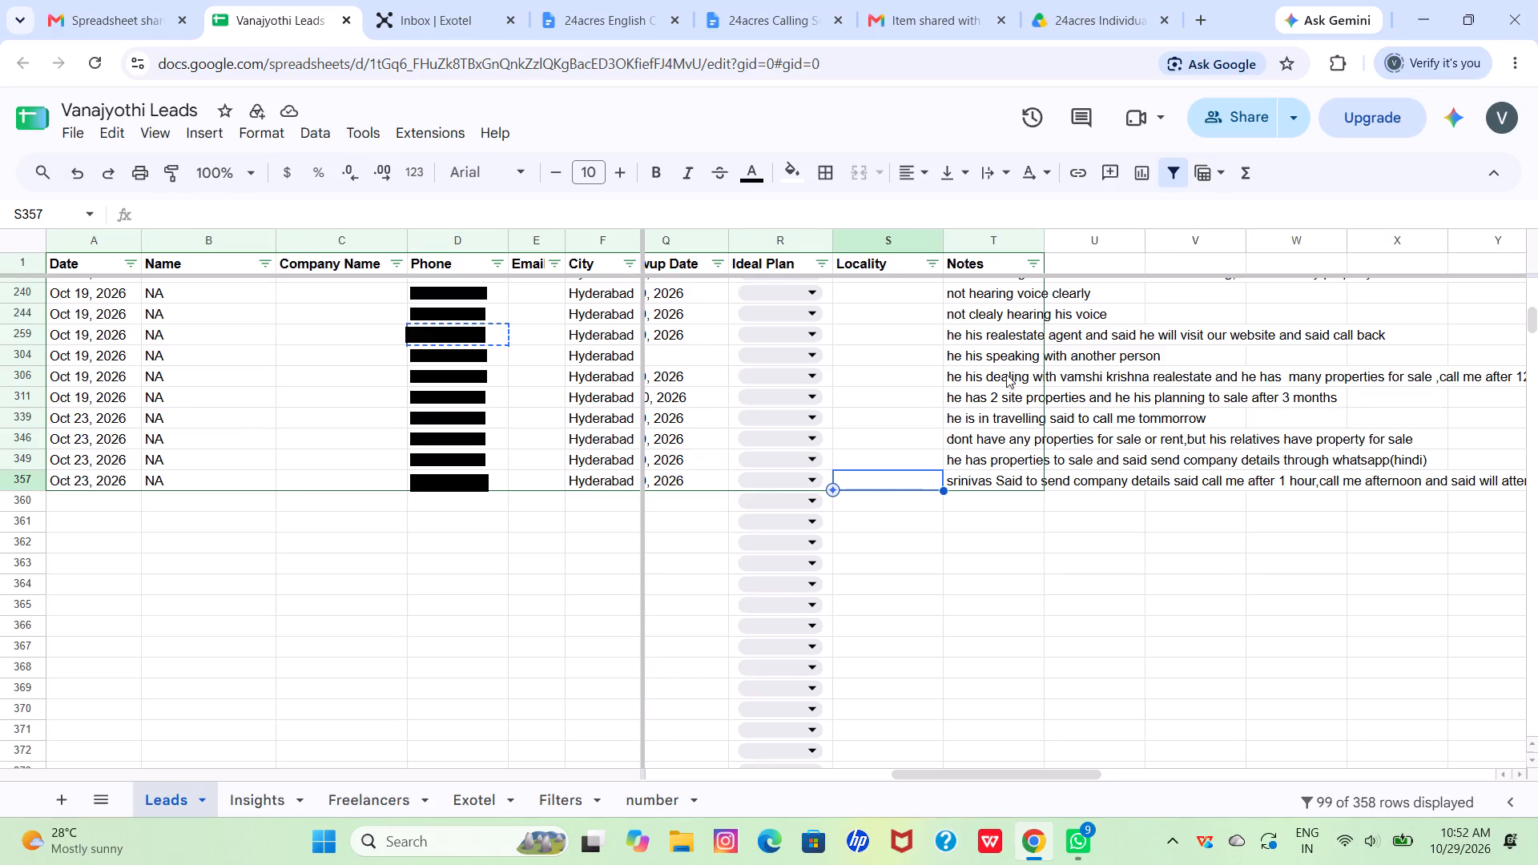
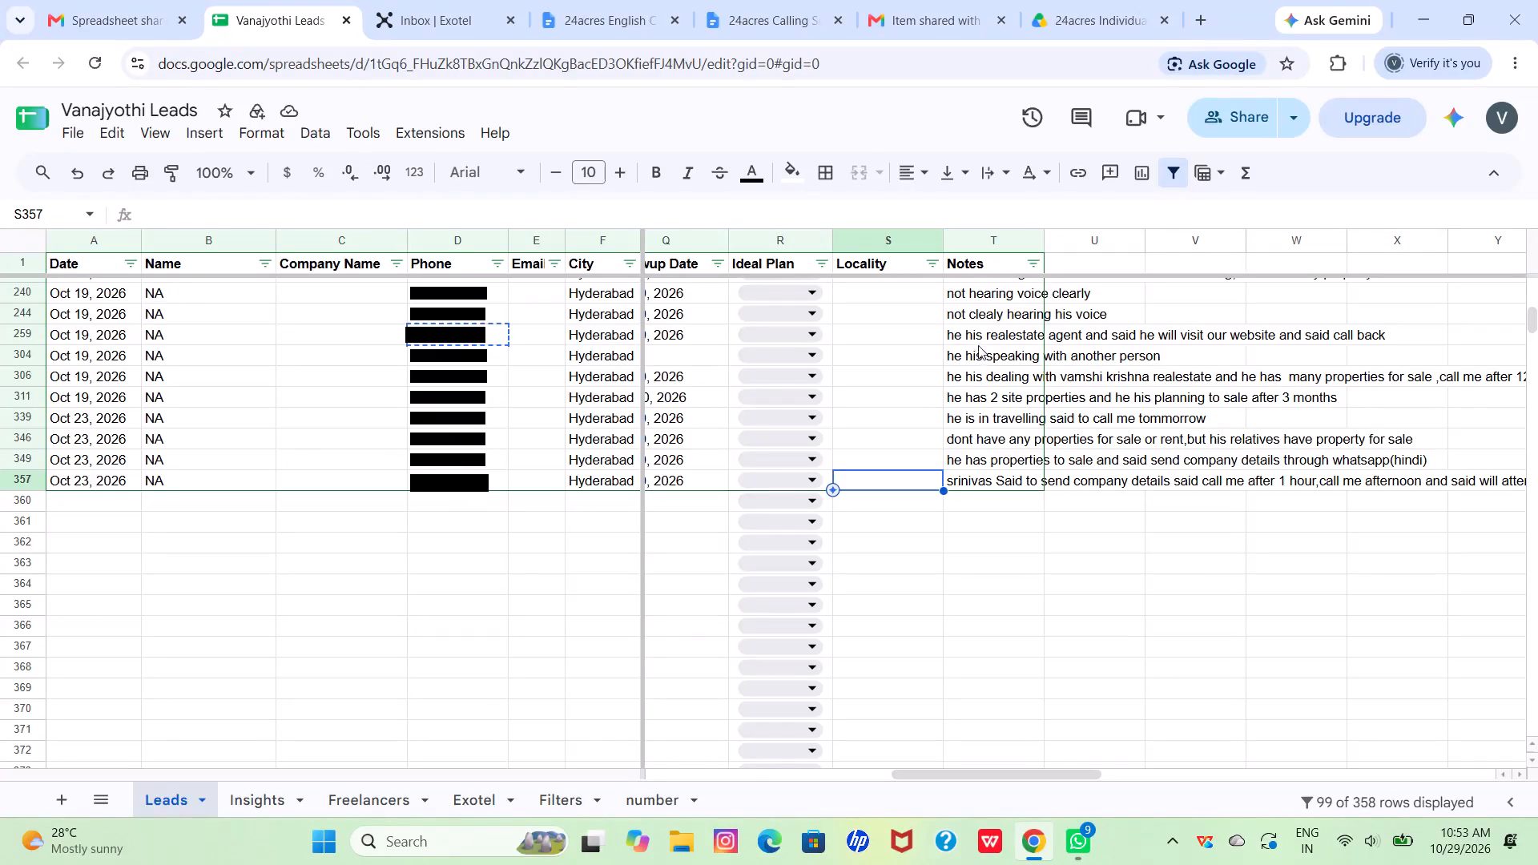
Append ",his wife has been lifted call and said call me at 12:00pm" to the note in row 259.
double_click(963, 334)
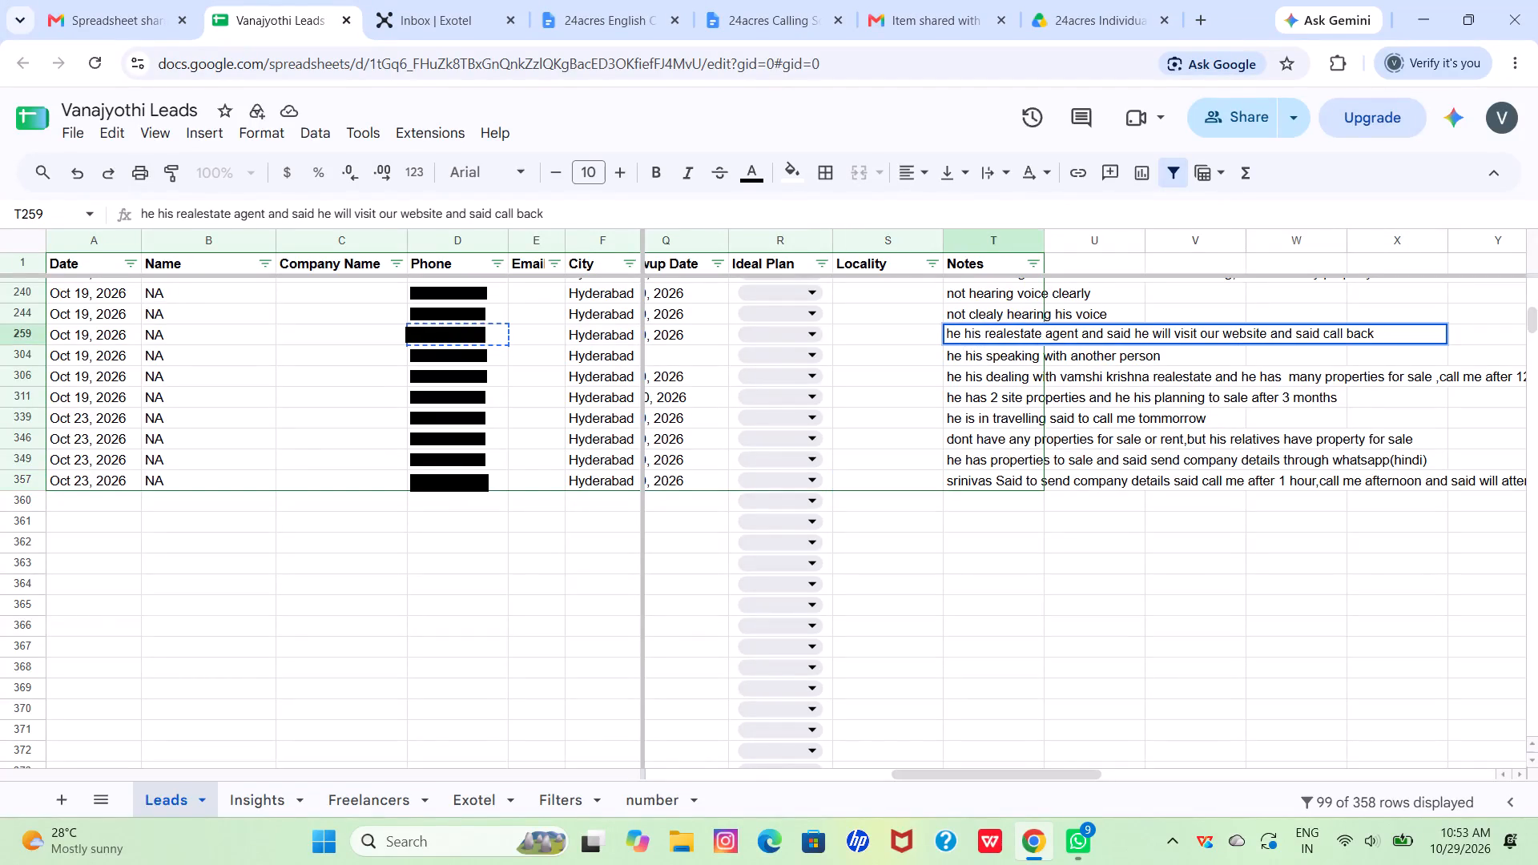
key("comma")
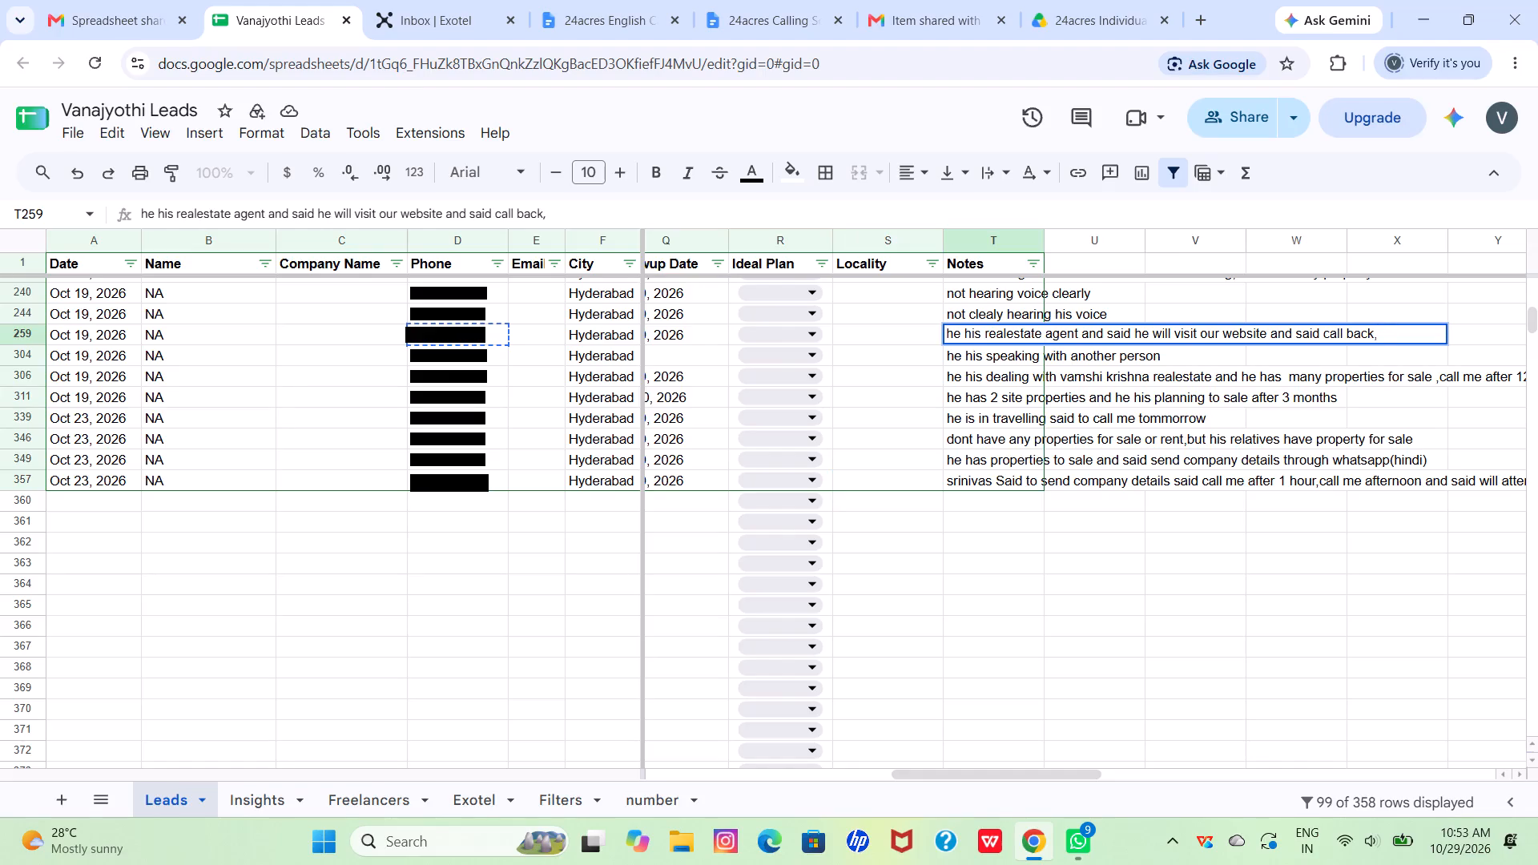
type("call")
key("space")
key("BackSpace")
key("BackSpace")
key("BackSpace")
key("BackSpace")
key("BackSpace")
type("his wid")
key("BackSpace")
type("fe has been")
key("space")
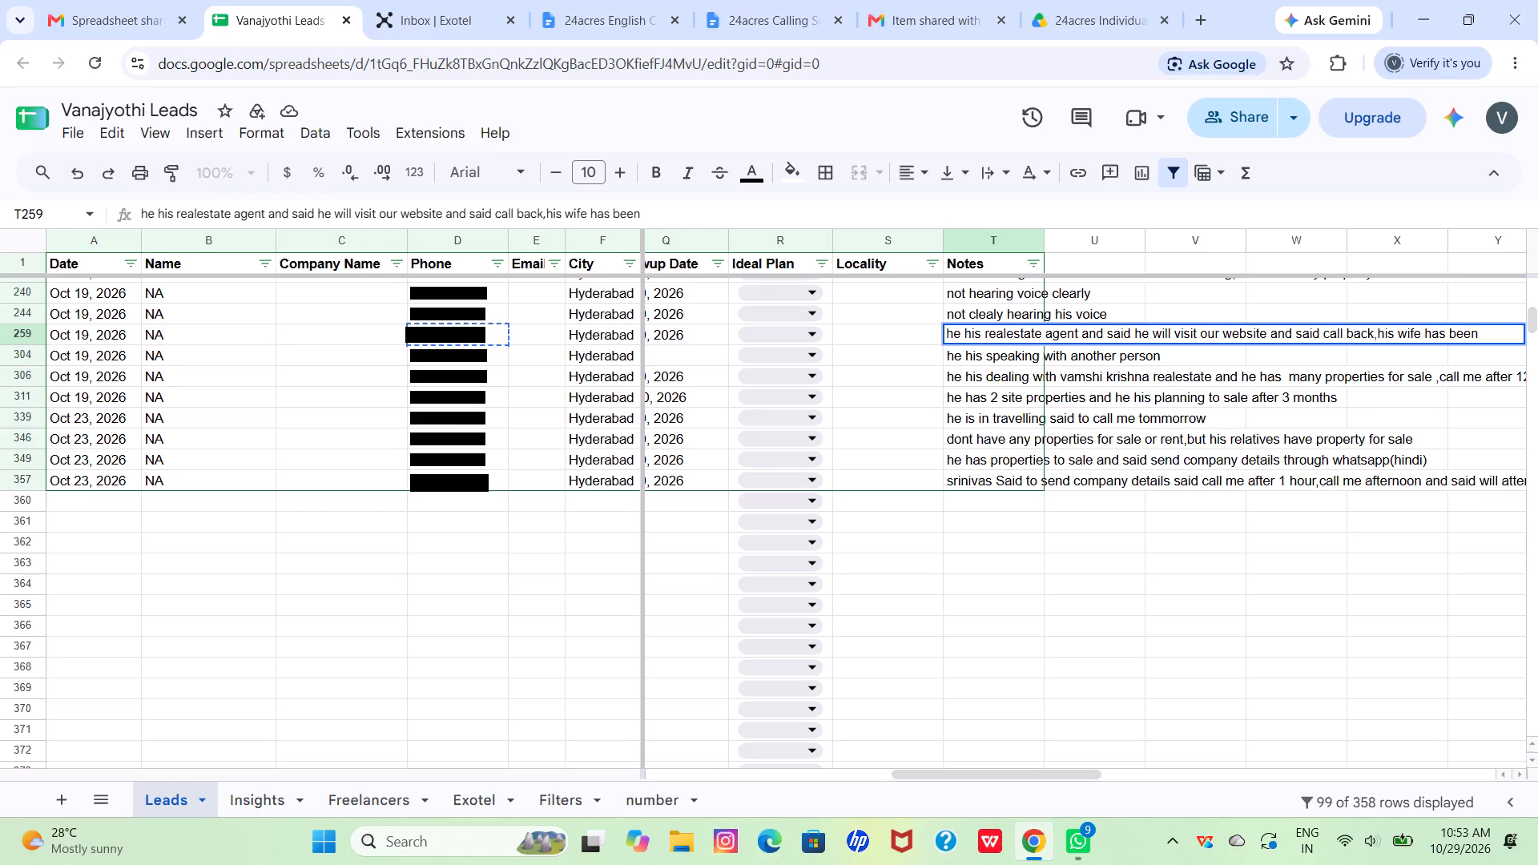
type("lifted call and said call me at 12")
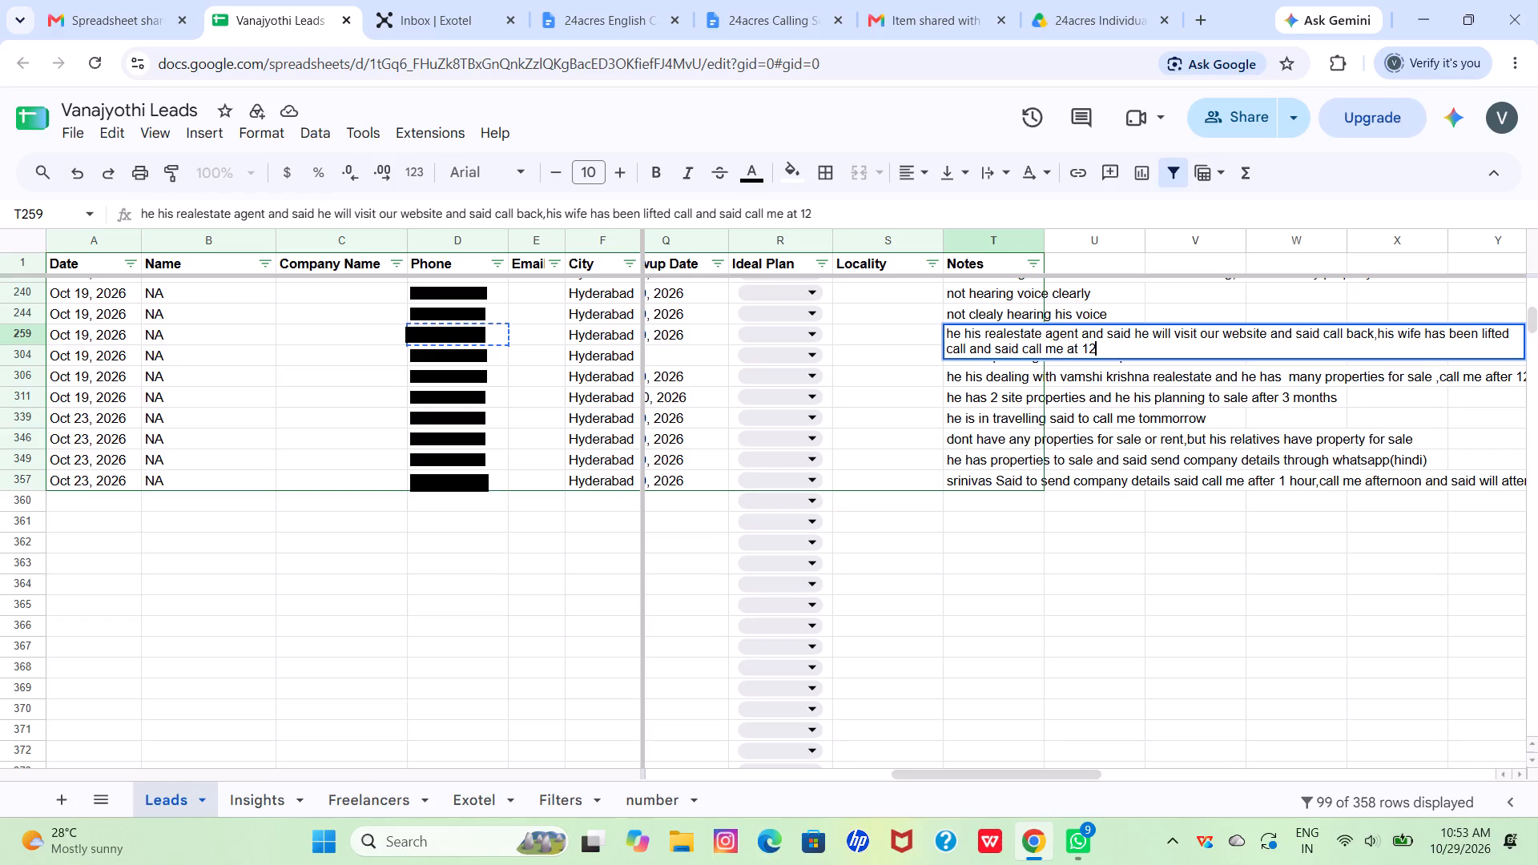
type(":00pm")
key("Return")
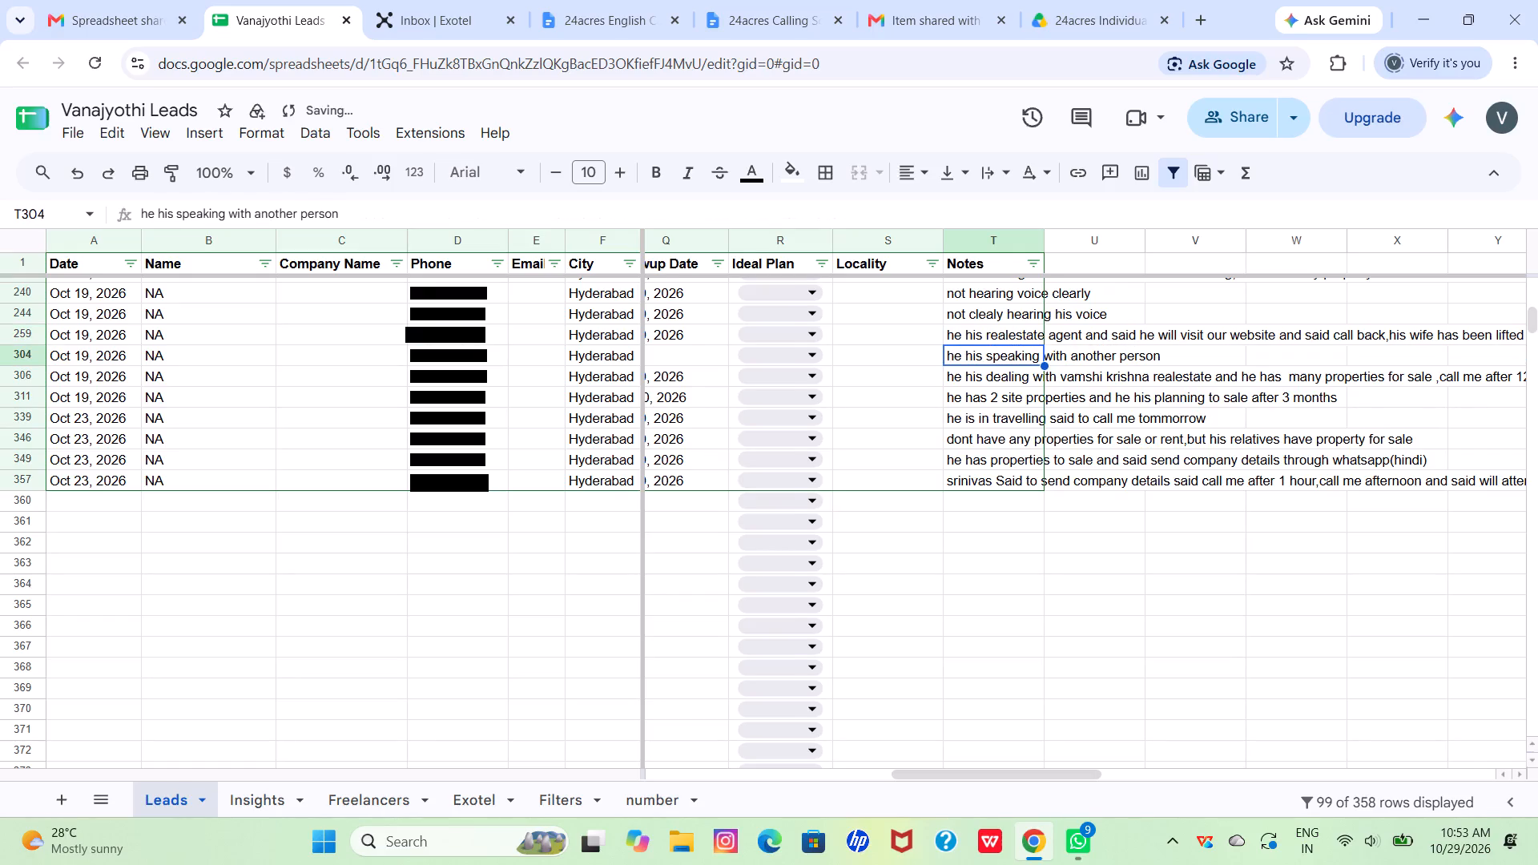
Set the Last Spoken date of the lead in row 259 to Oct 29, 2026.
scroll(963, 334, "right", 3)
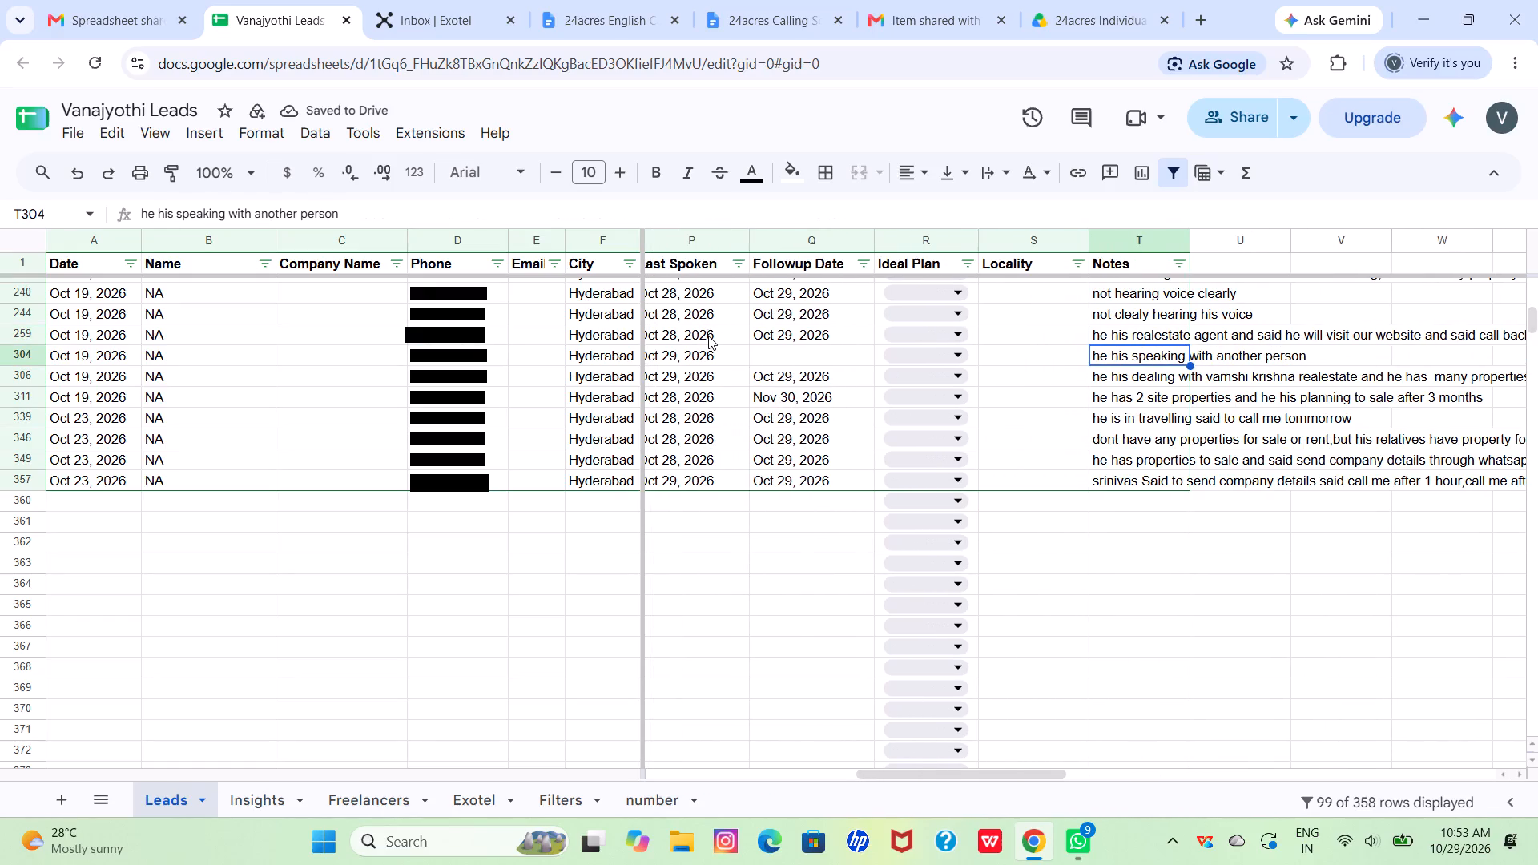
double_click(708, 336)
left_click(736, 545)
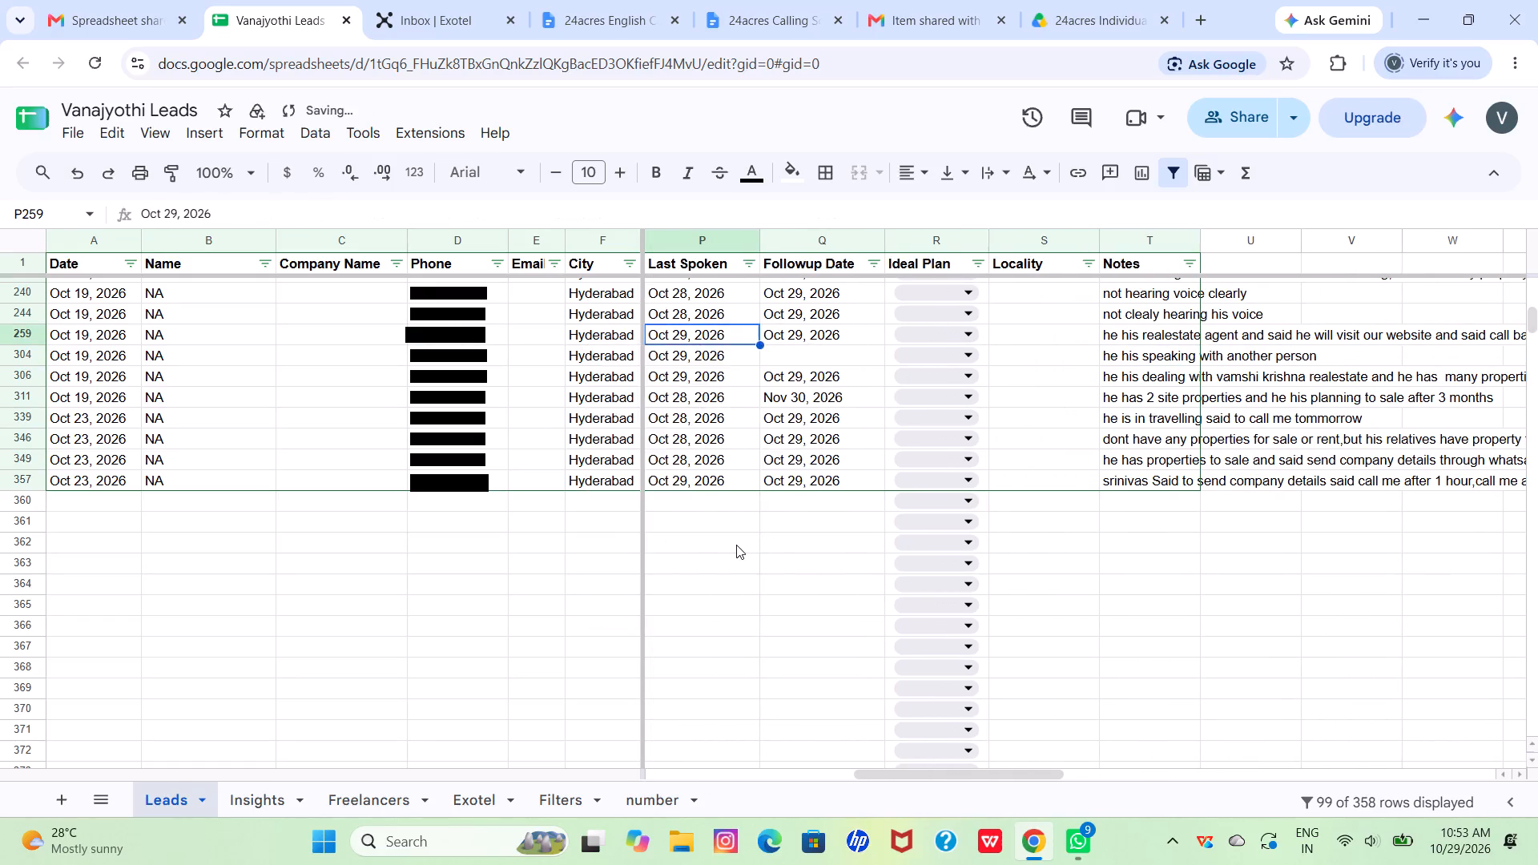
Set both the attempts count and the adjacent Conv count for row 259 to 2.
scroll(736, 545, "right", 4)
left_click(739, 344)
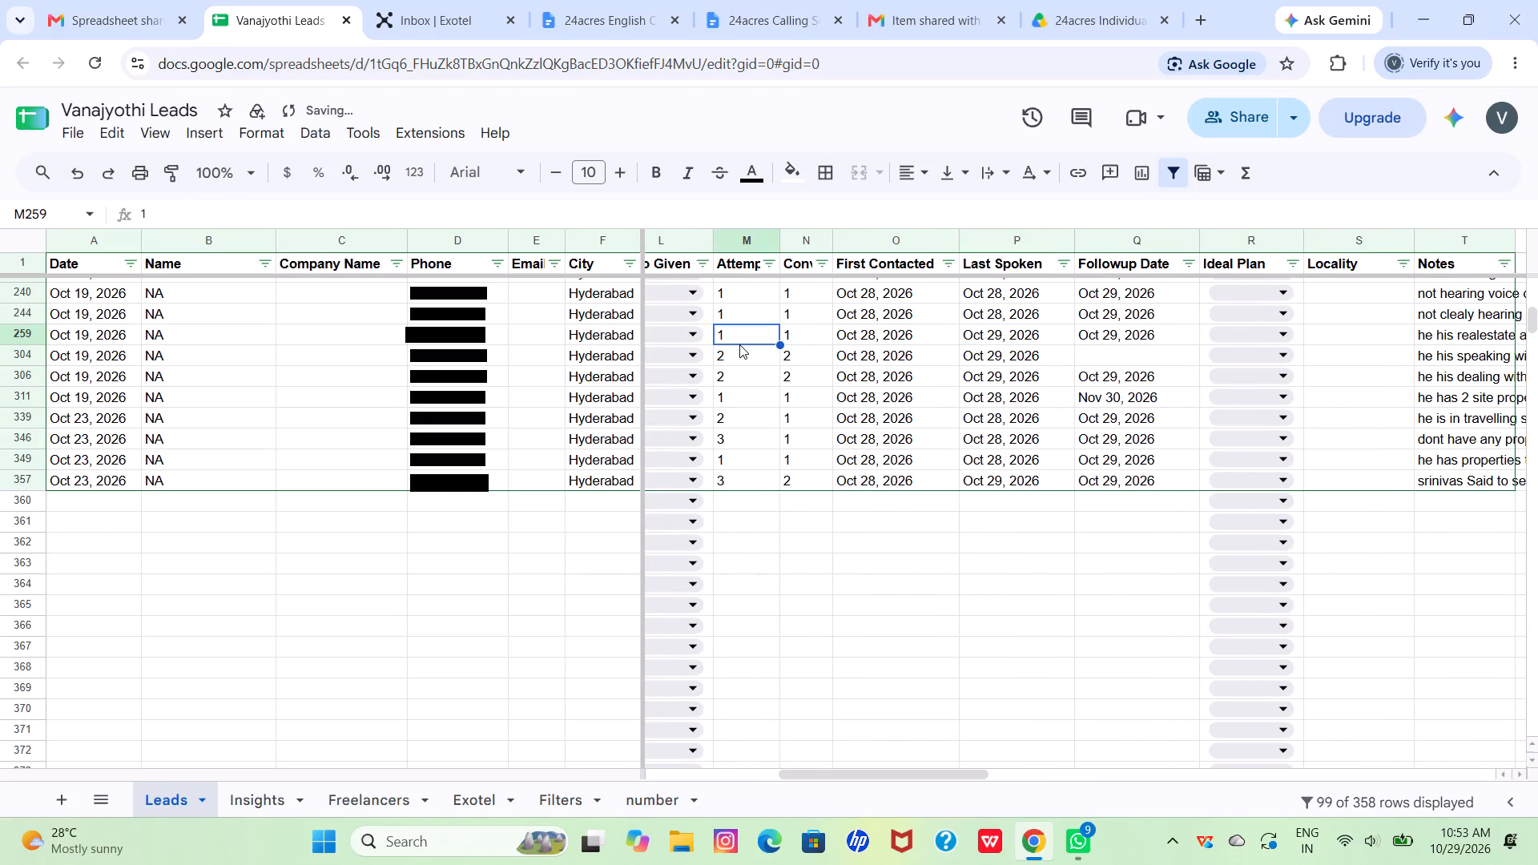
key("2")
left_click(805, 338)
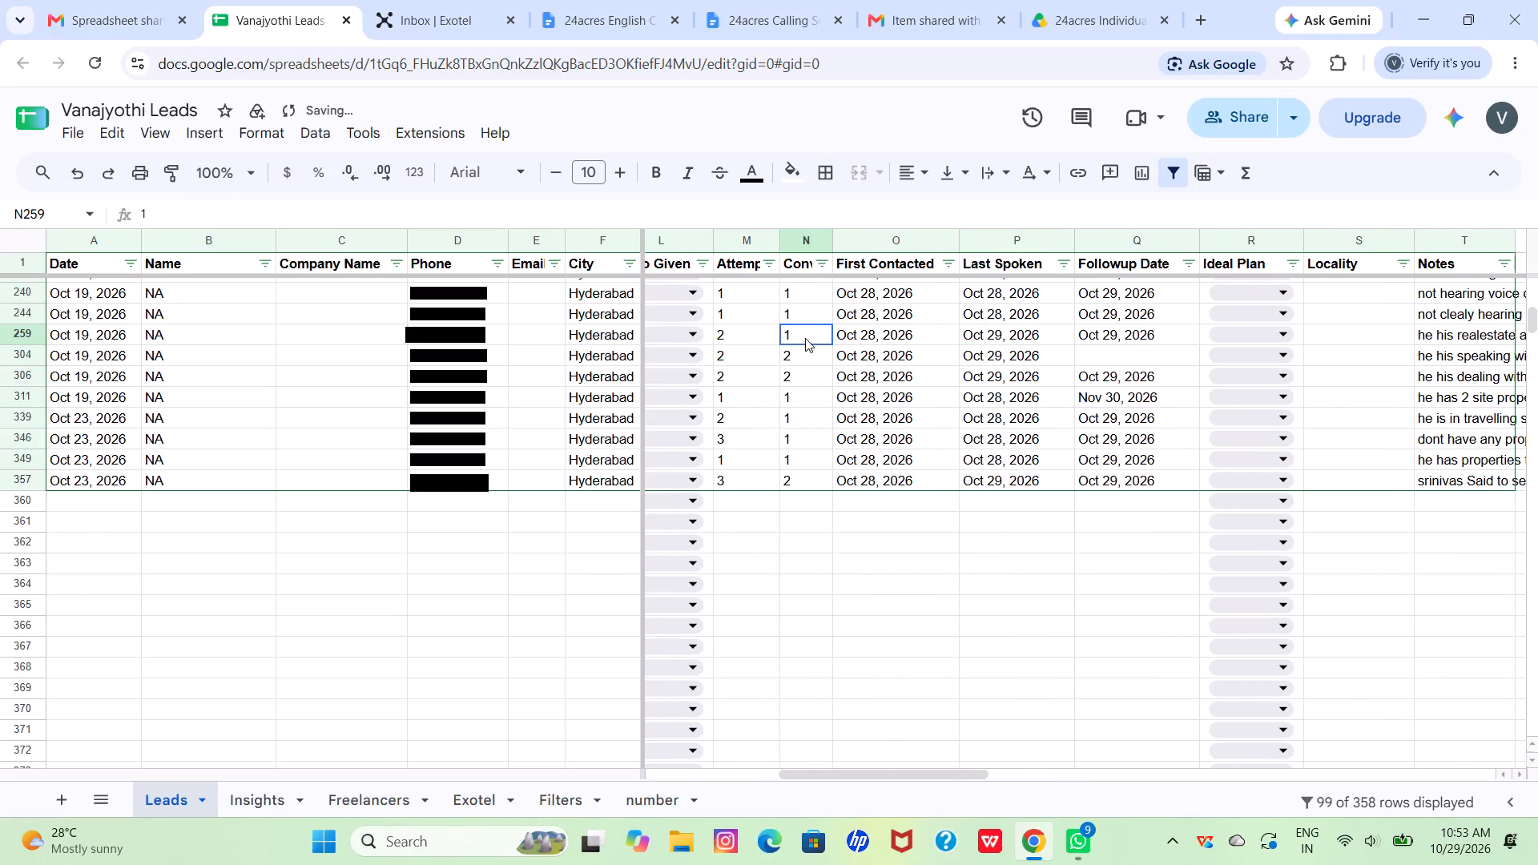
key("2")
left_click(872, 336)
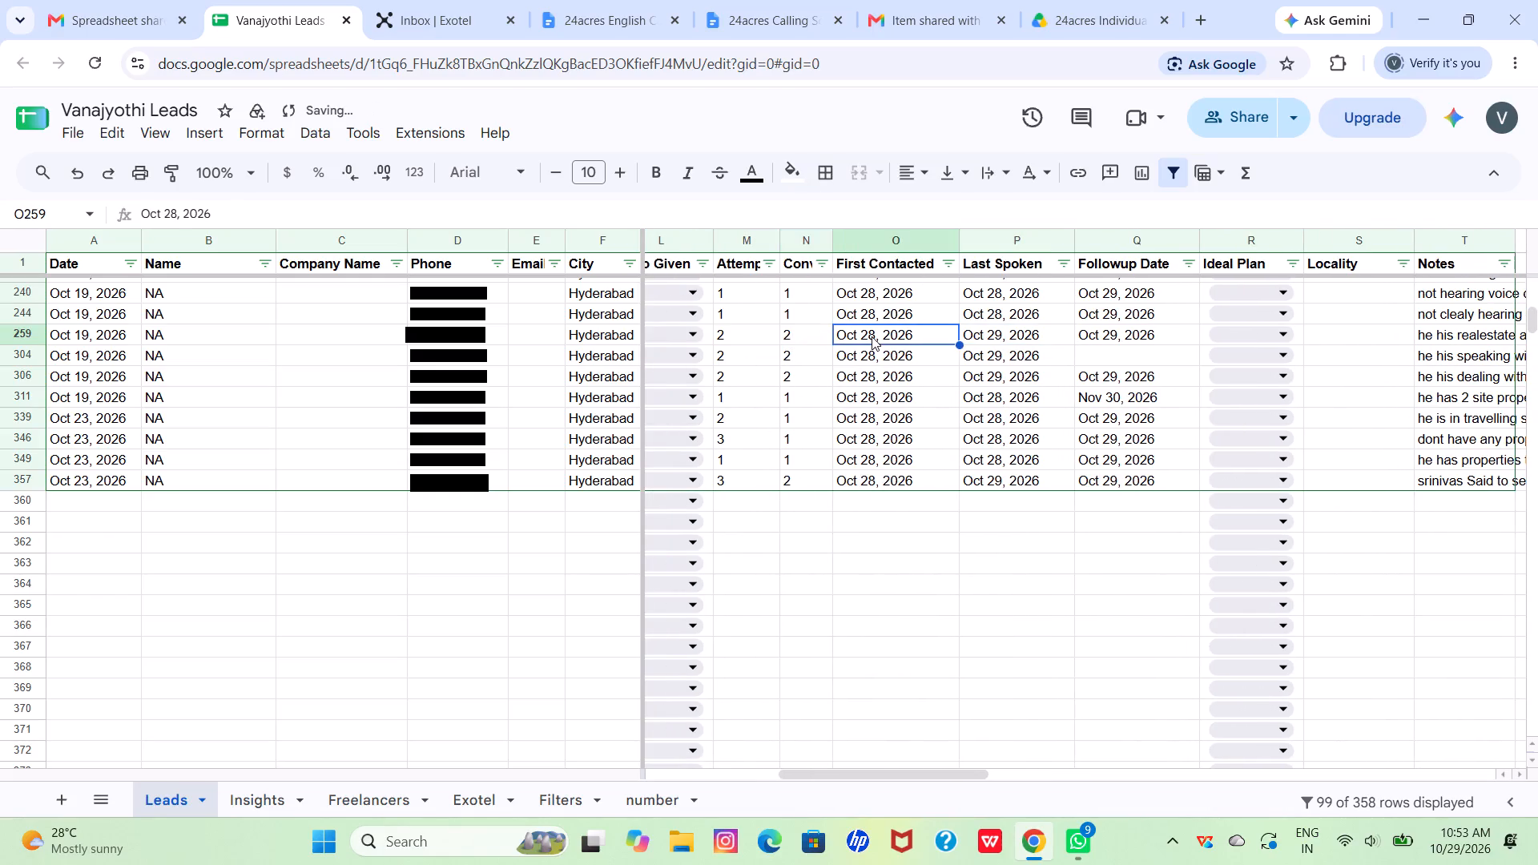
Review the follow-up date and call counts of the lead in row 244 and the surrounding rows.
scroll(872, 336, "left", 4)
scroll(872, 336, "up", 1)
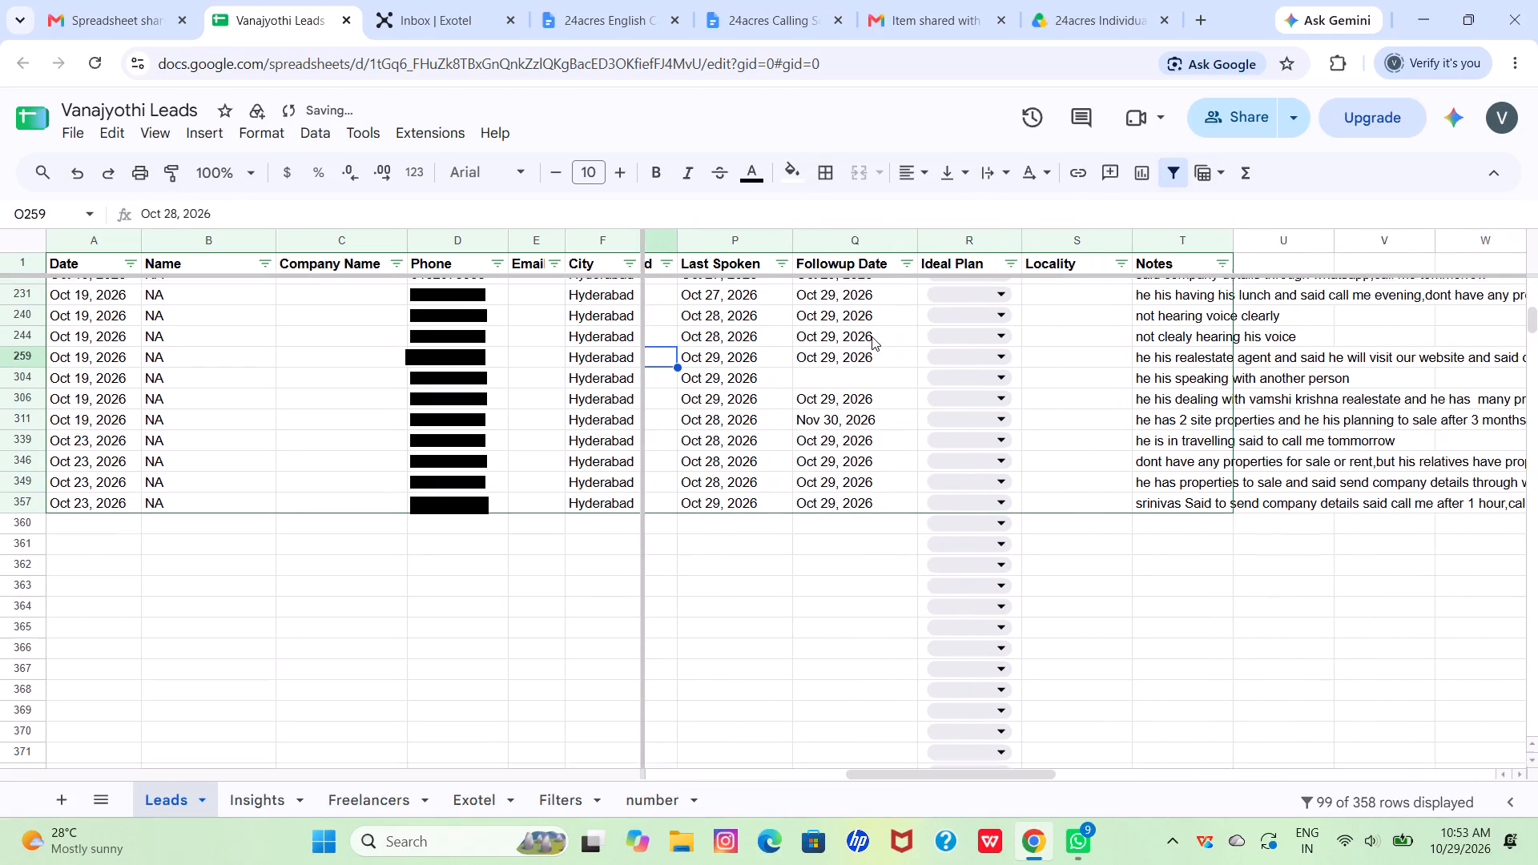
scroll(872, 336, "up", 1)
left_click(852, 342)
scroll(852, 342, "right", 1)
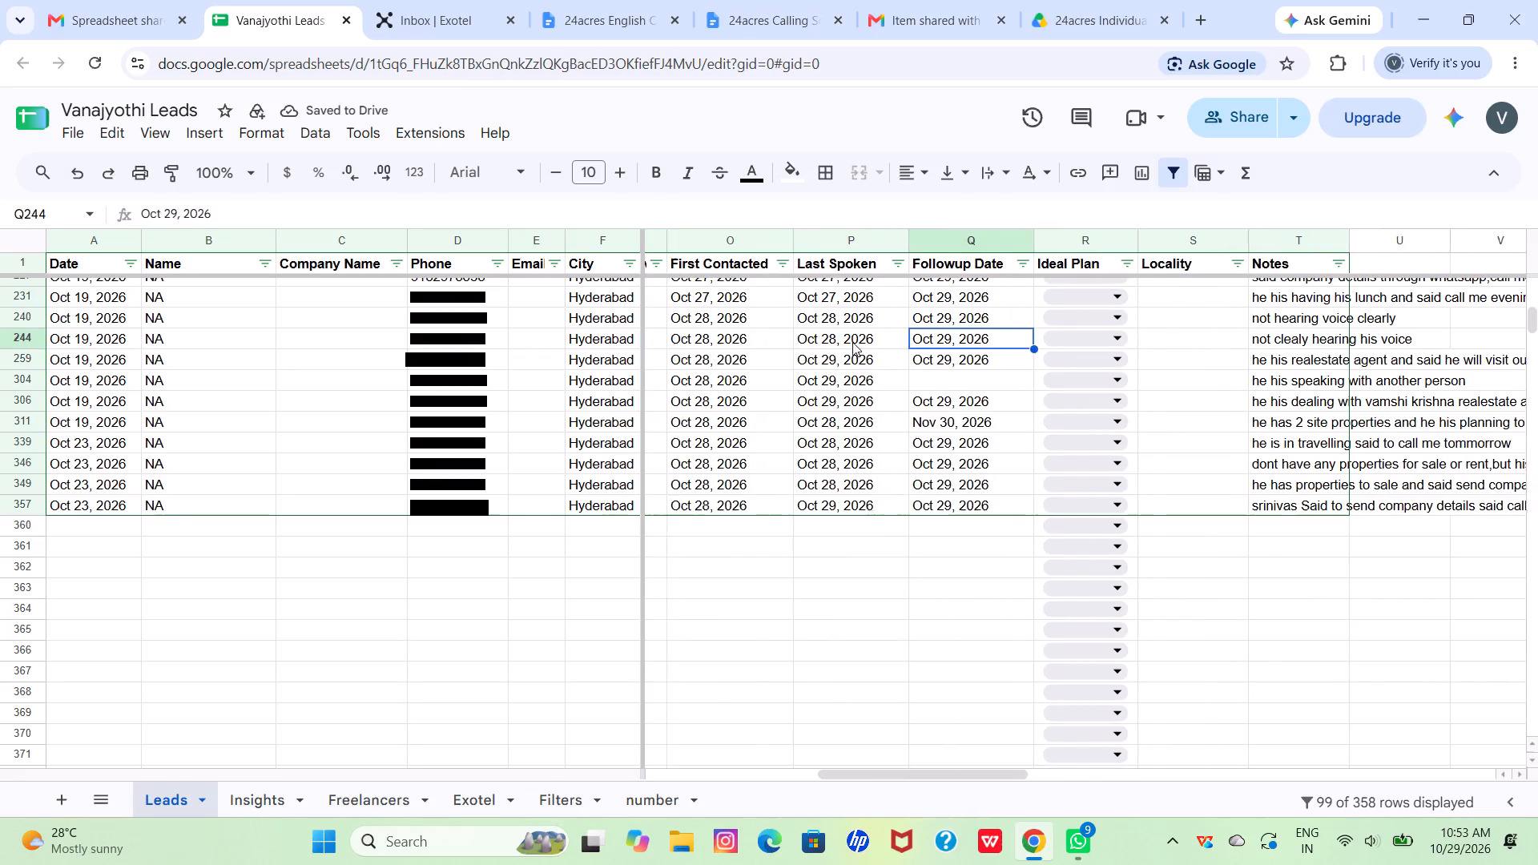
scroll(852, 342, "right", 4)
left_click(852, 342)
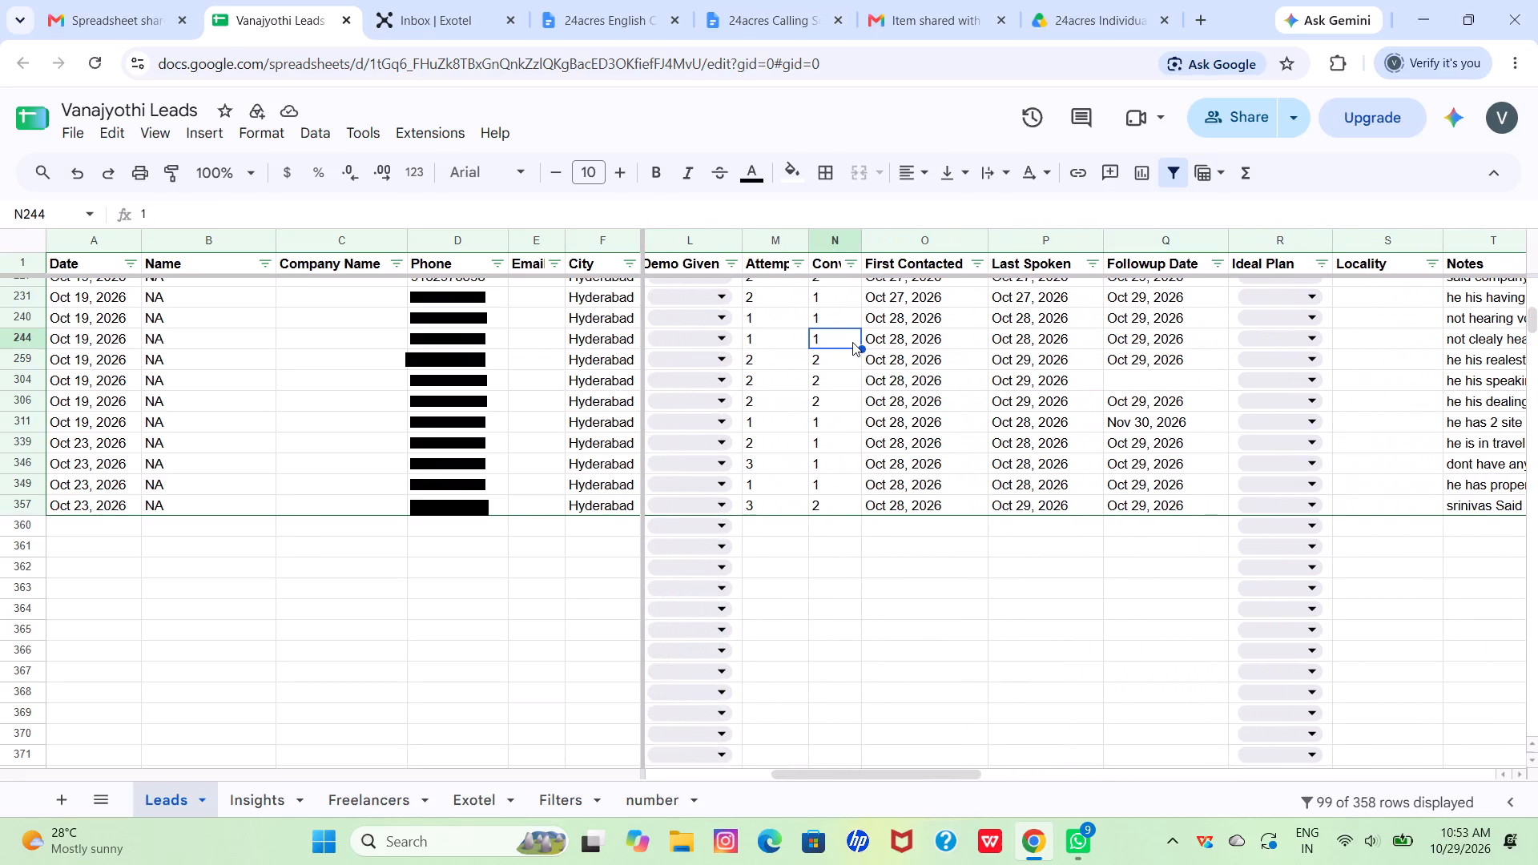
scroll(852, 342, "up", 2)
scroll(751, 382, "down", 1)
scroll(813, 305, "down", 1)
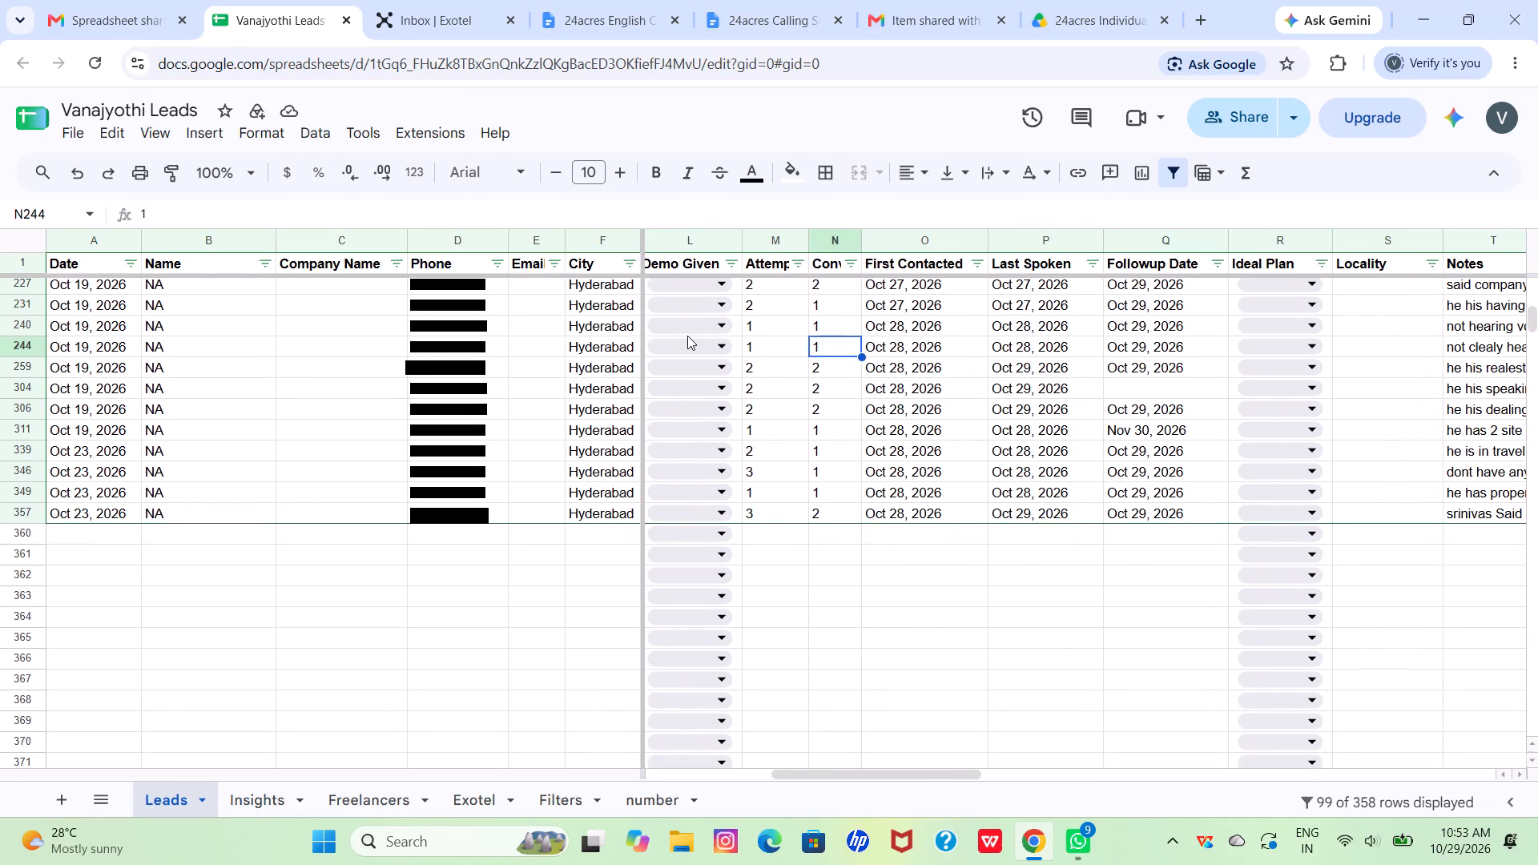
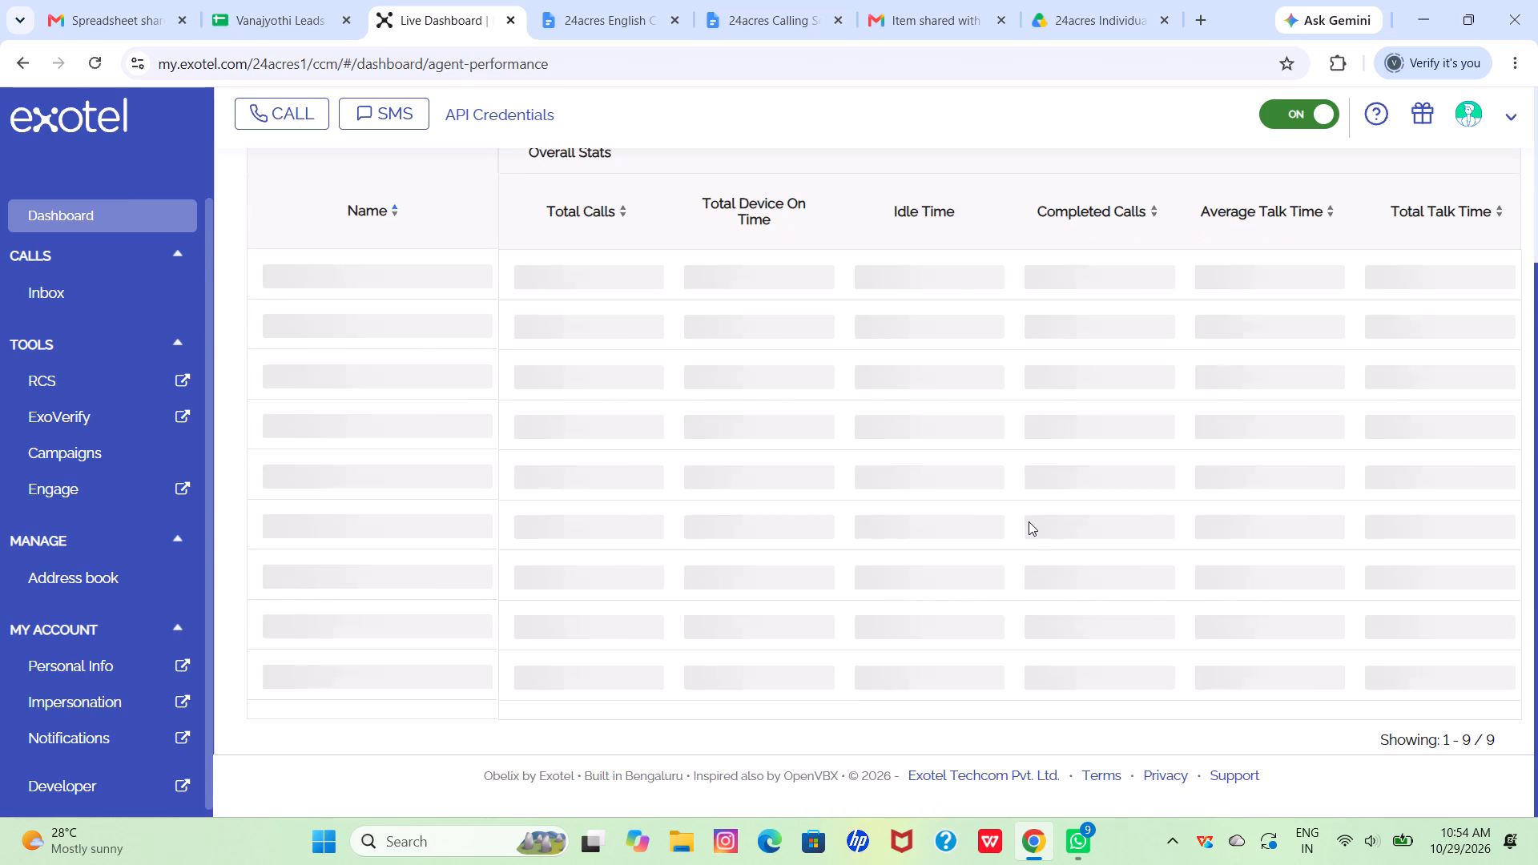
Check today's overall agent performance statistics in the Exotel dashboard and return to the Vanajyothi Leads sheet.
scroll(1029, 521, "up", 5)
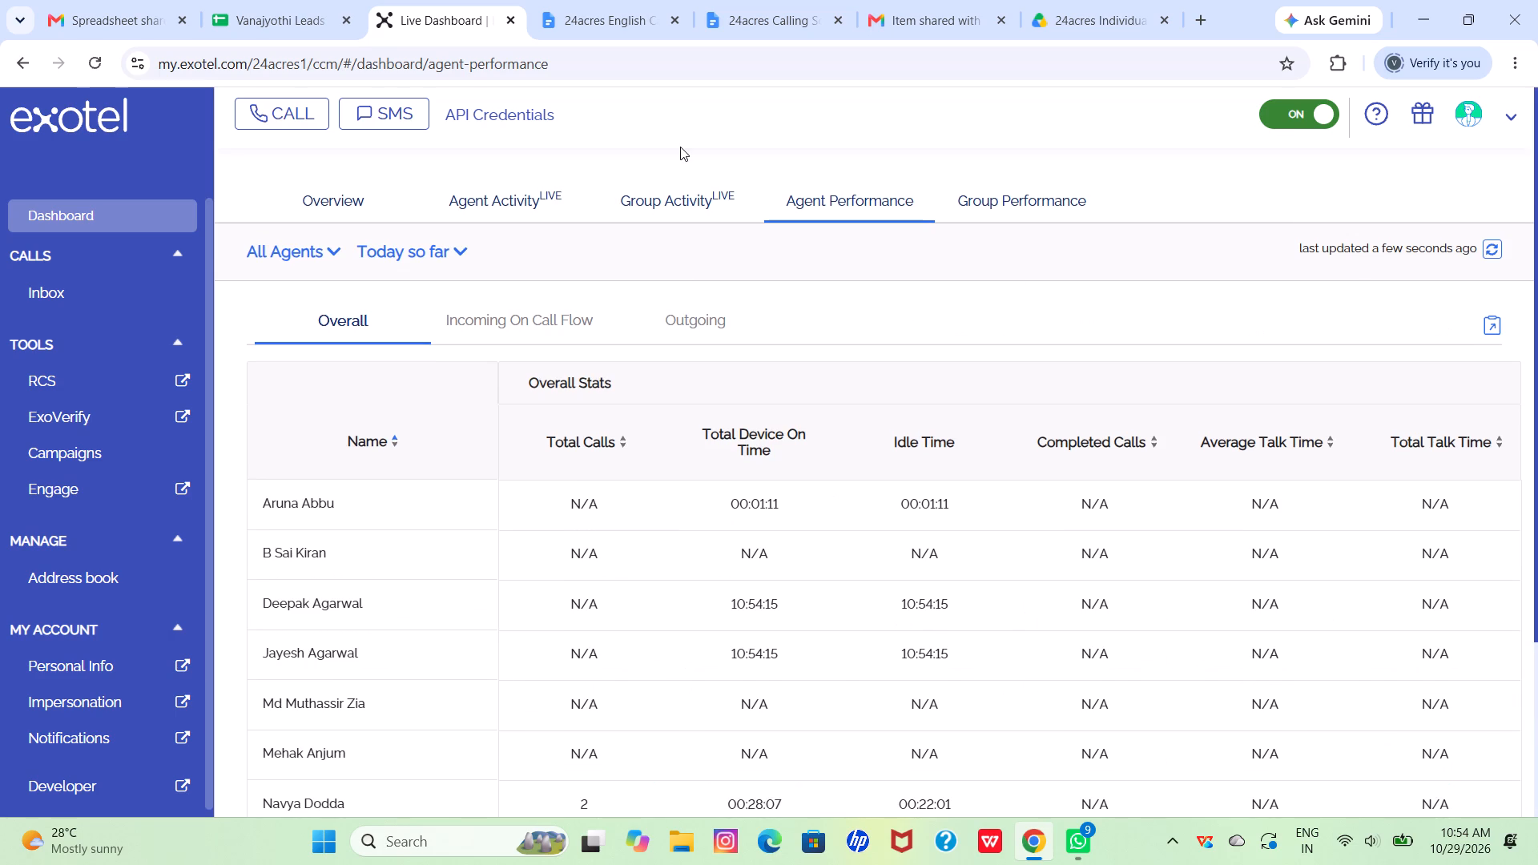
left_click(316, 0)
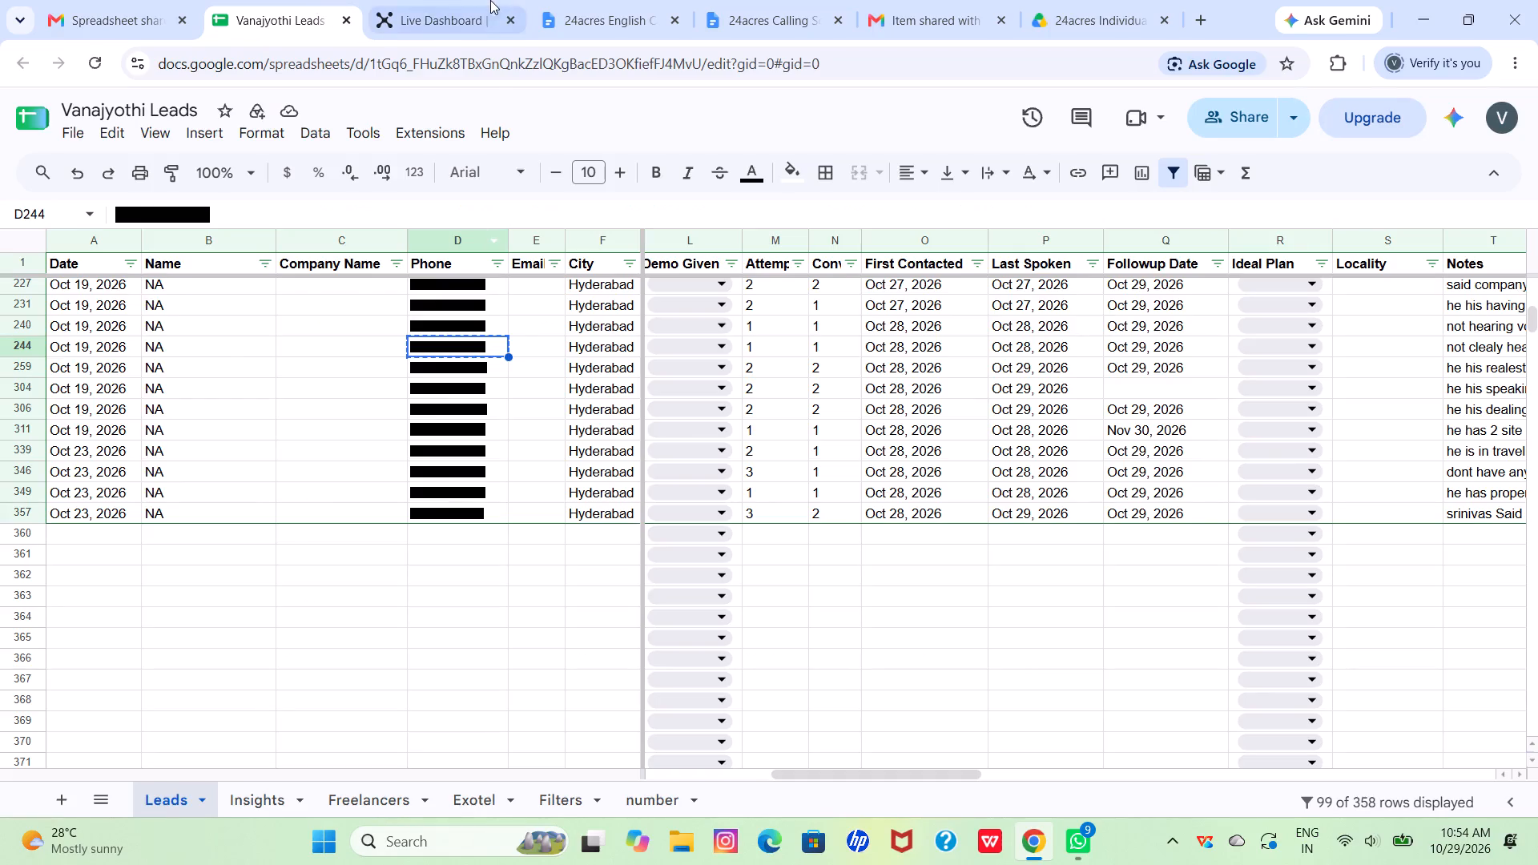
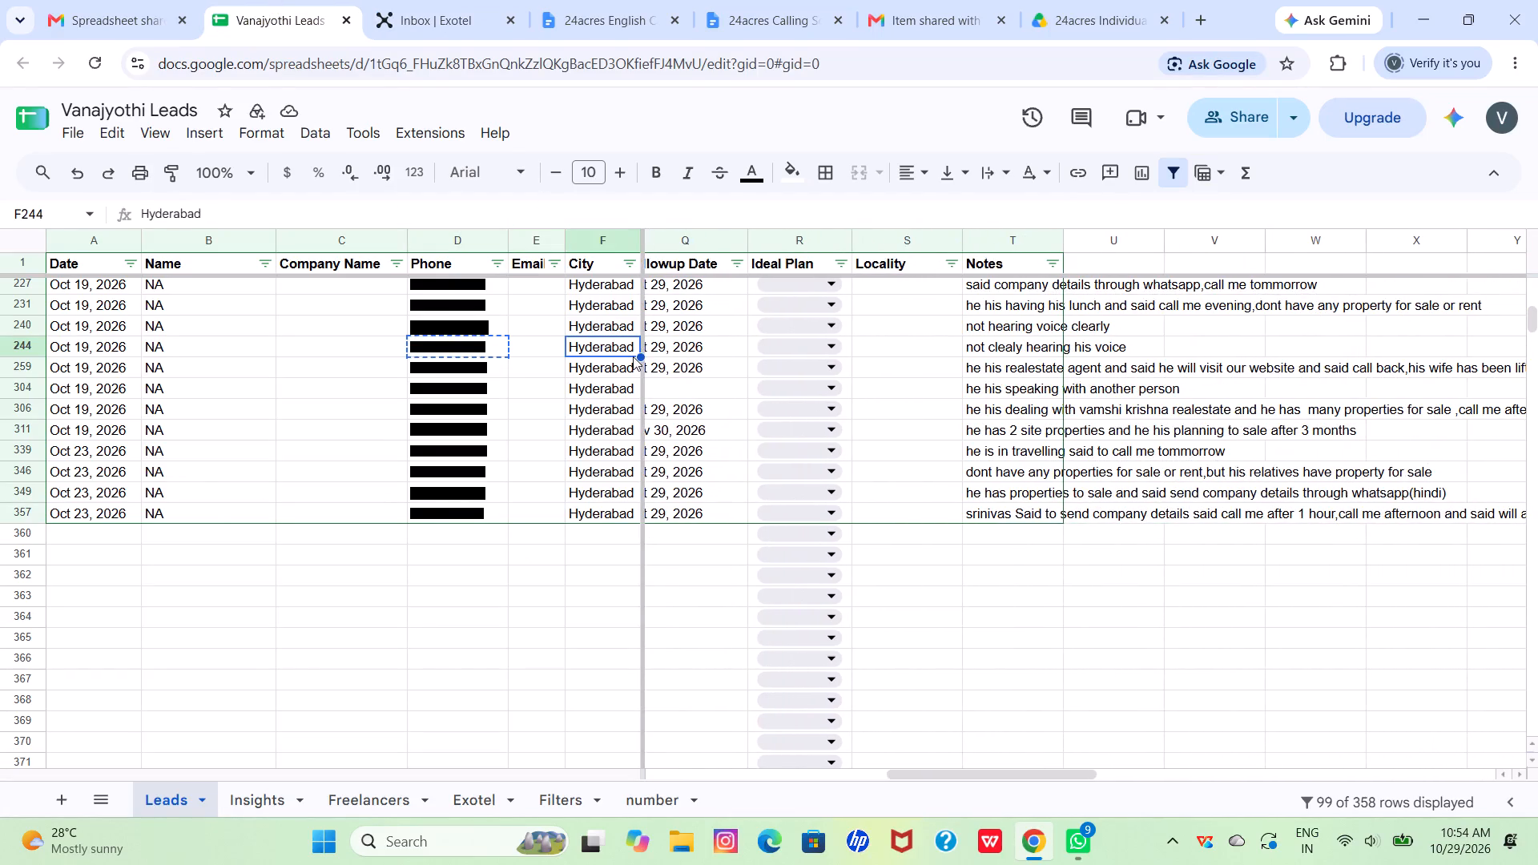
Review the call notes recorded for the leads in rows 244 and 240.
left_click(886, 344)
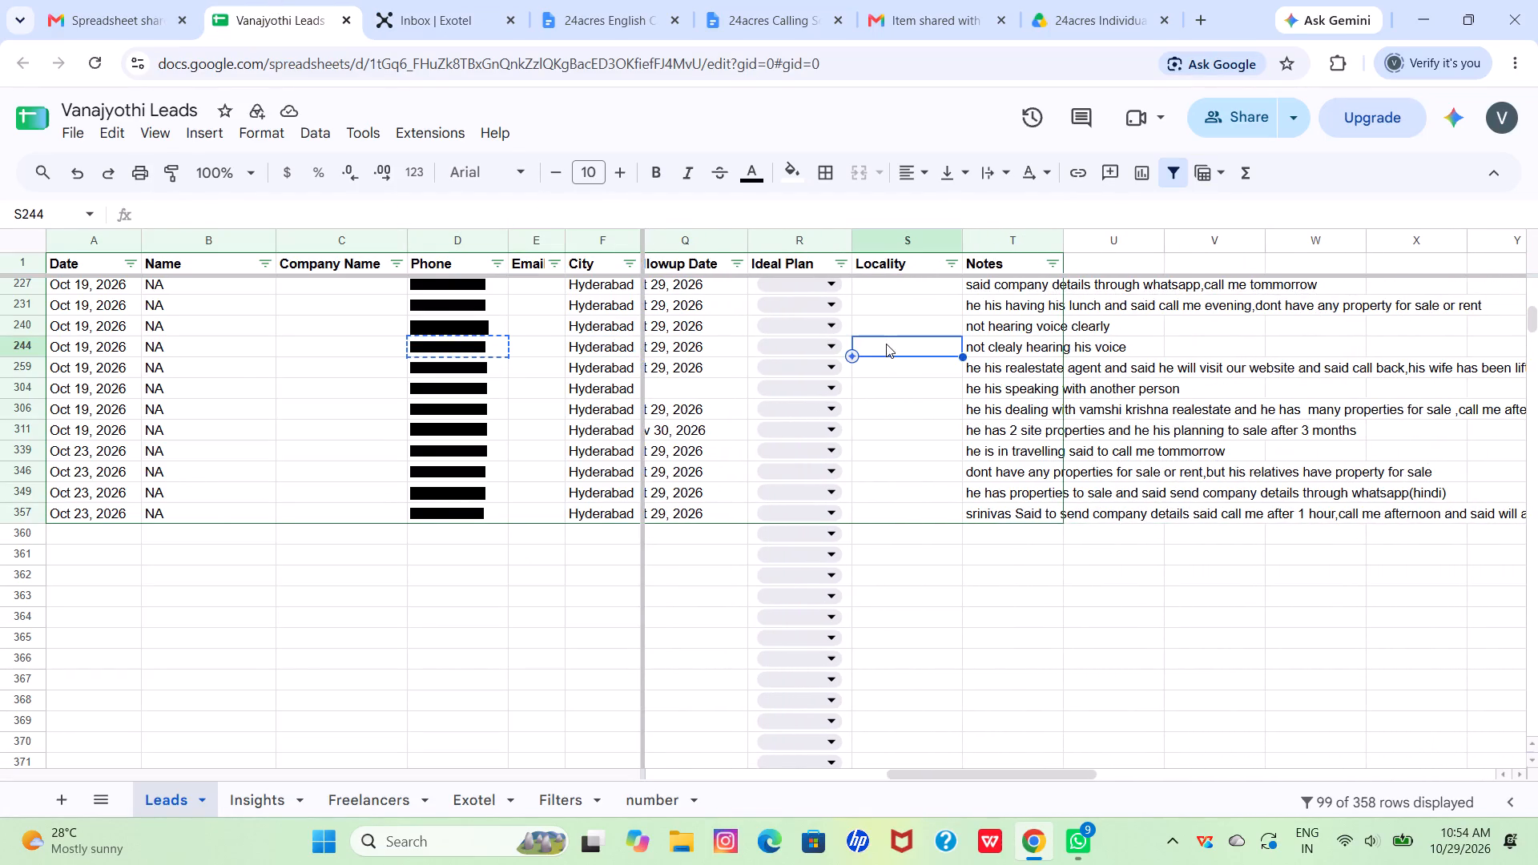
left_click(1030, 358)
double_click(1010, 348)
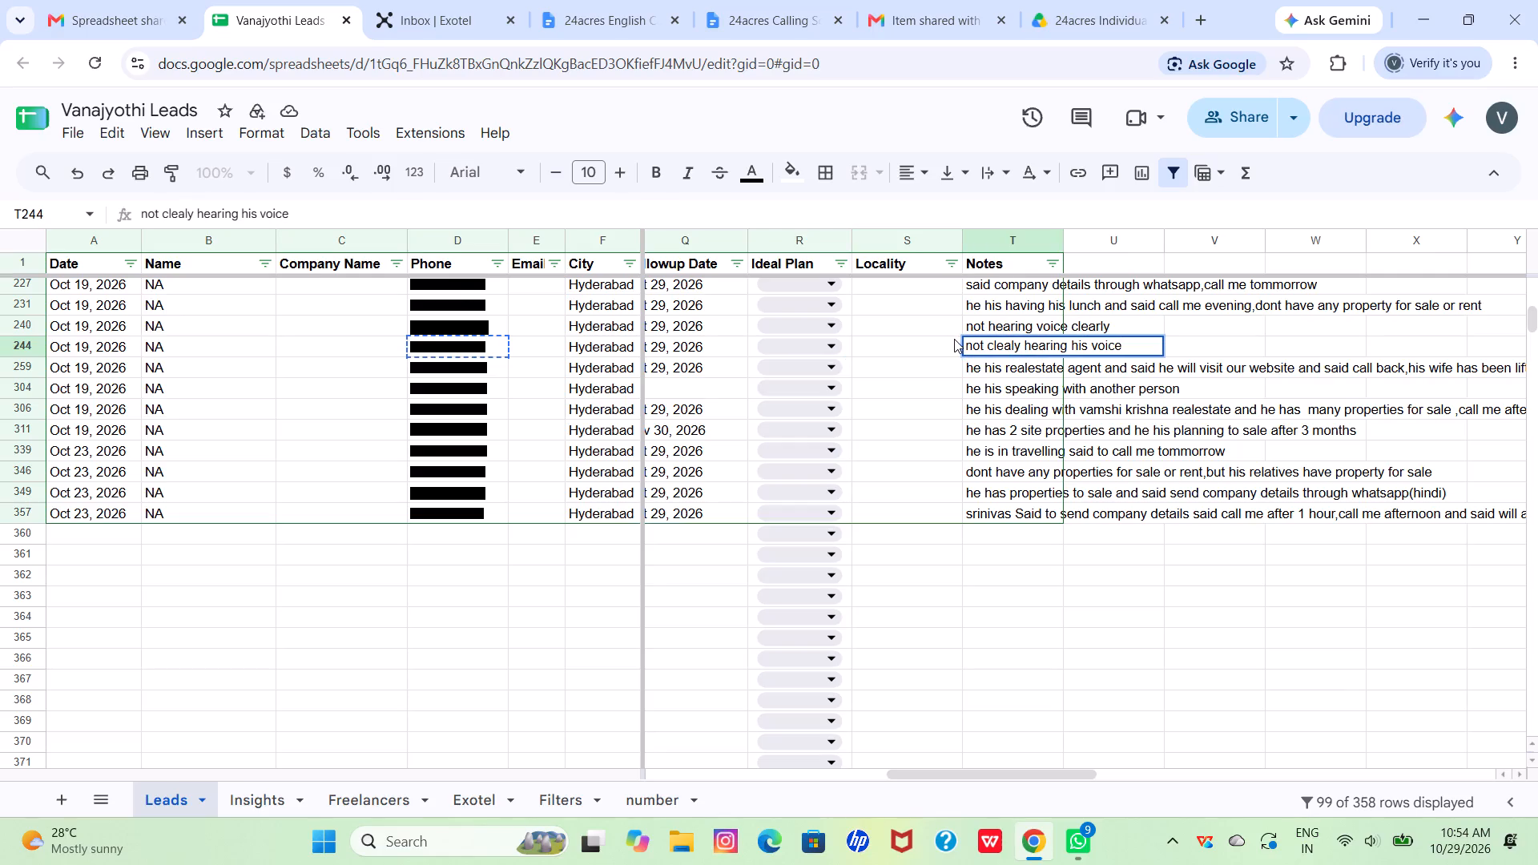
left_click(980, 317)
left_click(986, 329)
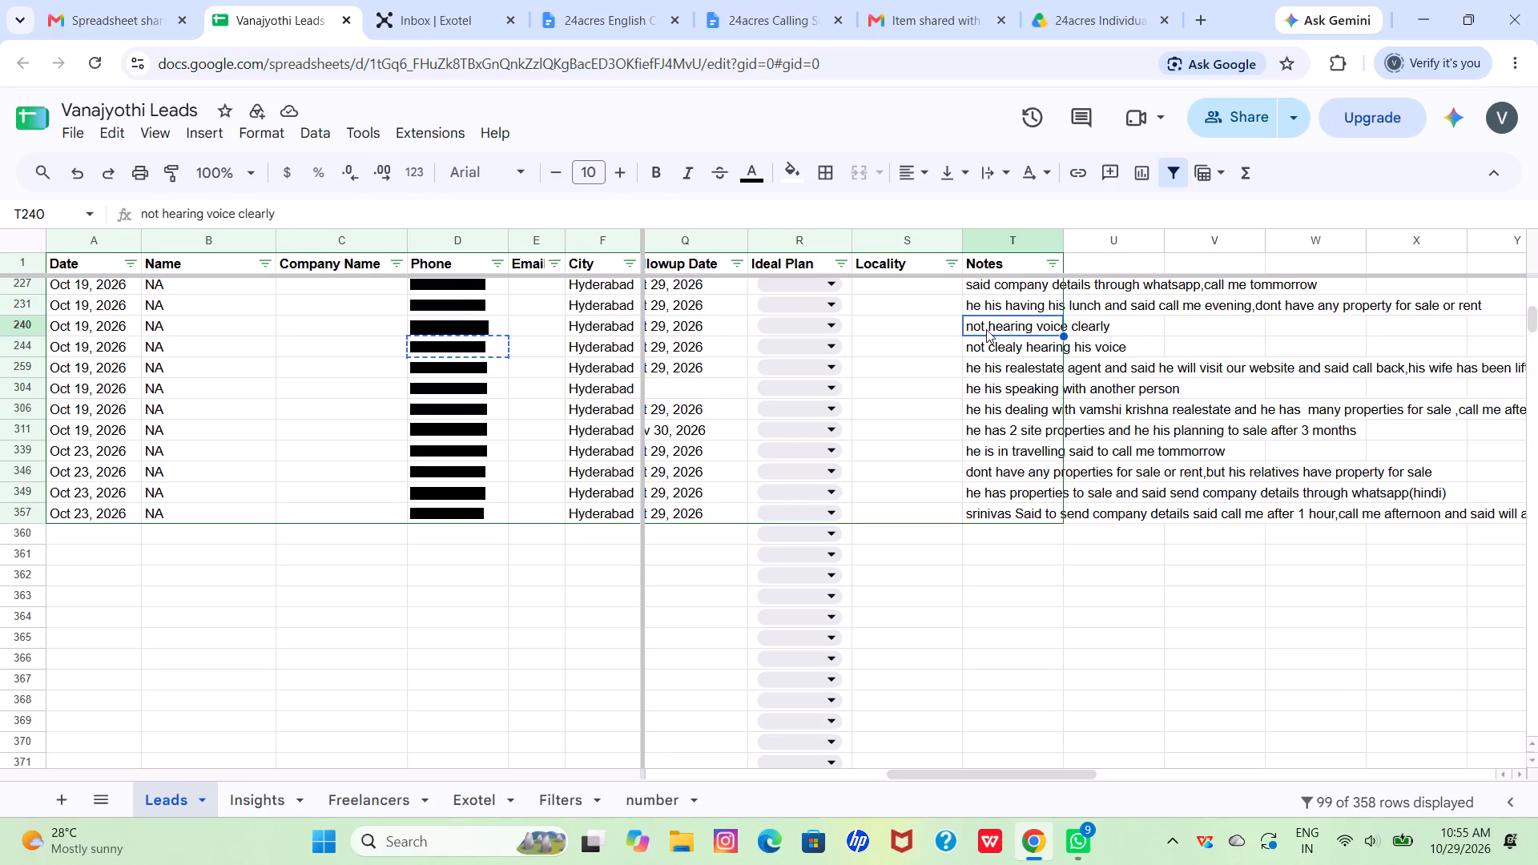
double_click(986, 329)
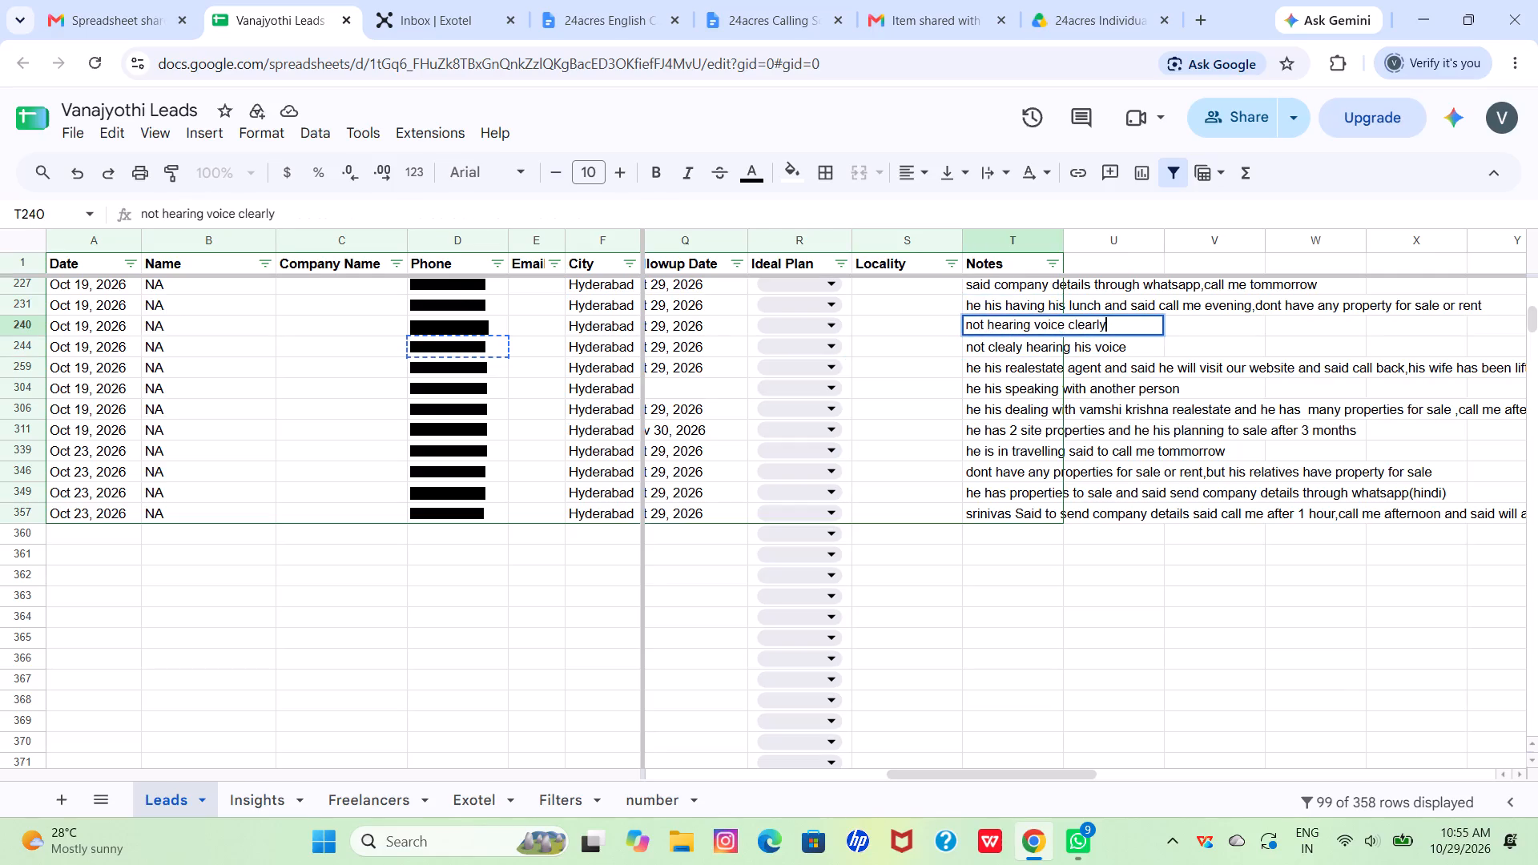
left_click(986, 344)
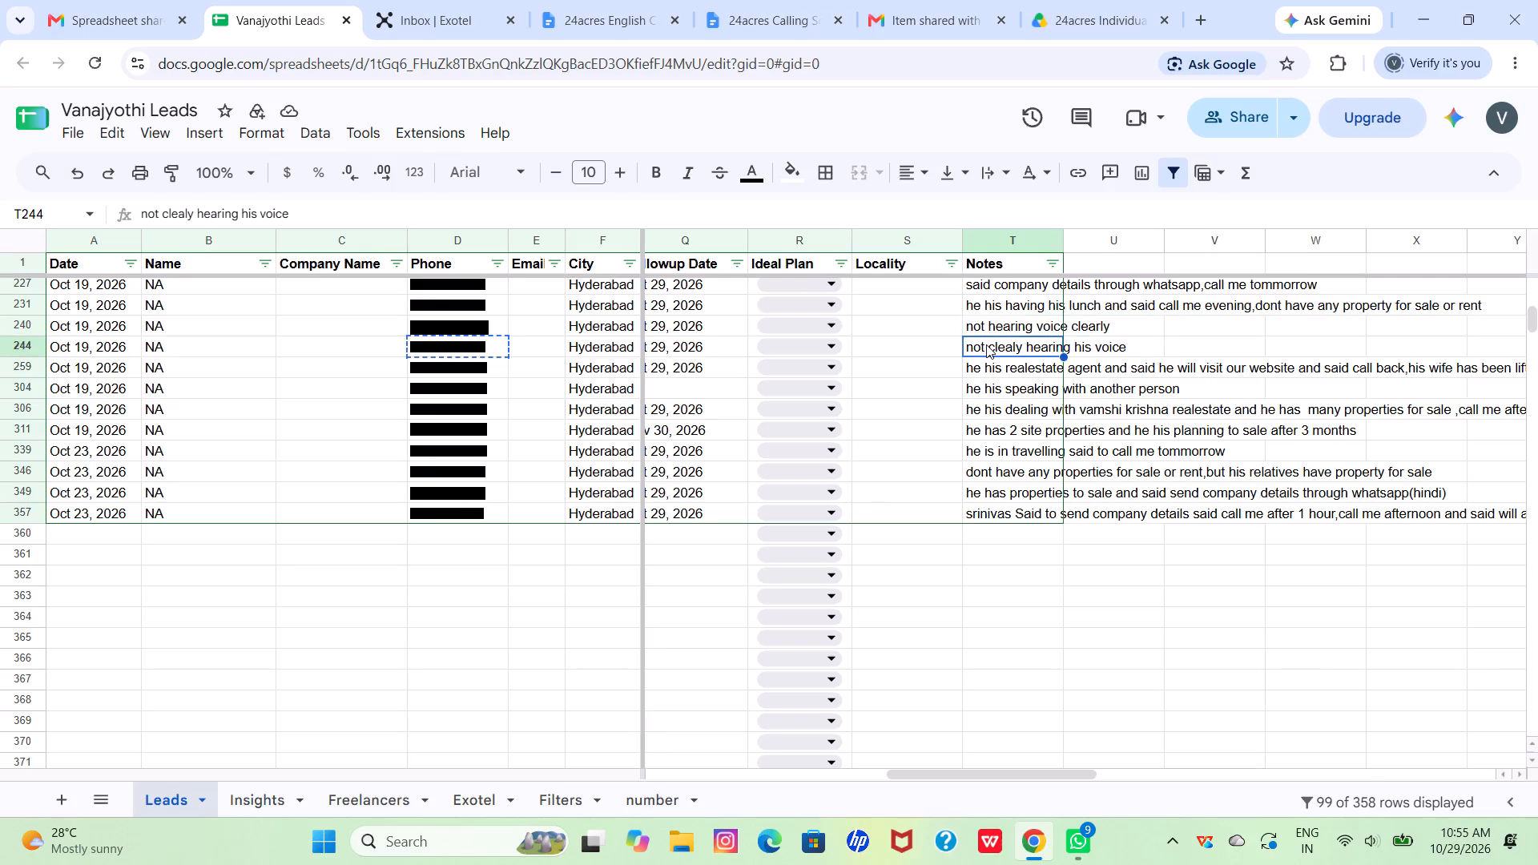
Set the call attempts count for the lead in row 244 to 2.
scroll(986, 344, "right", 4)
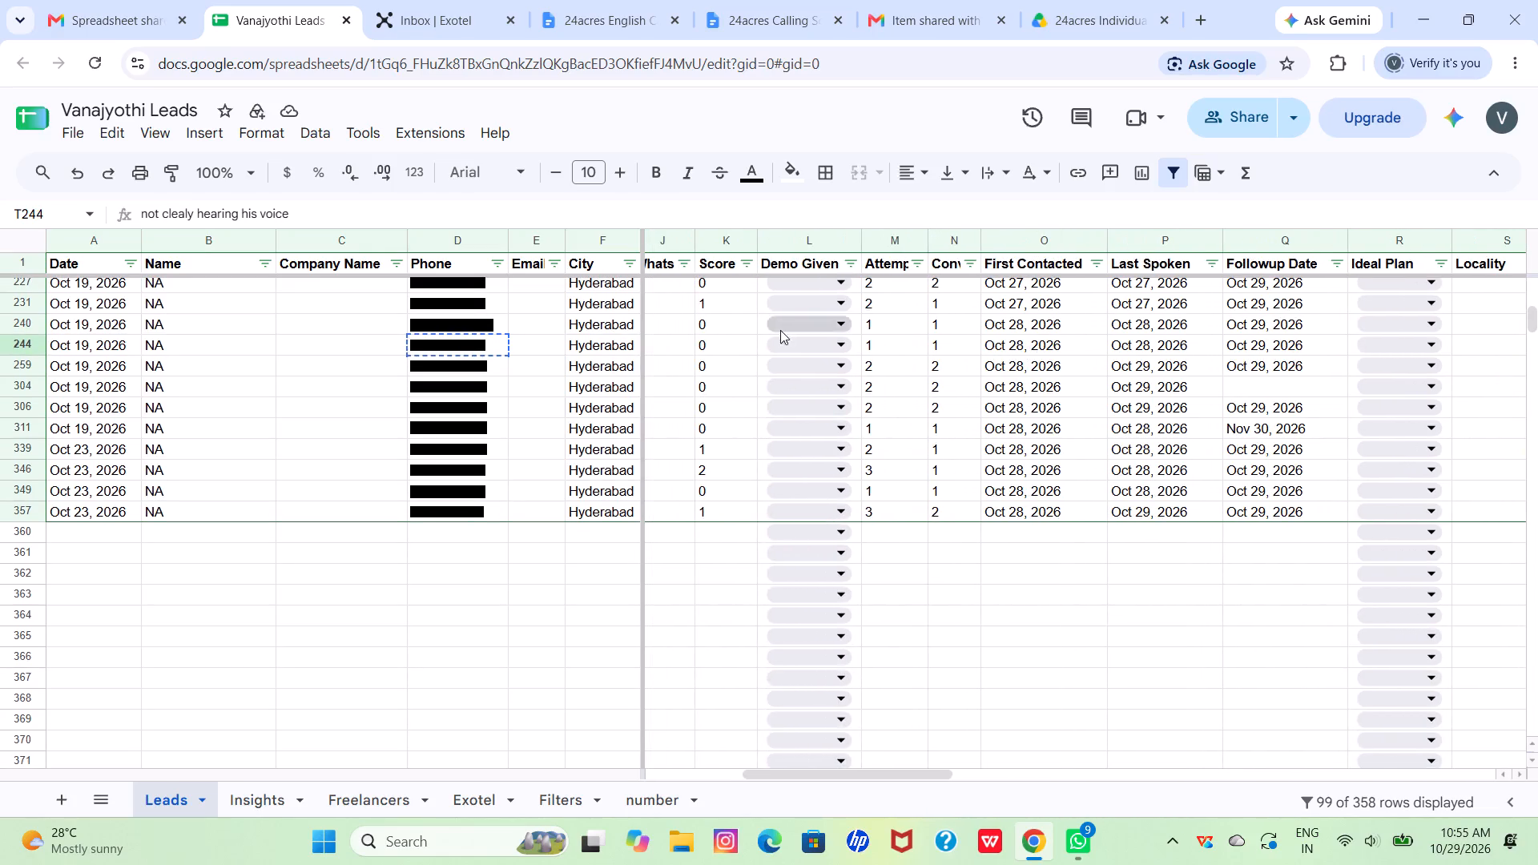
left_click(886, 345)
key("2")
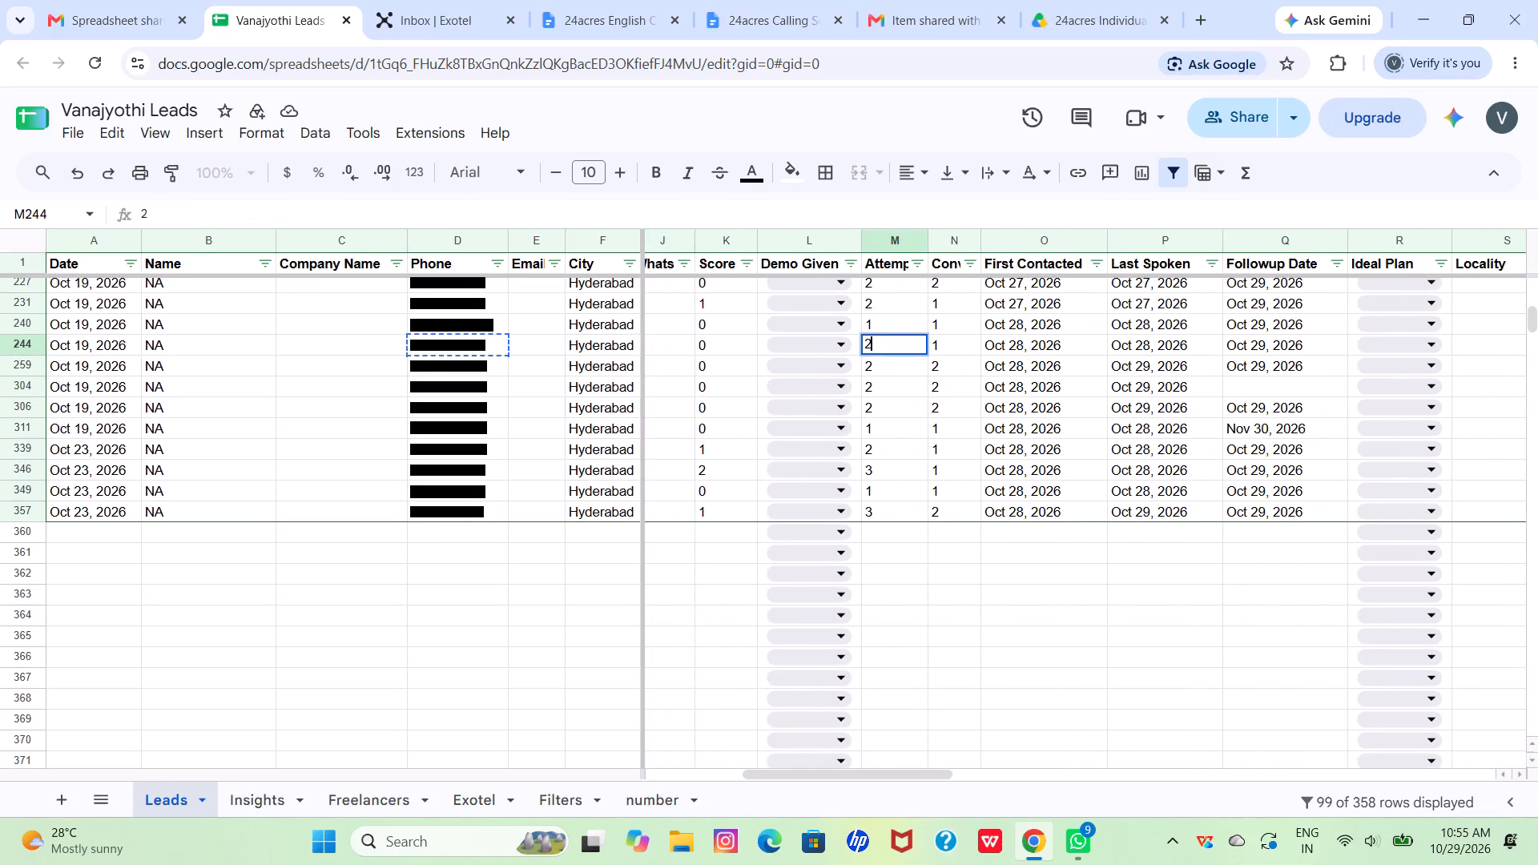
left_click(928, 348)
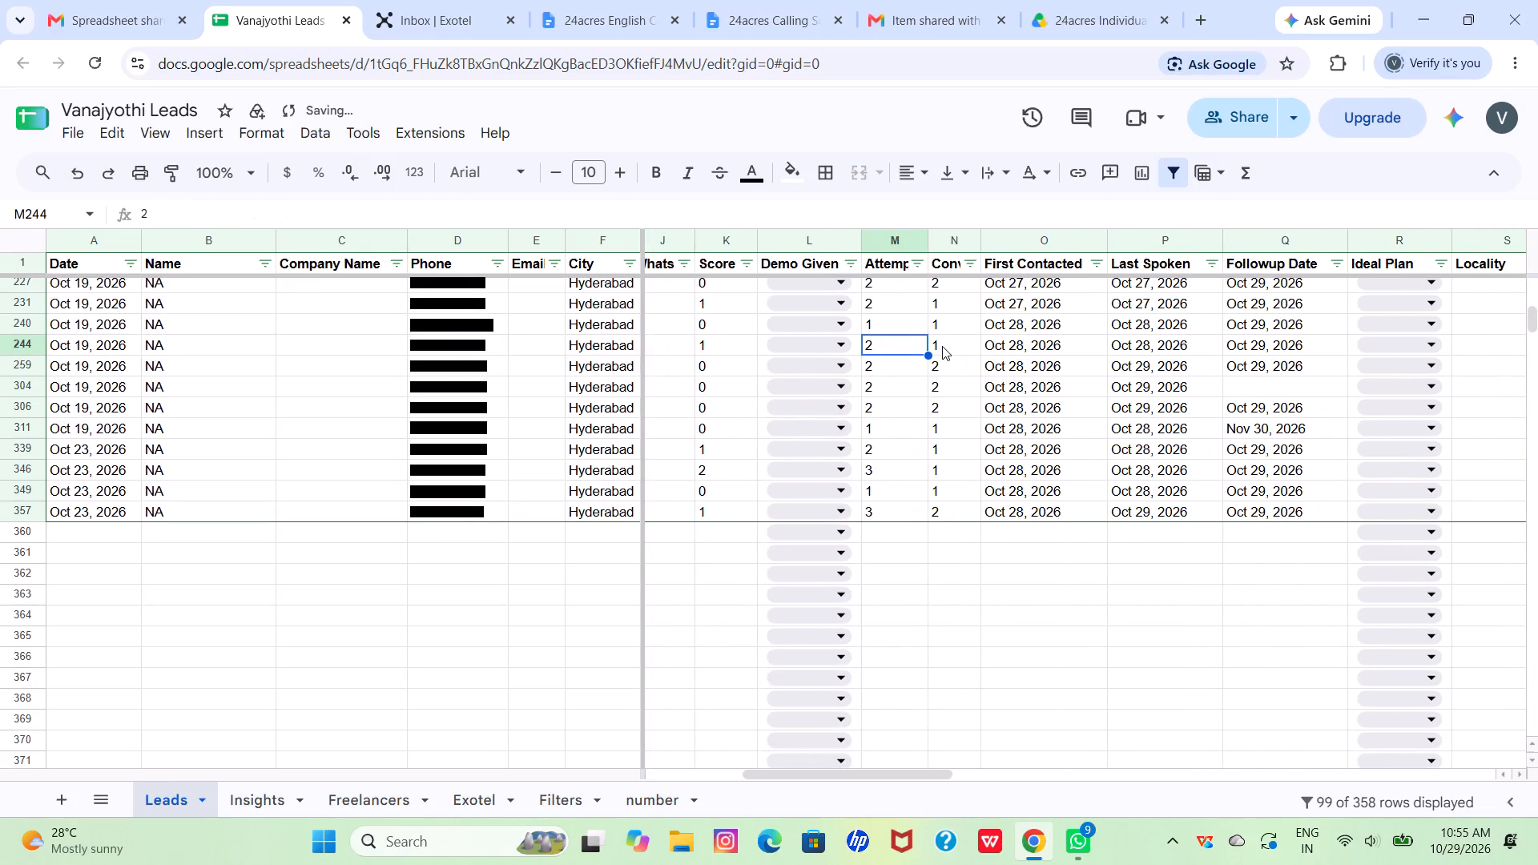
left_click(942, 346)
Check the attempts count for the lead in row 240 and select that lead's phone number.
left_click(885, 325)
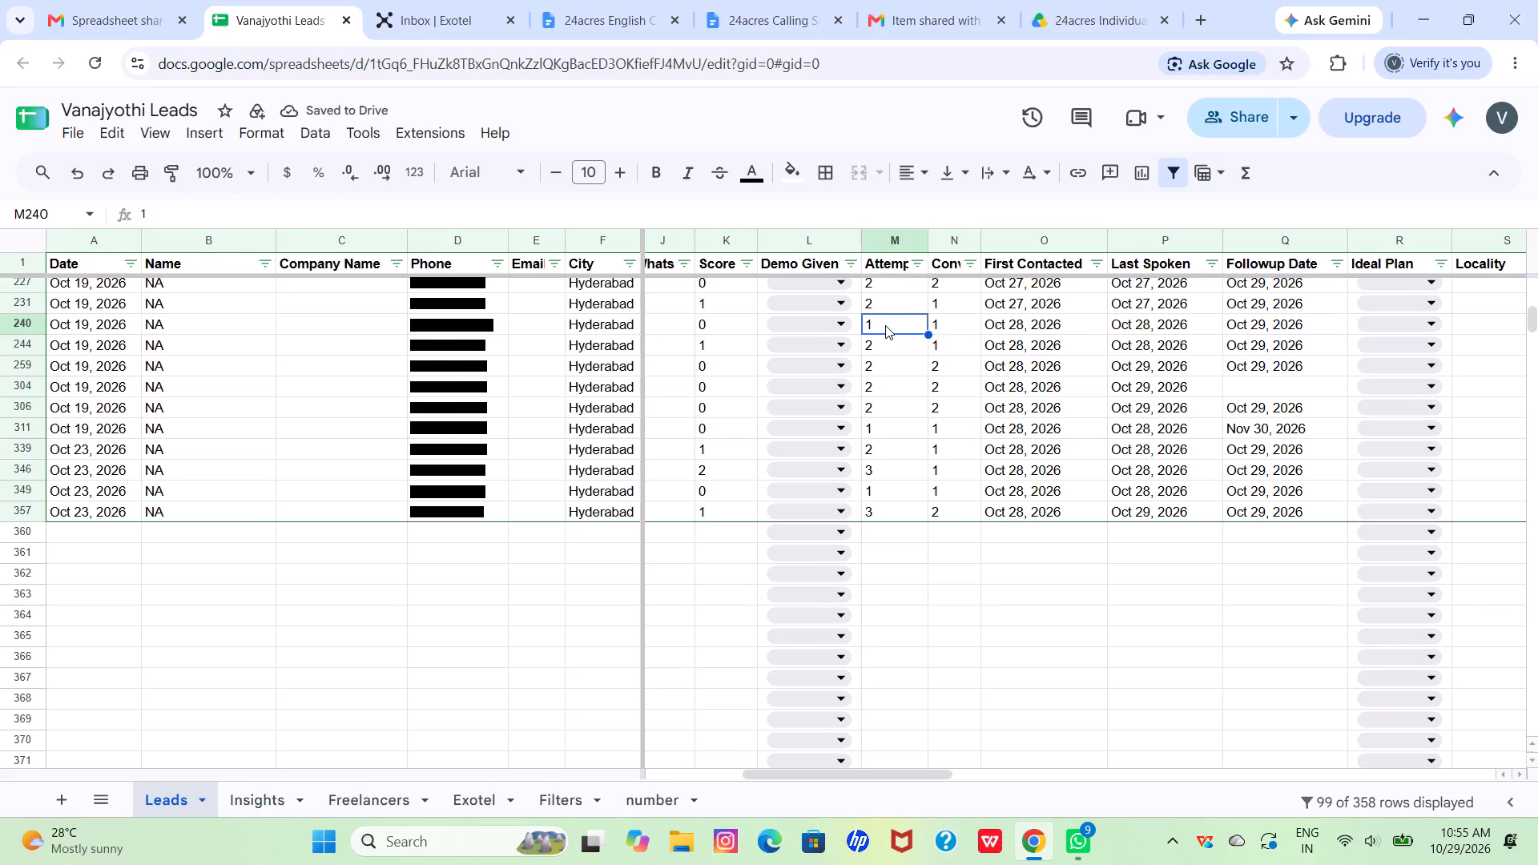
scroll(885, 325, "left", 3)
scroll(885, 325, "right", 4)
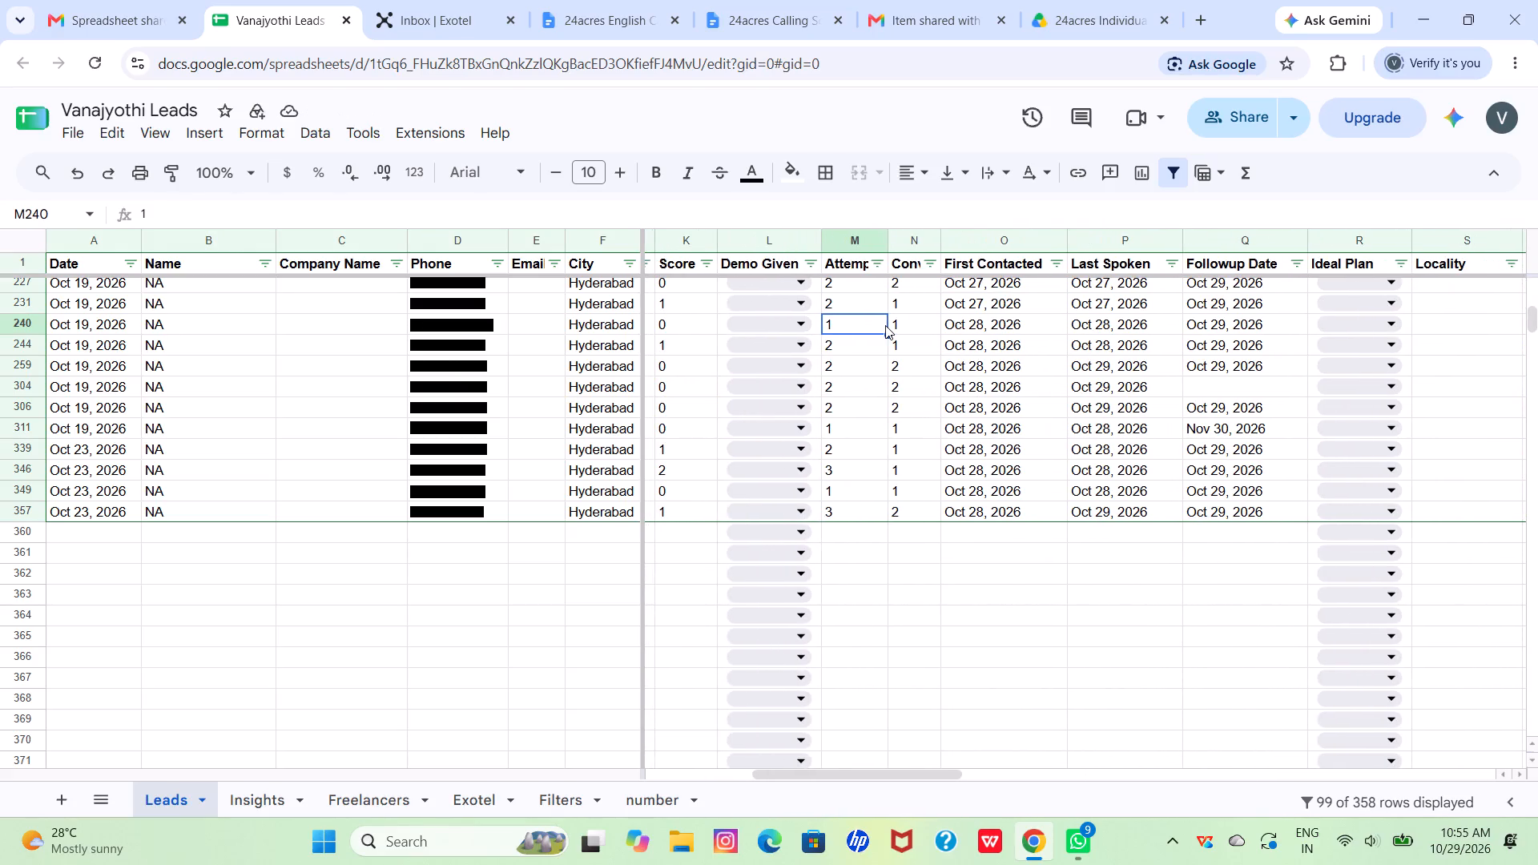
left_click(482, 322)
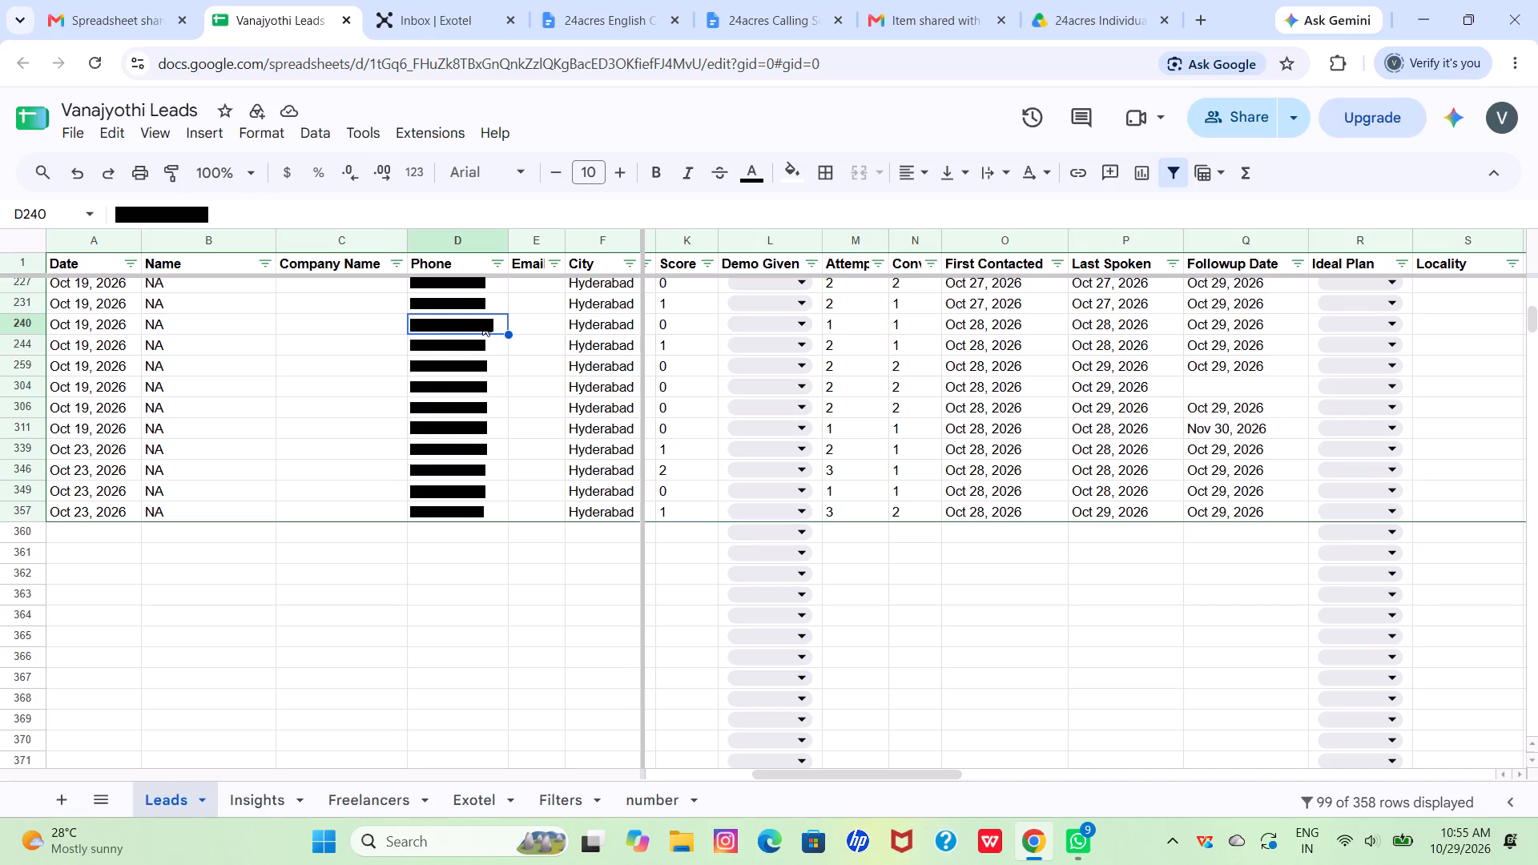
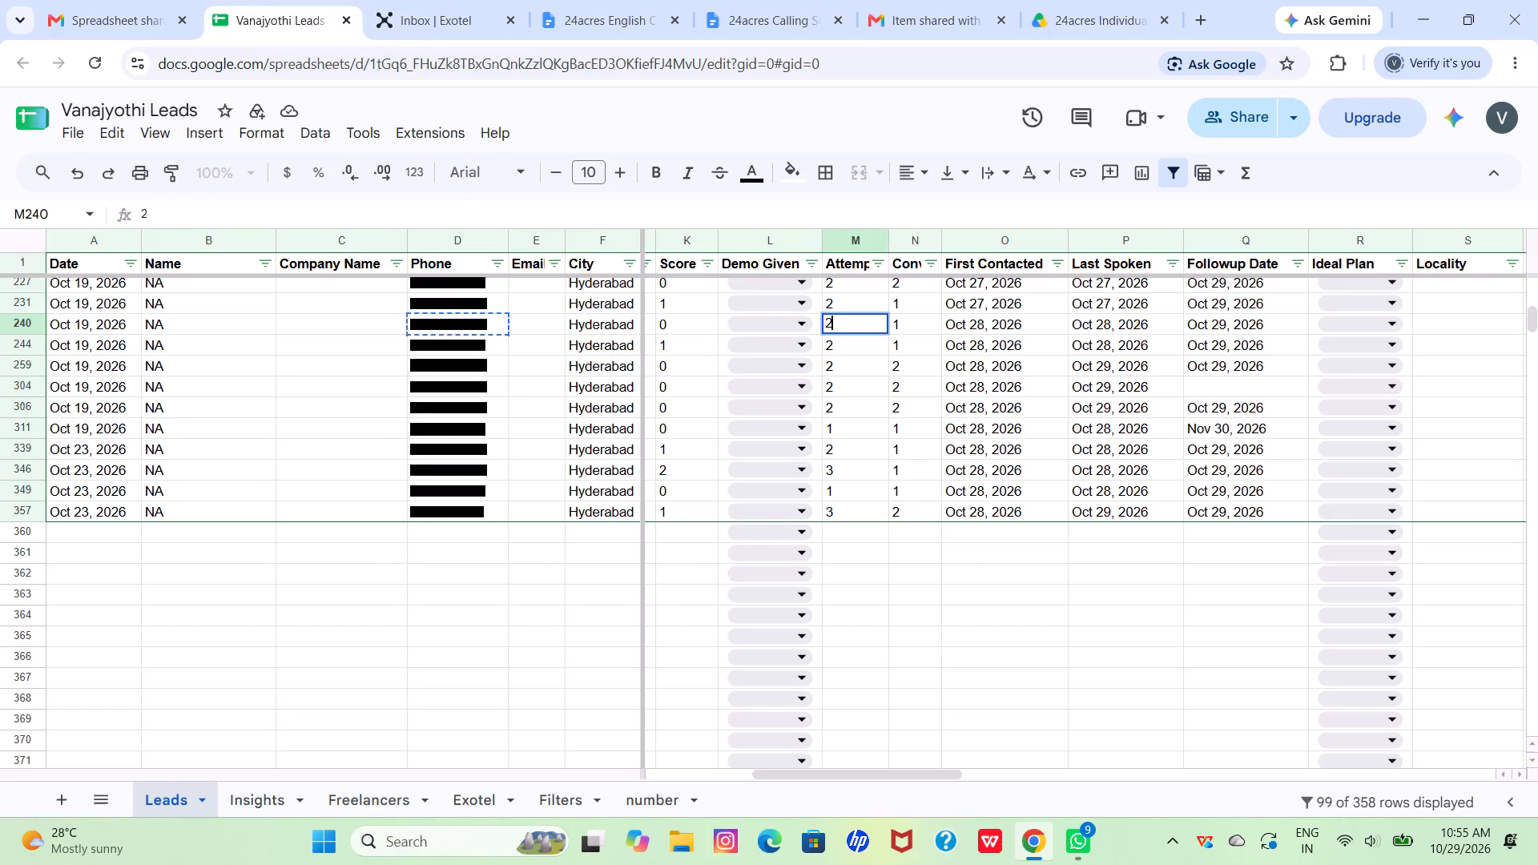
Set the call attempts count for the lead in row 240 to 2.
key("Return")
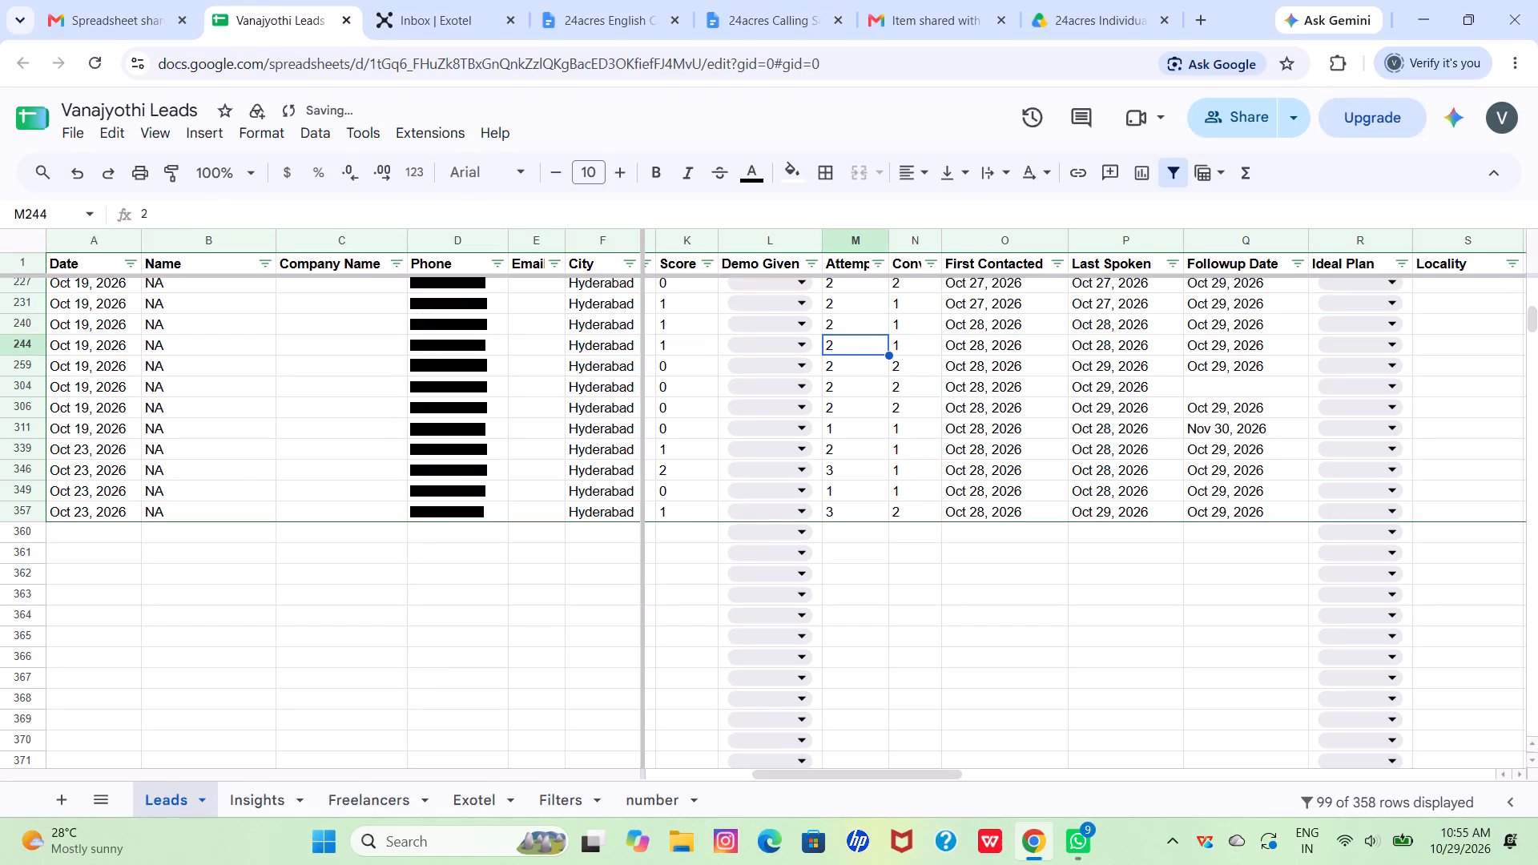
Review the follow-up dates and call notes of the leads in rows 226 to 357.
left_click(843, 437)
scroll(843, 437, "left", 5)
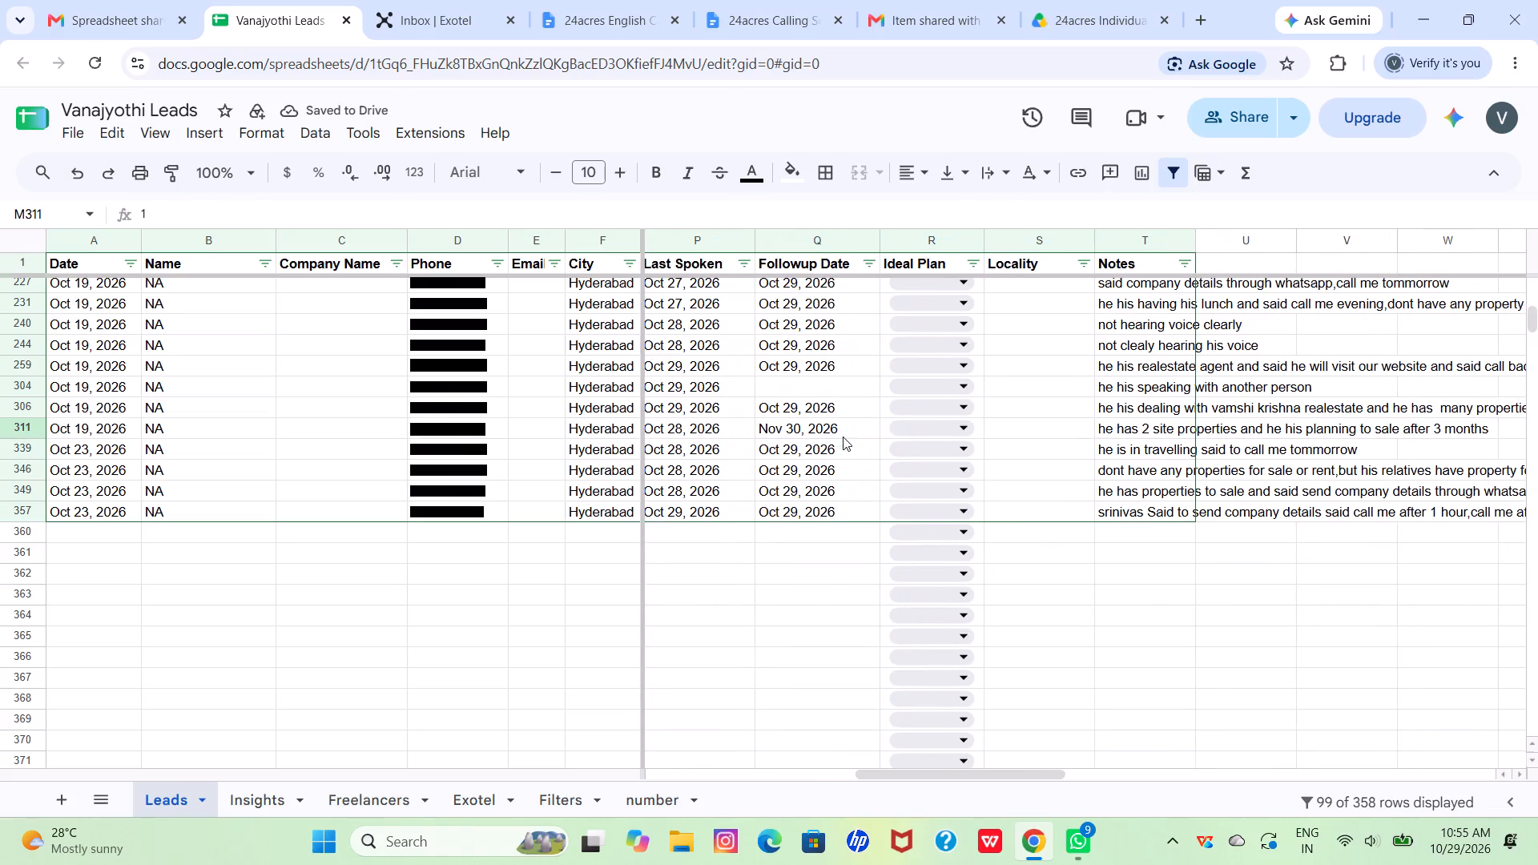
scroll(843, 437, "right", 2)
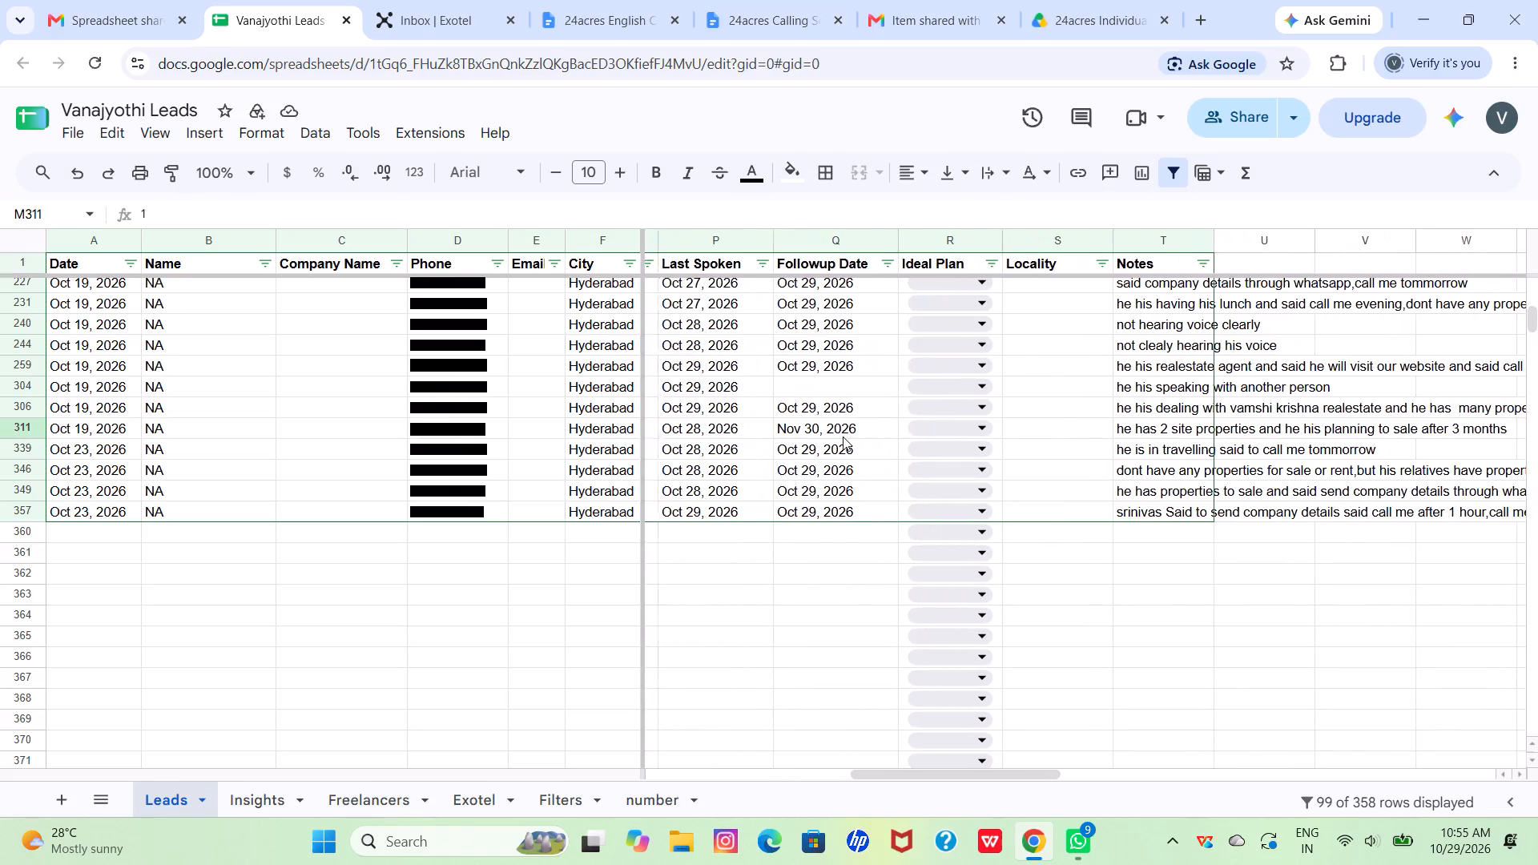
scroll(843, 437, "right", 2)
scroll(843, 437, "down", 1)
scroll(843, 437, "left", 1)
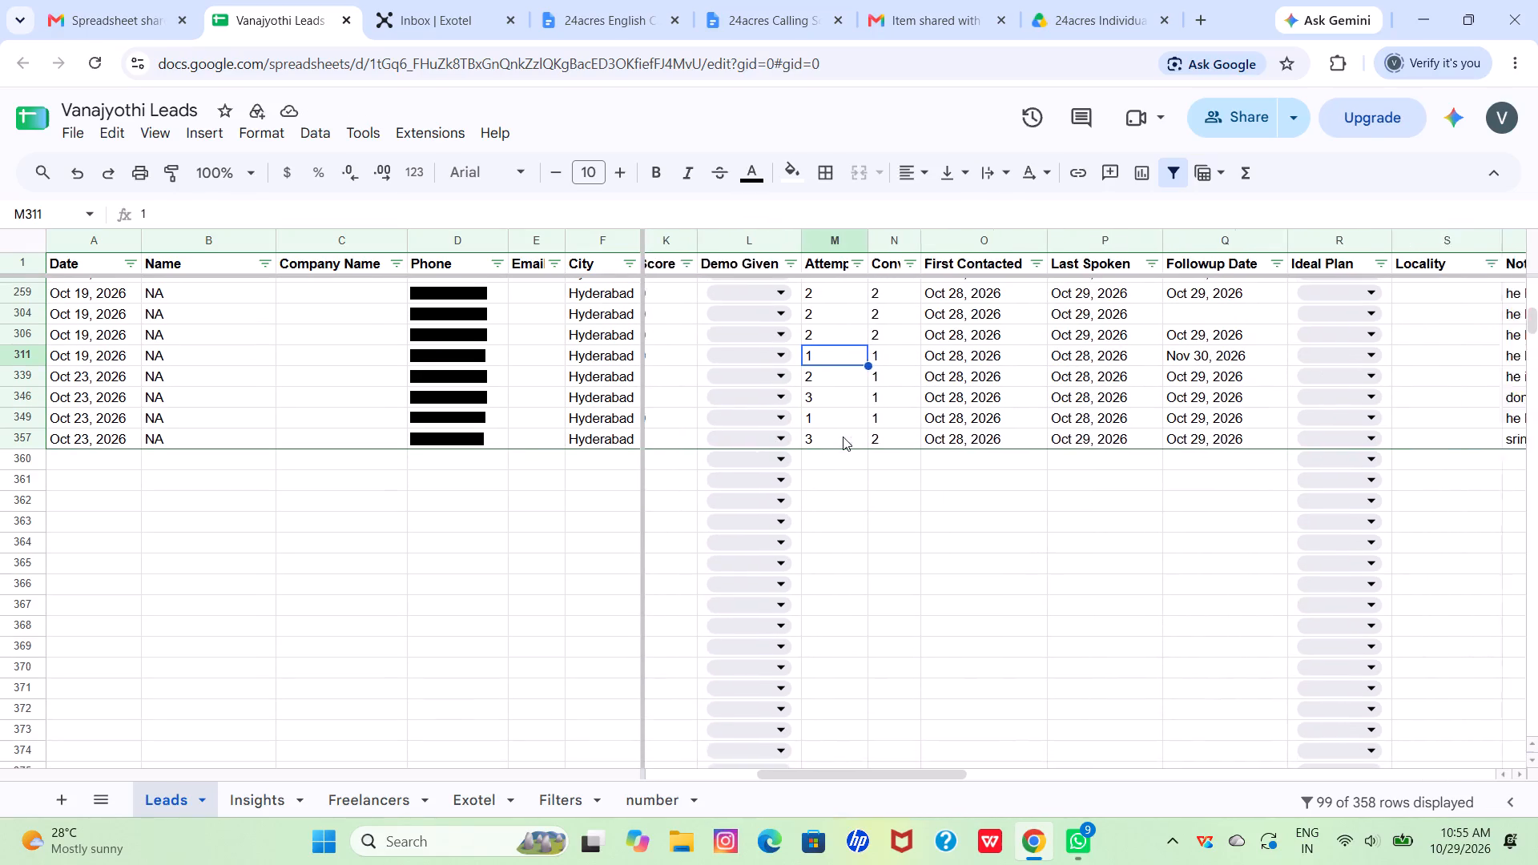
scroll(843, 437, "left", 5)
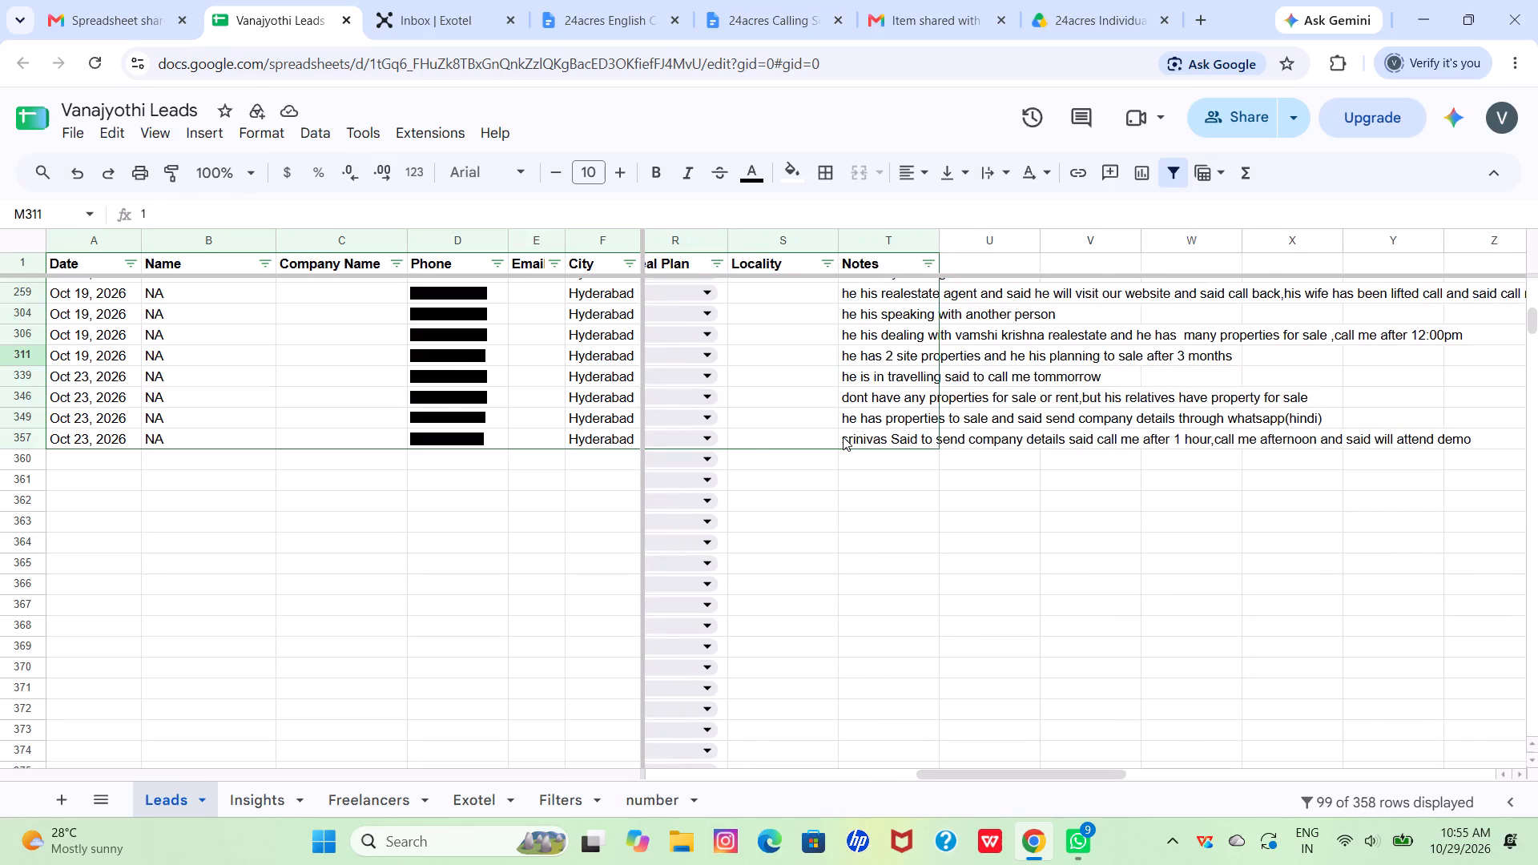
scroll(843, 437, "right", 2)
scroll(843, 437, "up", 1)
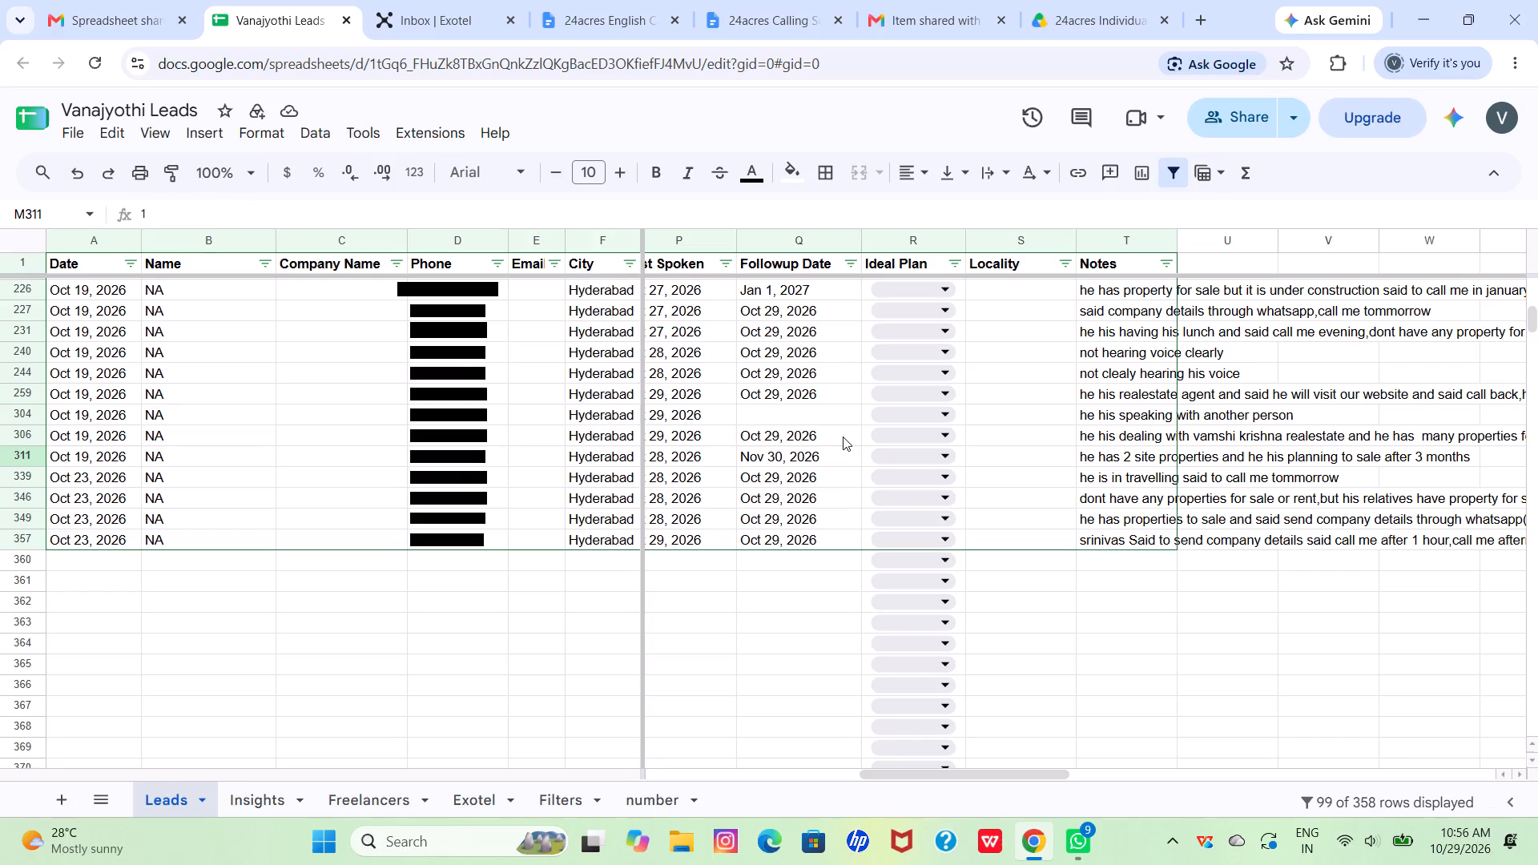
Clear the follow-up date of the lead in row 240 and set its Last Spoken date to Oct 29, 2026.
left_click(803, 351)
key("BackSpace")
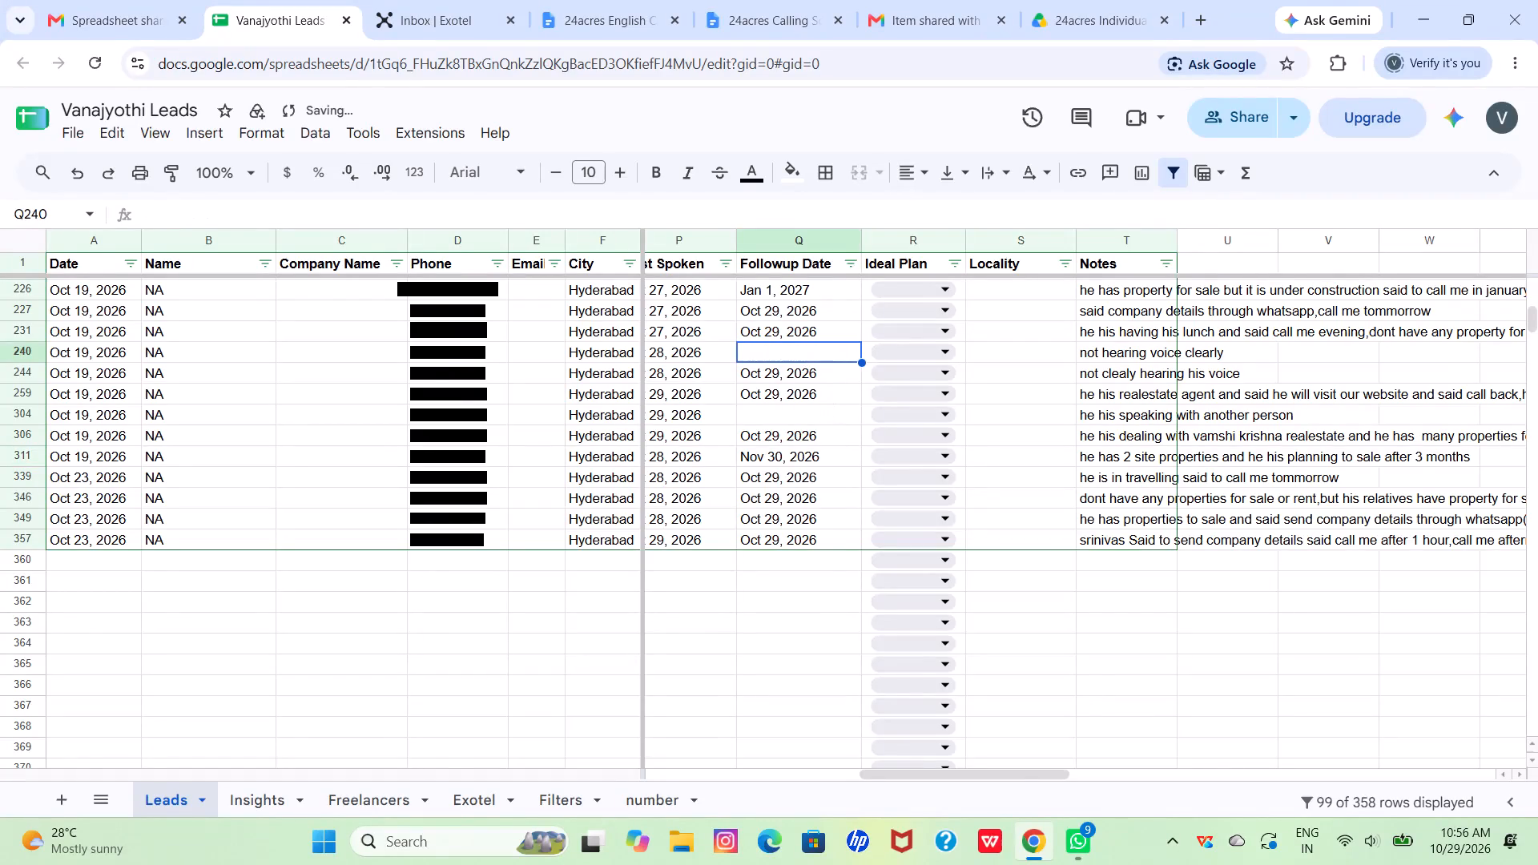
scroll(803, 351, "right", 2)
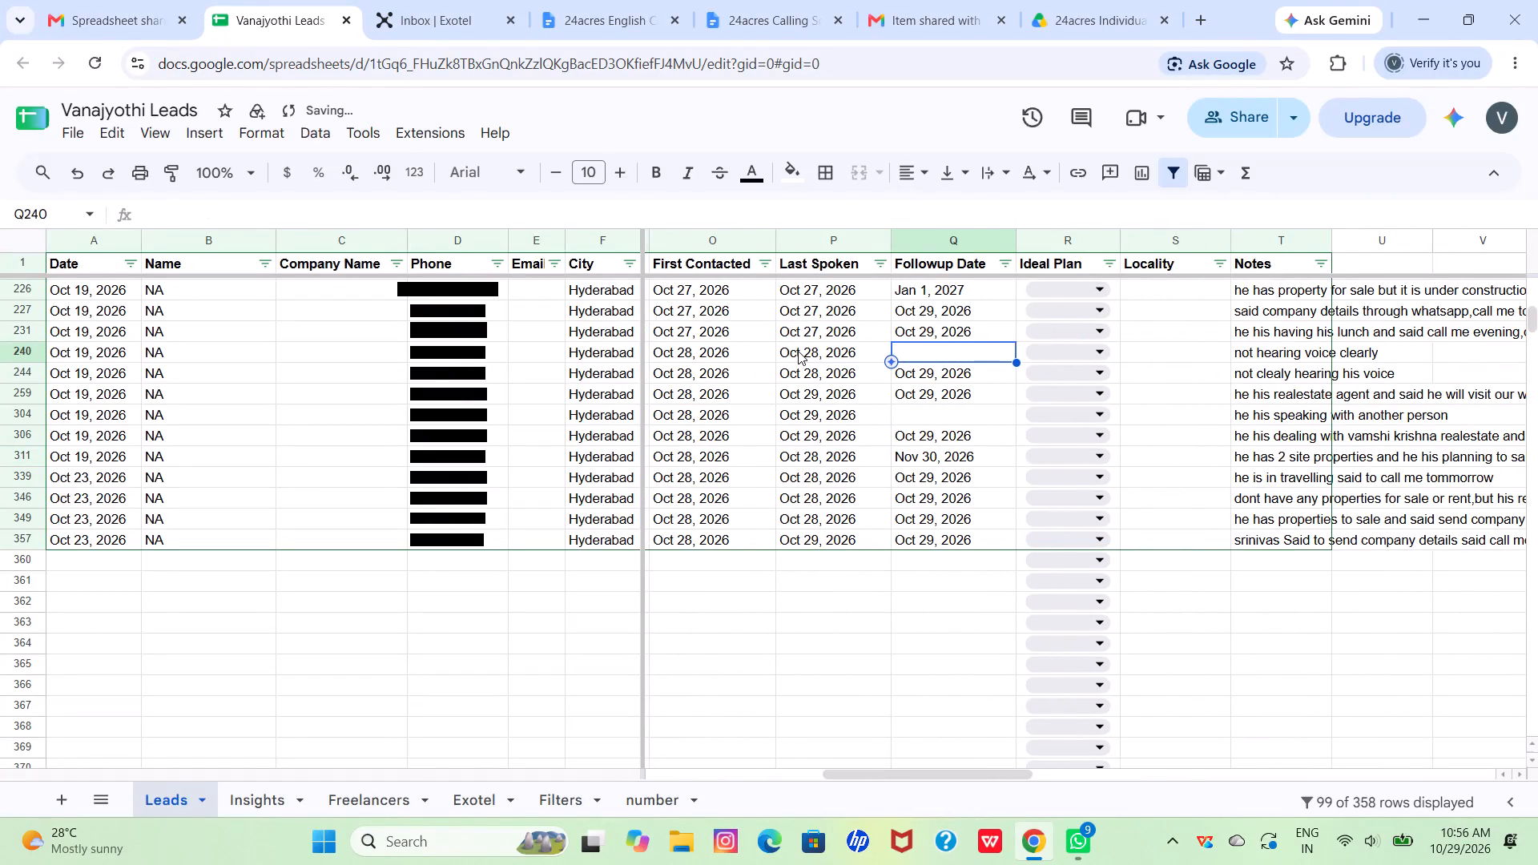
double_click(819, 352)
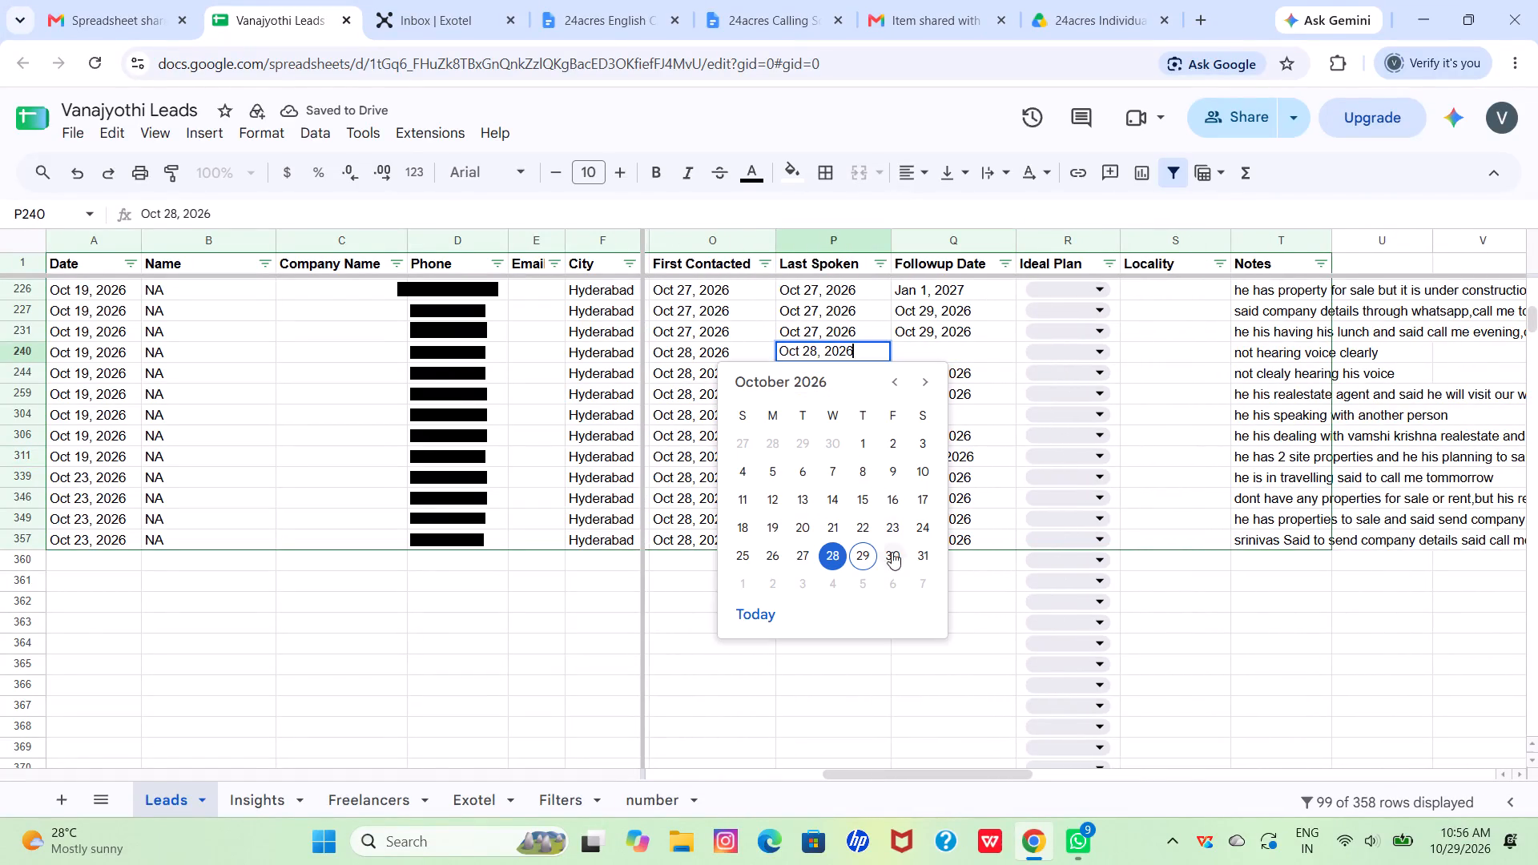
left_click(852, 541)
Set the Conv count for the lead in row 240 to 2.
scroll(852, 541, "right", 3)
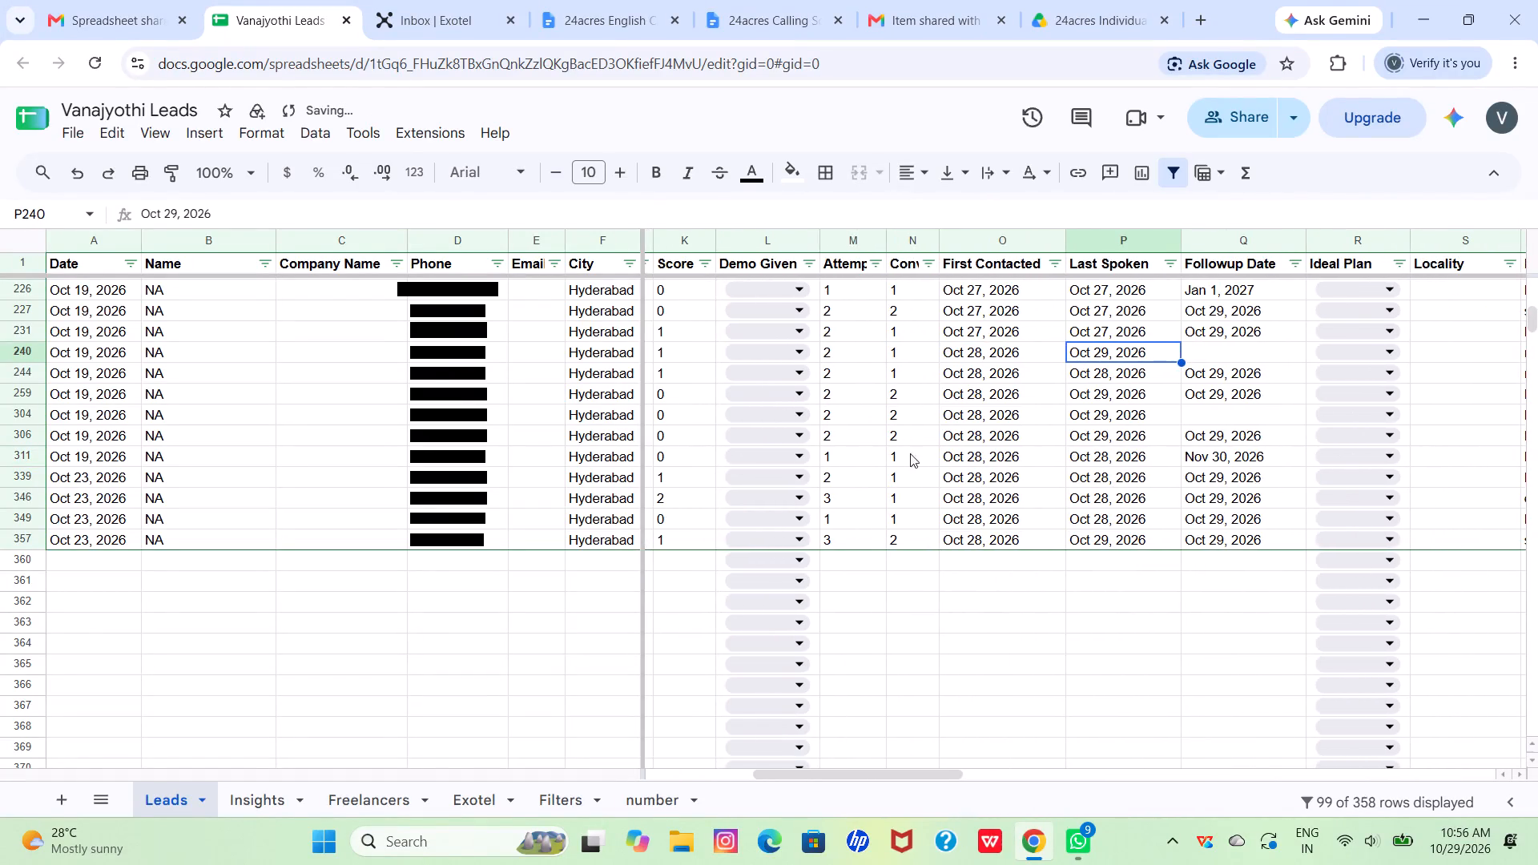
left_click(902, 362)
key("2")
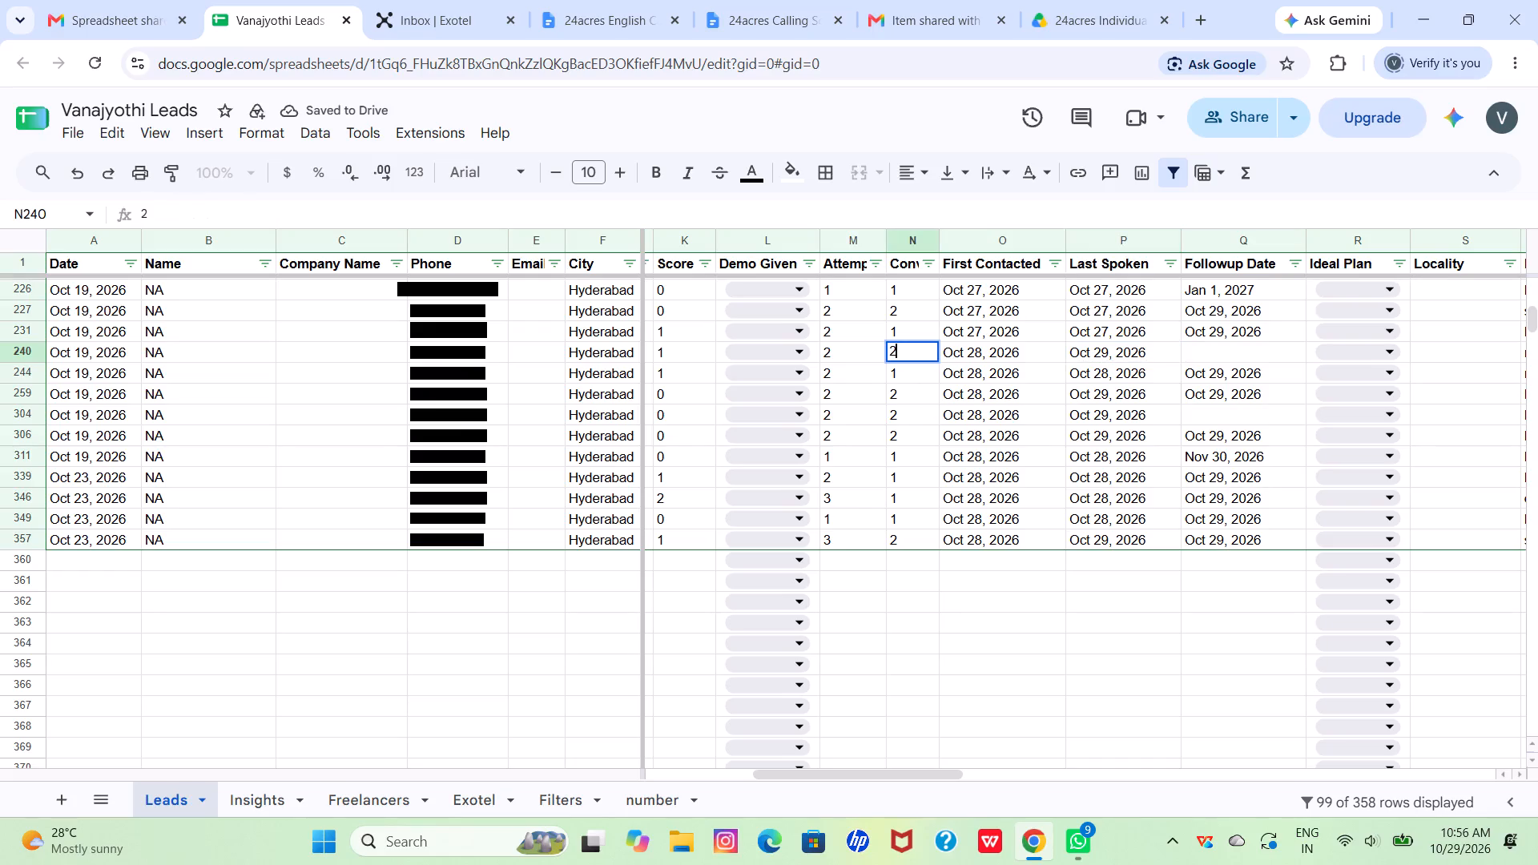
left_click(1116, 355)
Append ",dont have any properties for sale or rent" to the notes of the lead in row 240.
scroll(1116, 355, "left", 4)
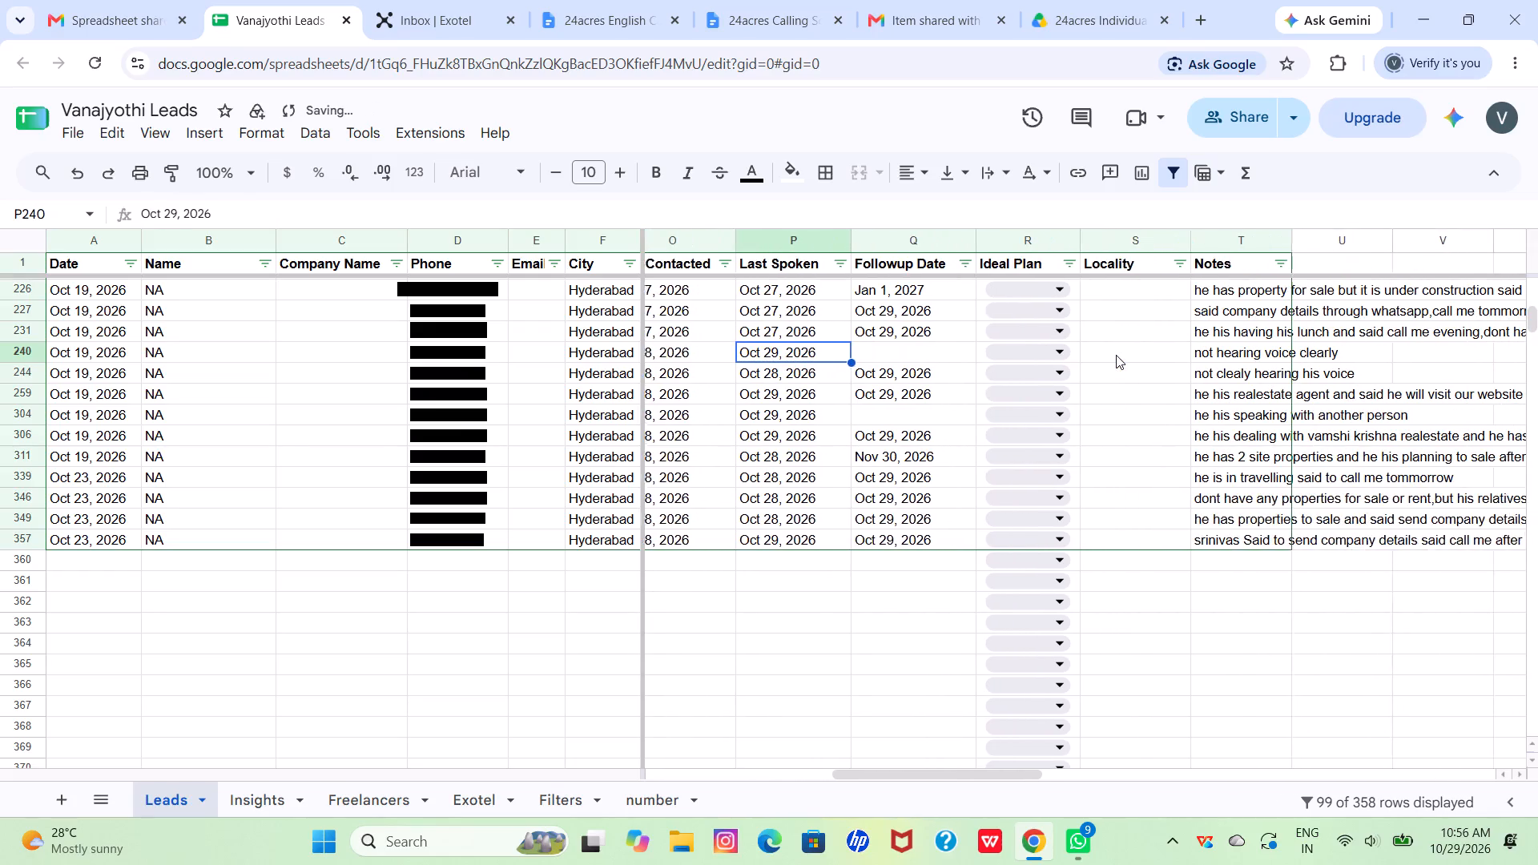
scroll(1116, 355, "left", 1)
double_click(1172, 354)
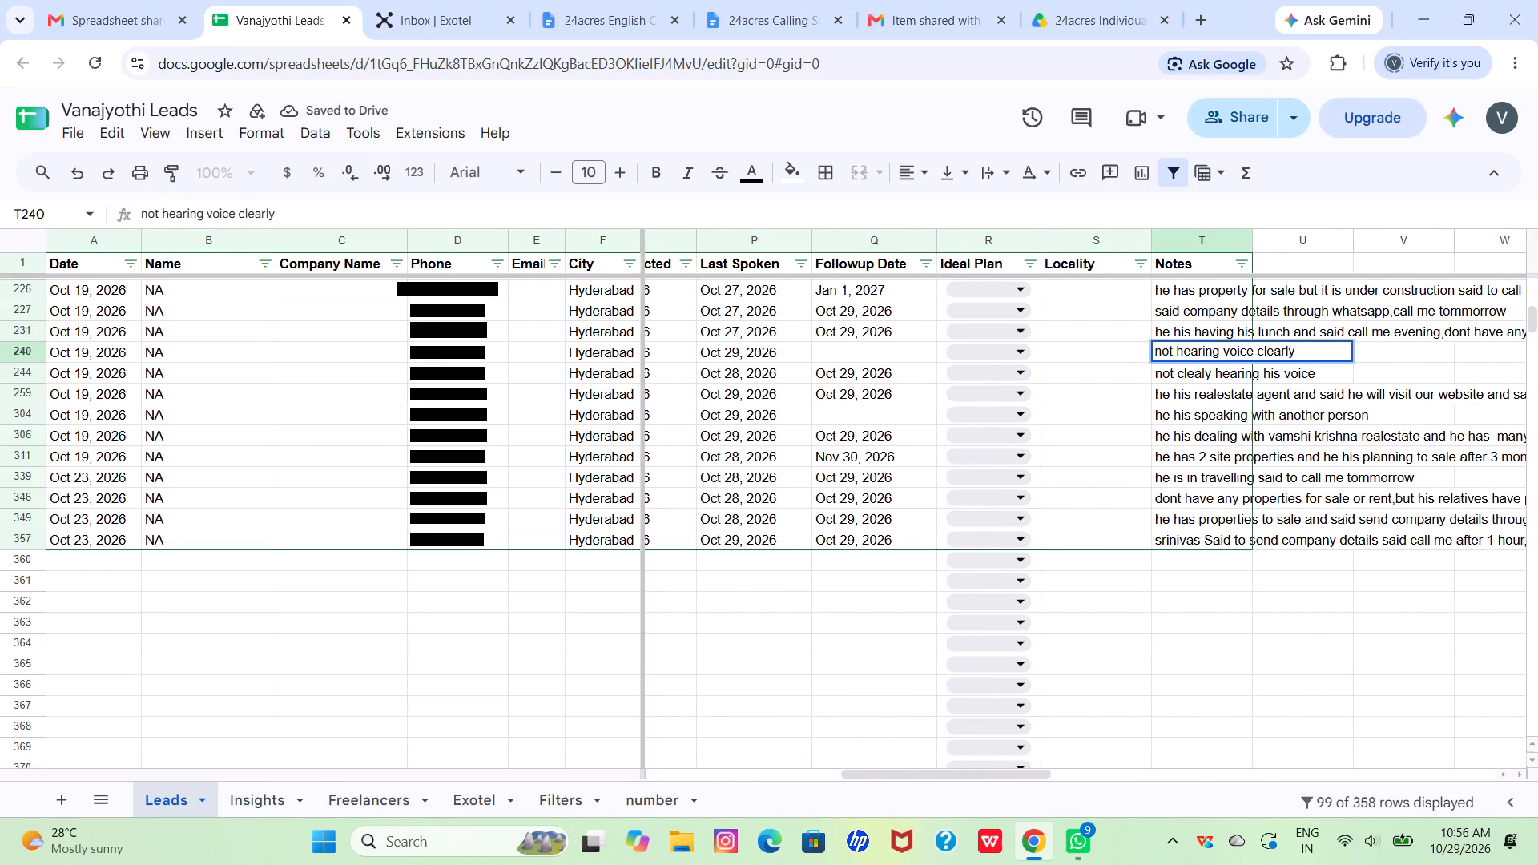
key("comma")
type("dont have any properties for sale")
key("space")
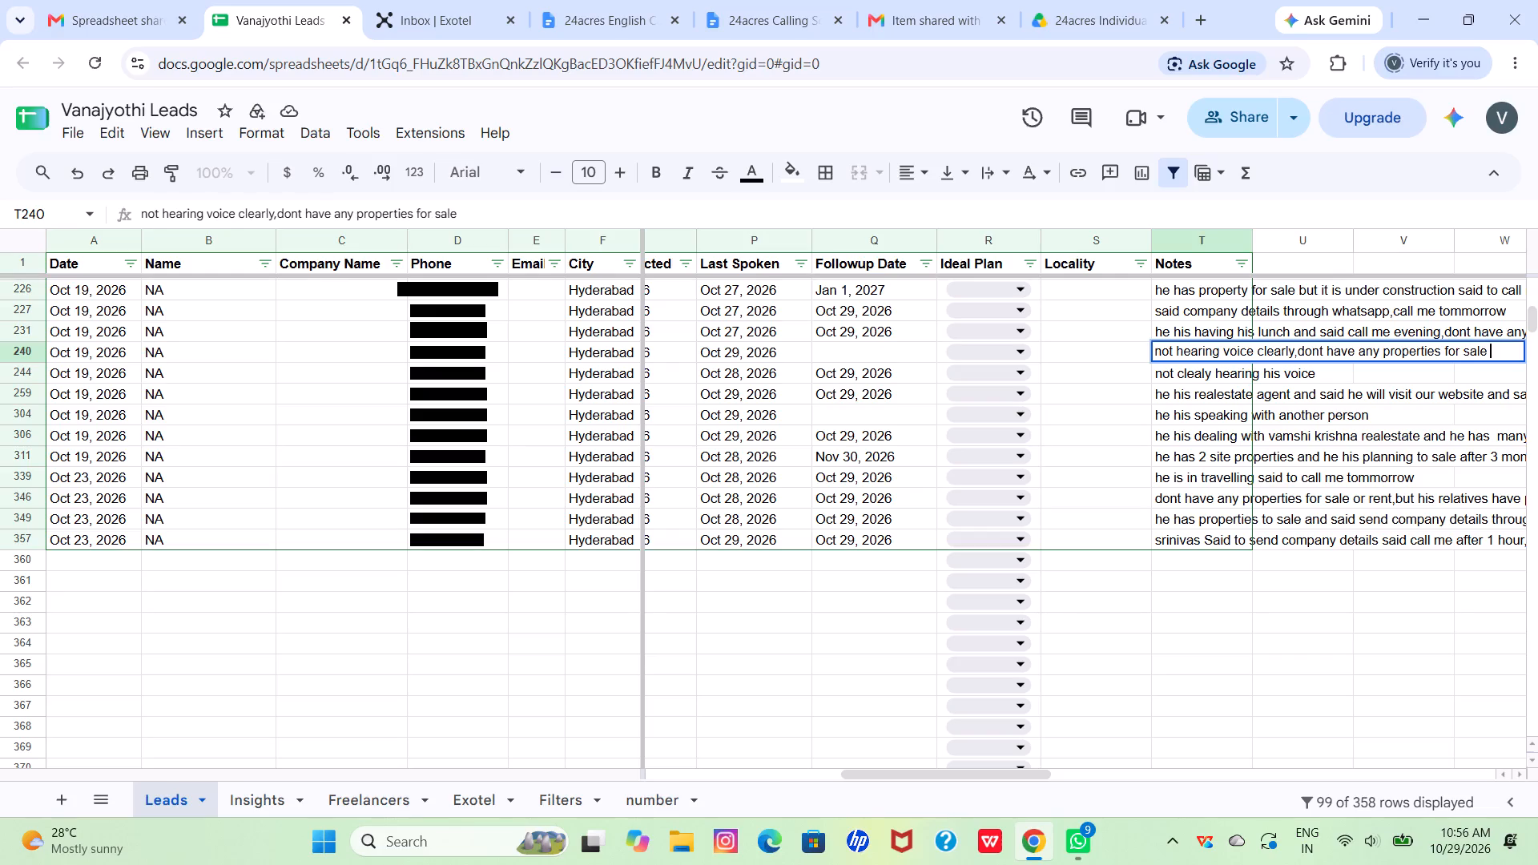
type("or rent")
key("Return")
Check the notes of the neighbouring leads and clear the follow-up date of the lead in row 231.
scroll(1172, 354, "left", 1)
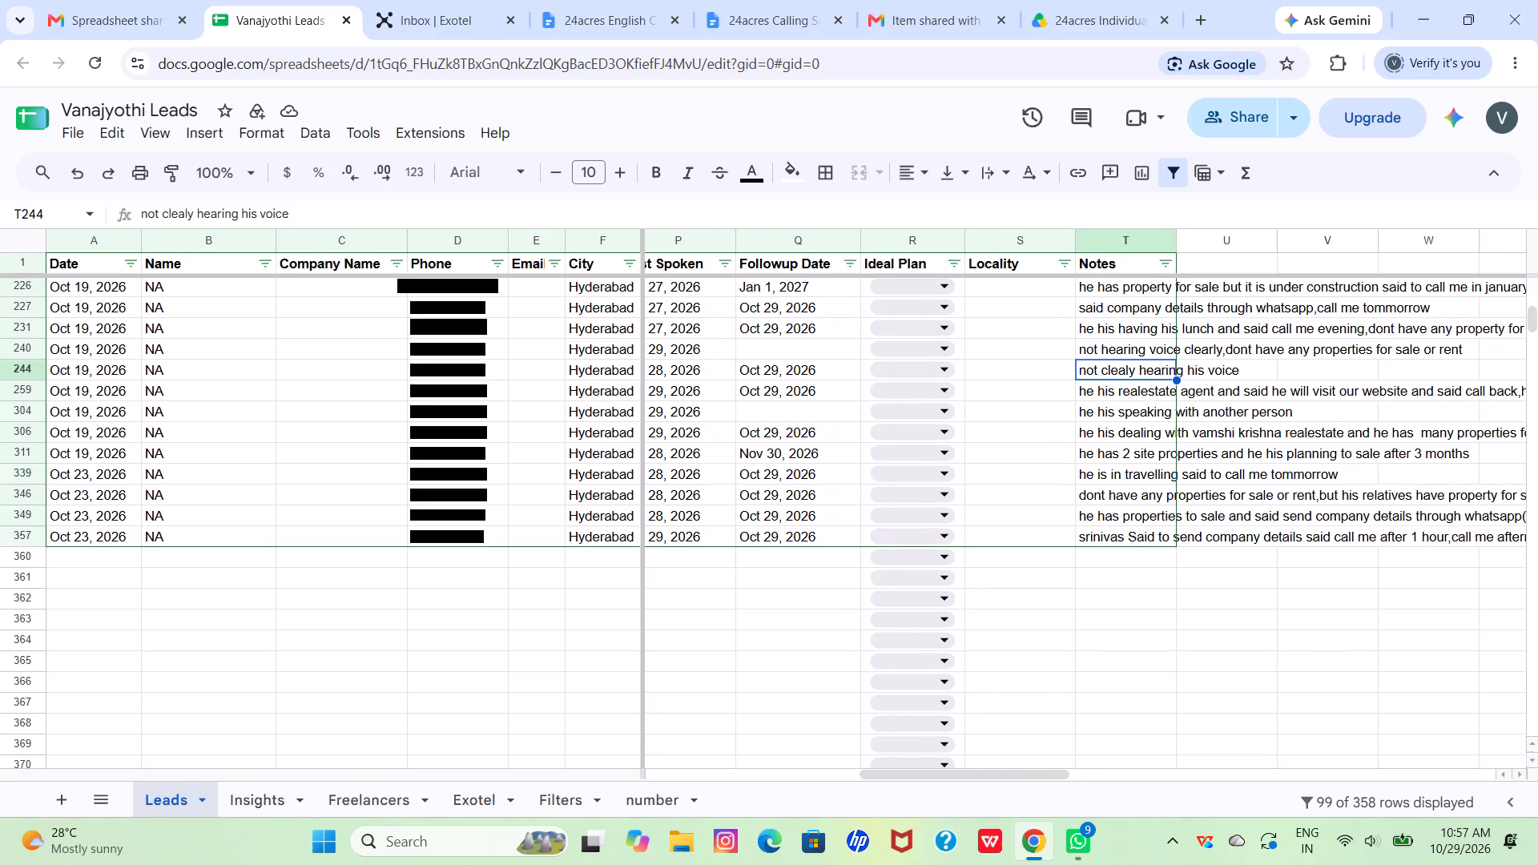
scroll(1172, 354, "left", 1)
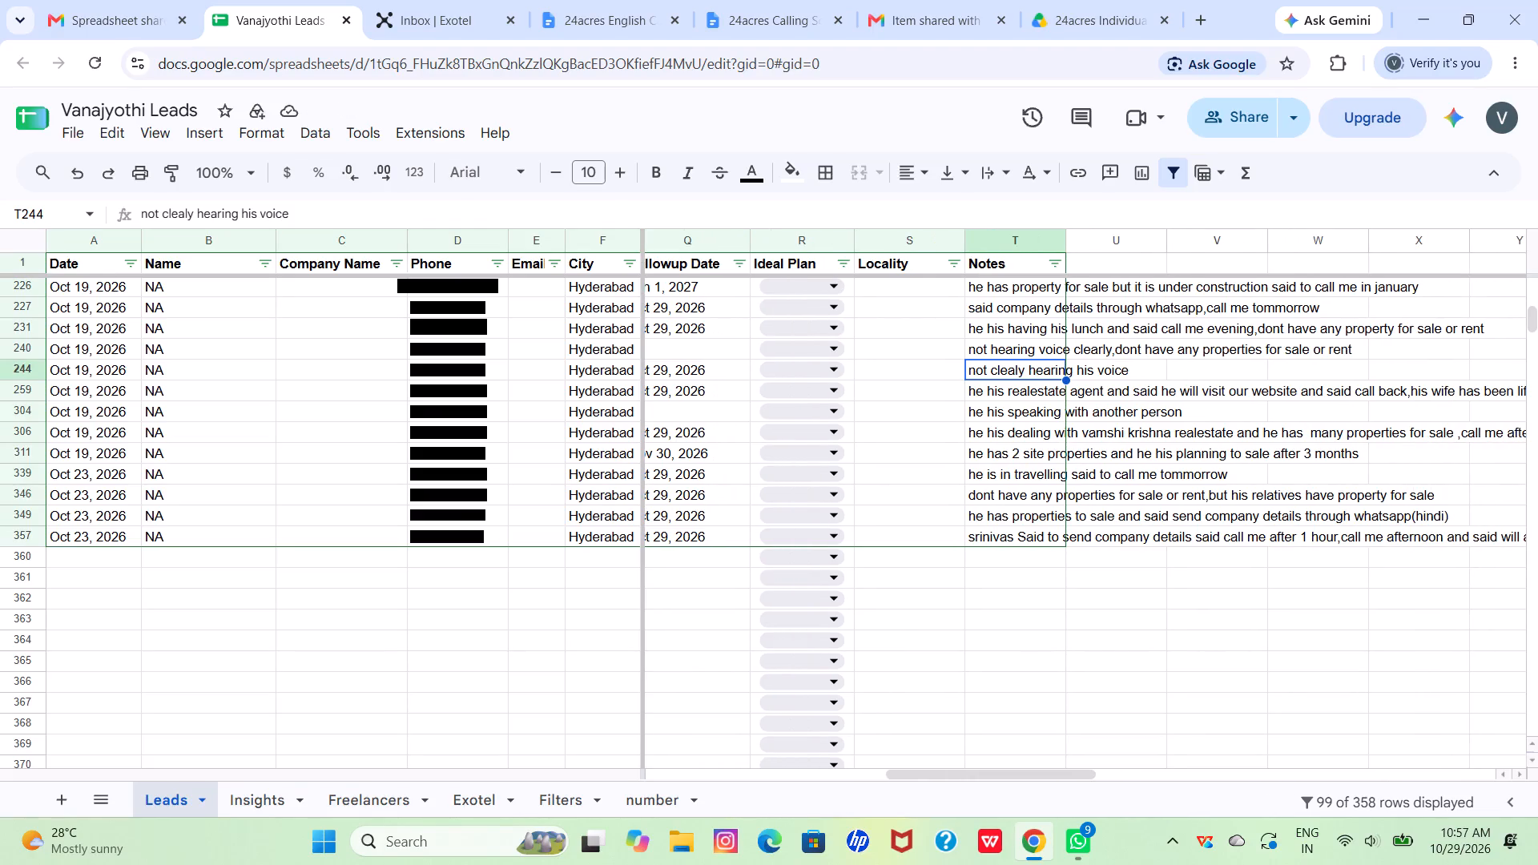
scroll(1172, 354, "right", 1)
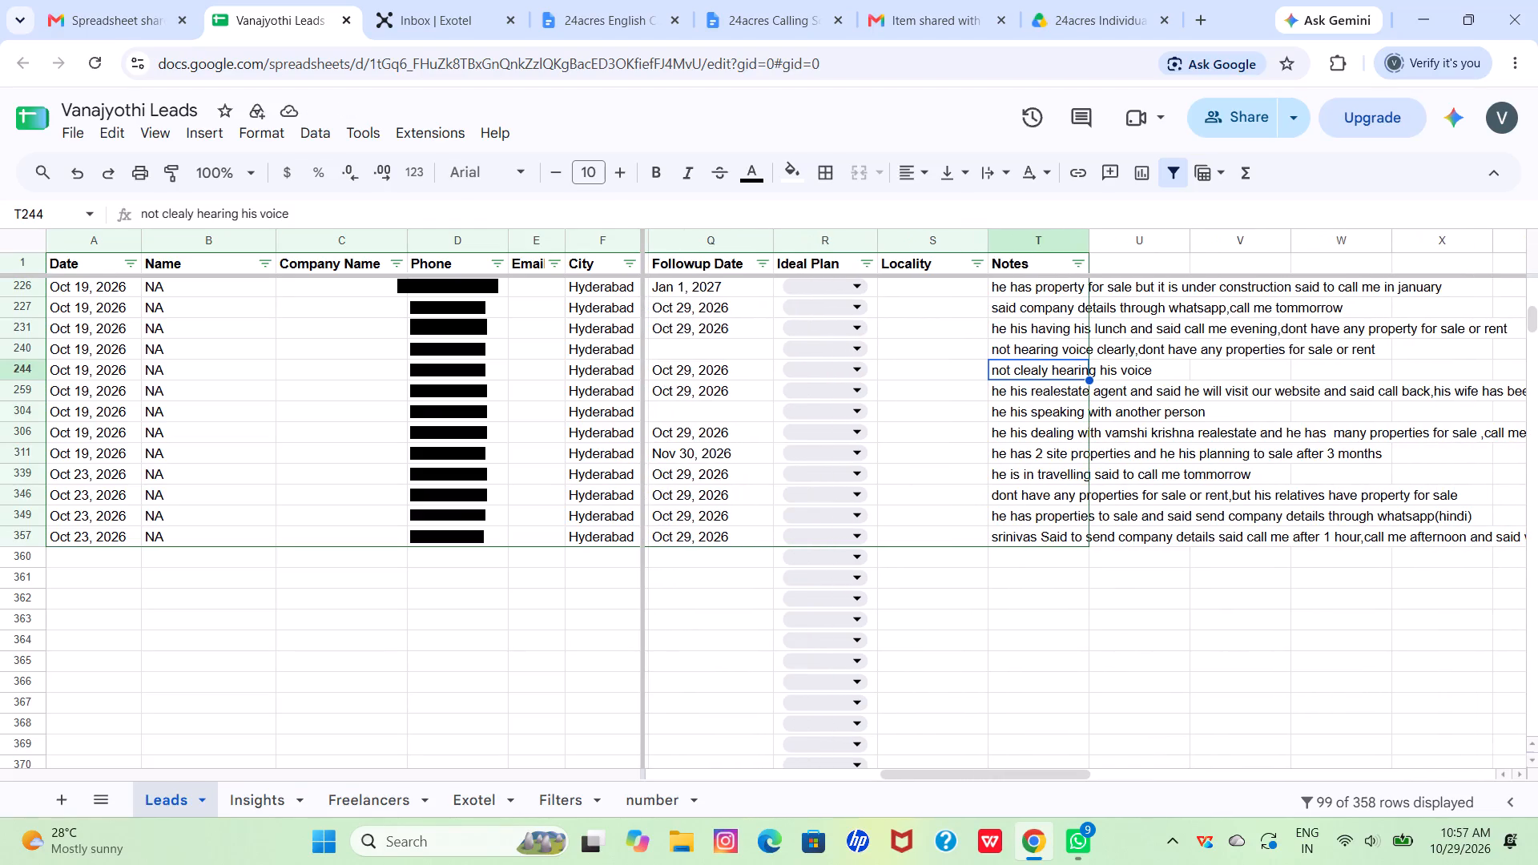
scroll(1172, 354, "right", 1)
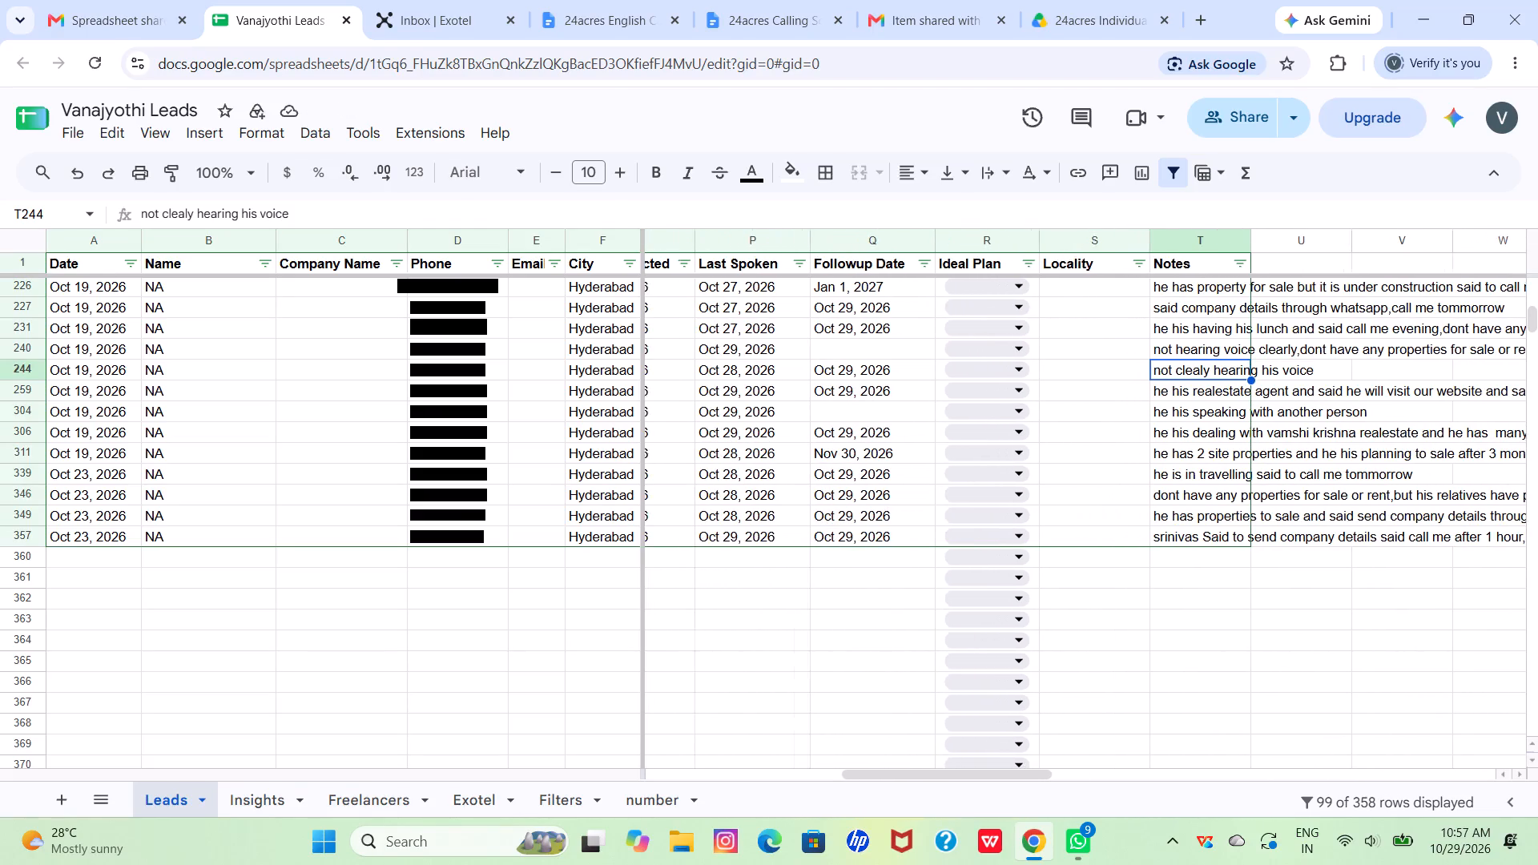
scroll(1172, 354, "right", 1)
left_click(913, 330)
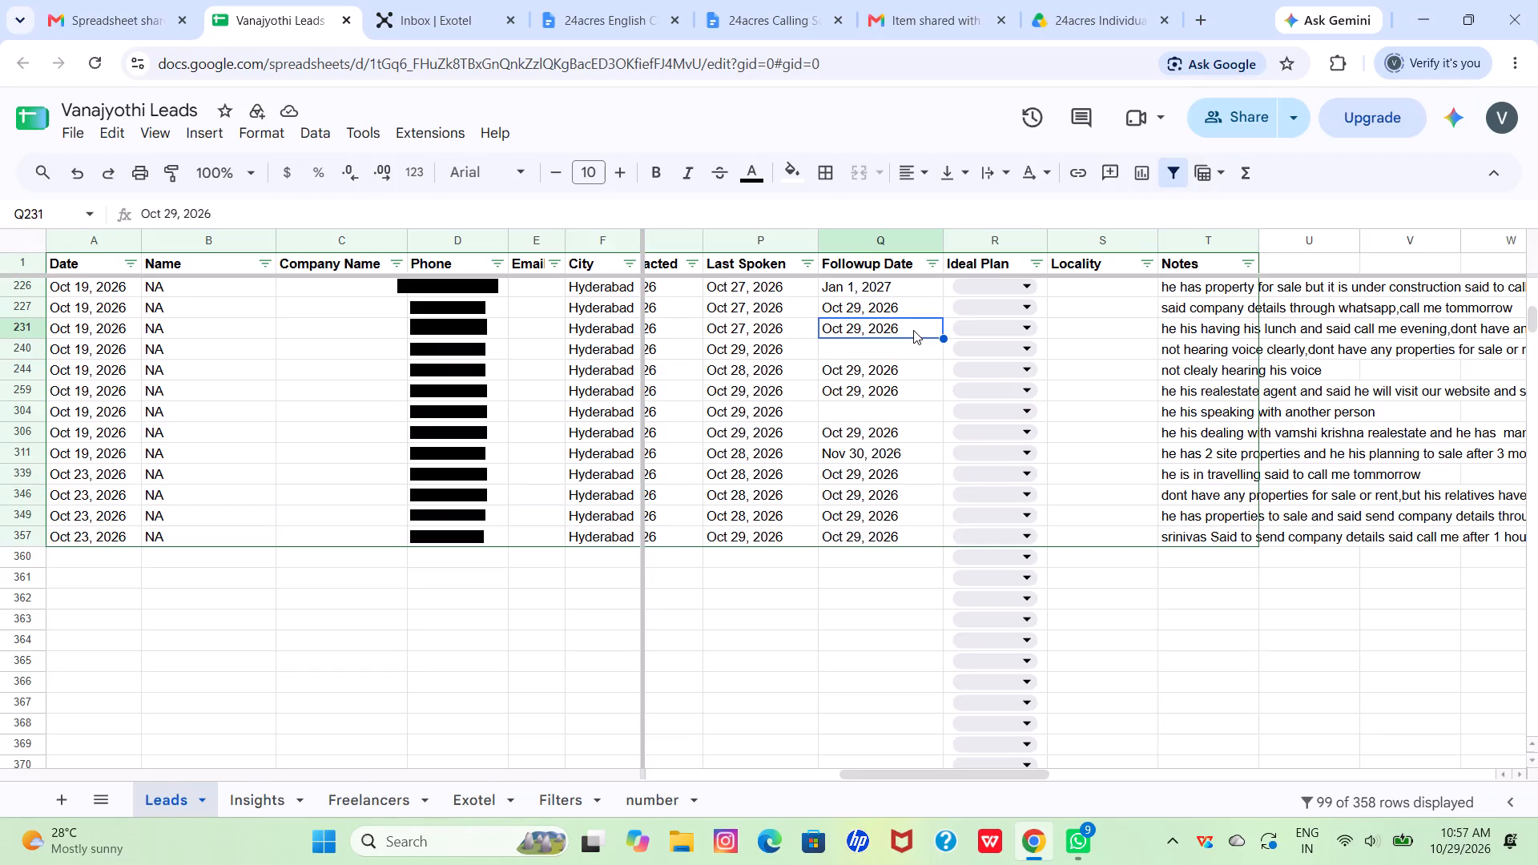
scroll(913, 330, "left", 3)
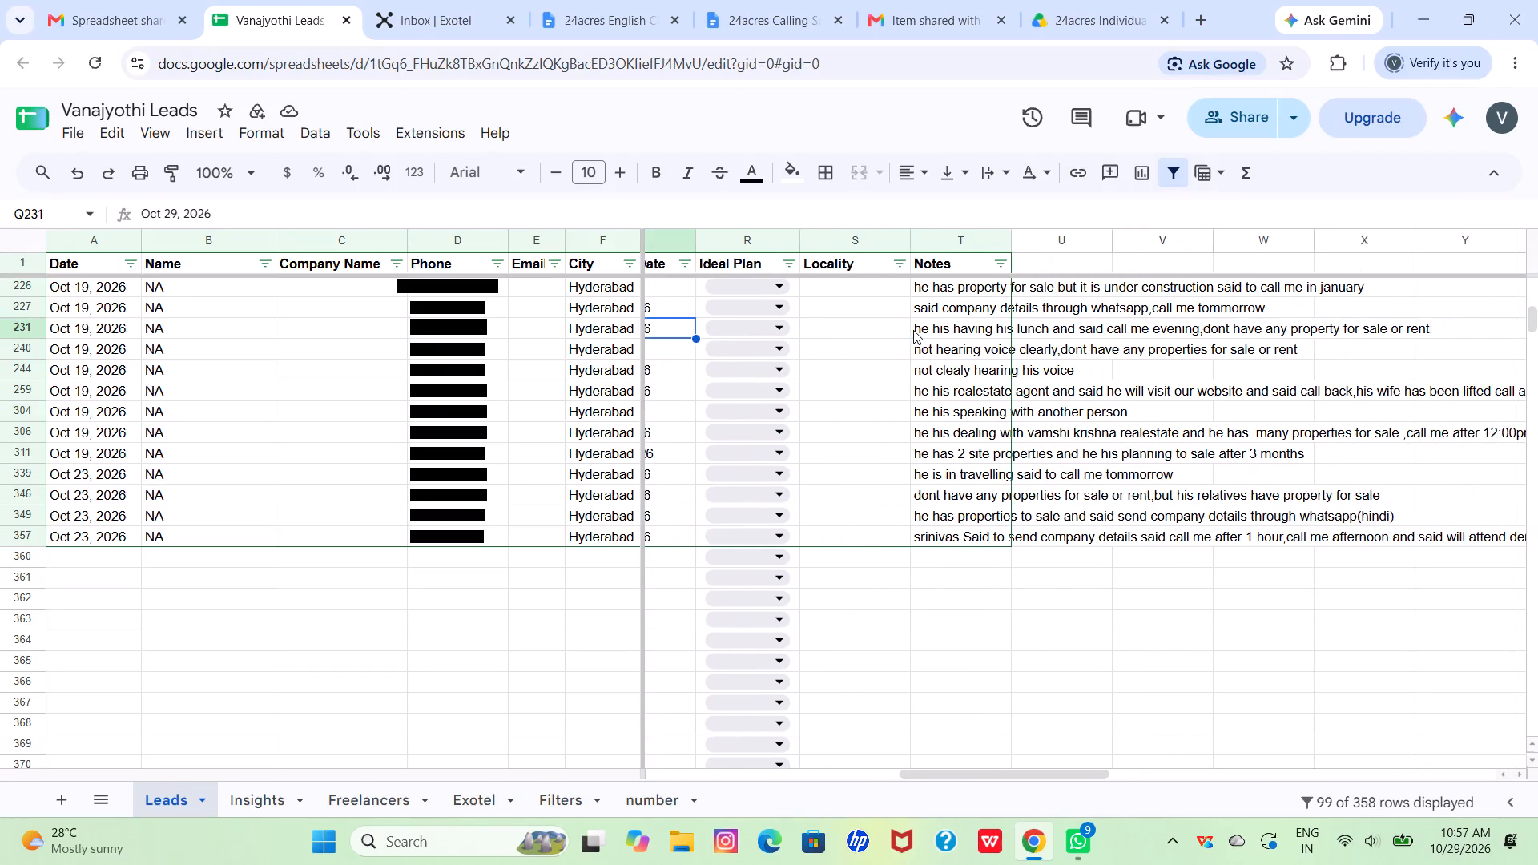
key("BackSpace")
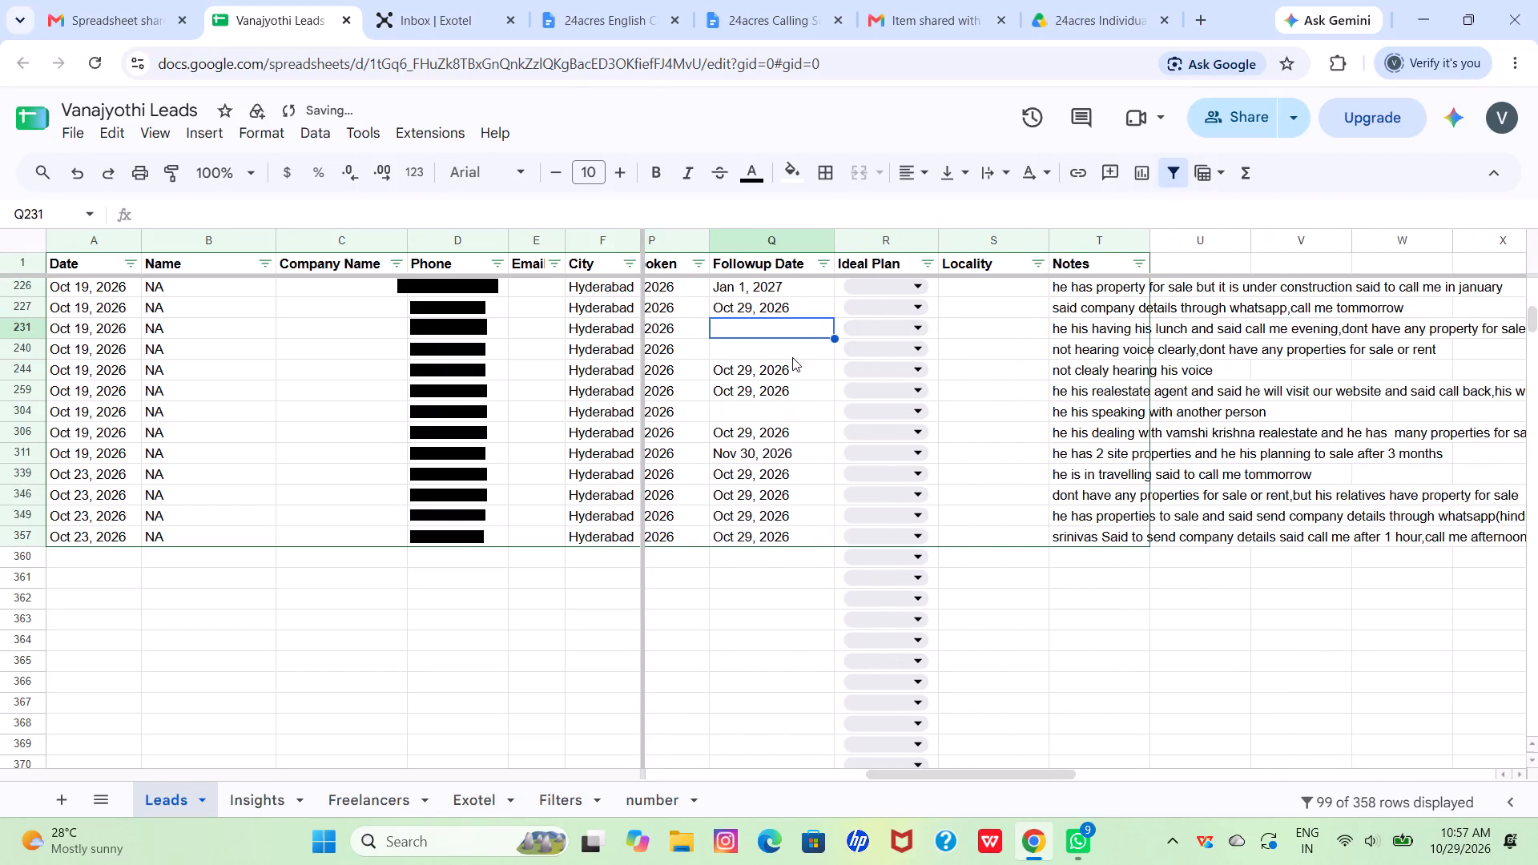
Change the status of the leads in rows 240 and 231 to Not Interested.
left_click(792, 357)
scroll(792, 357, "right", 6)
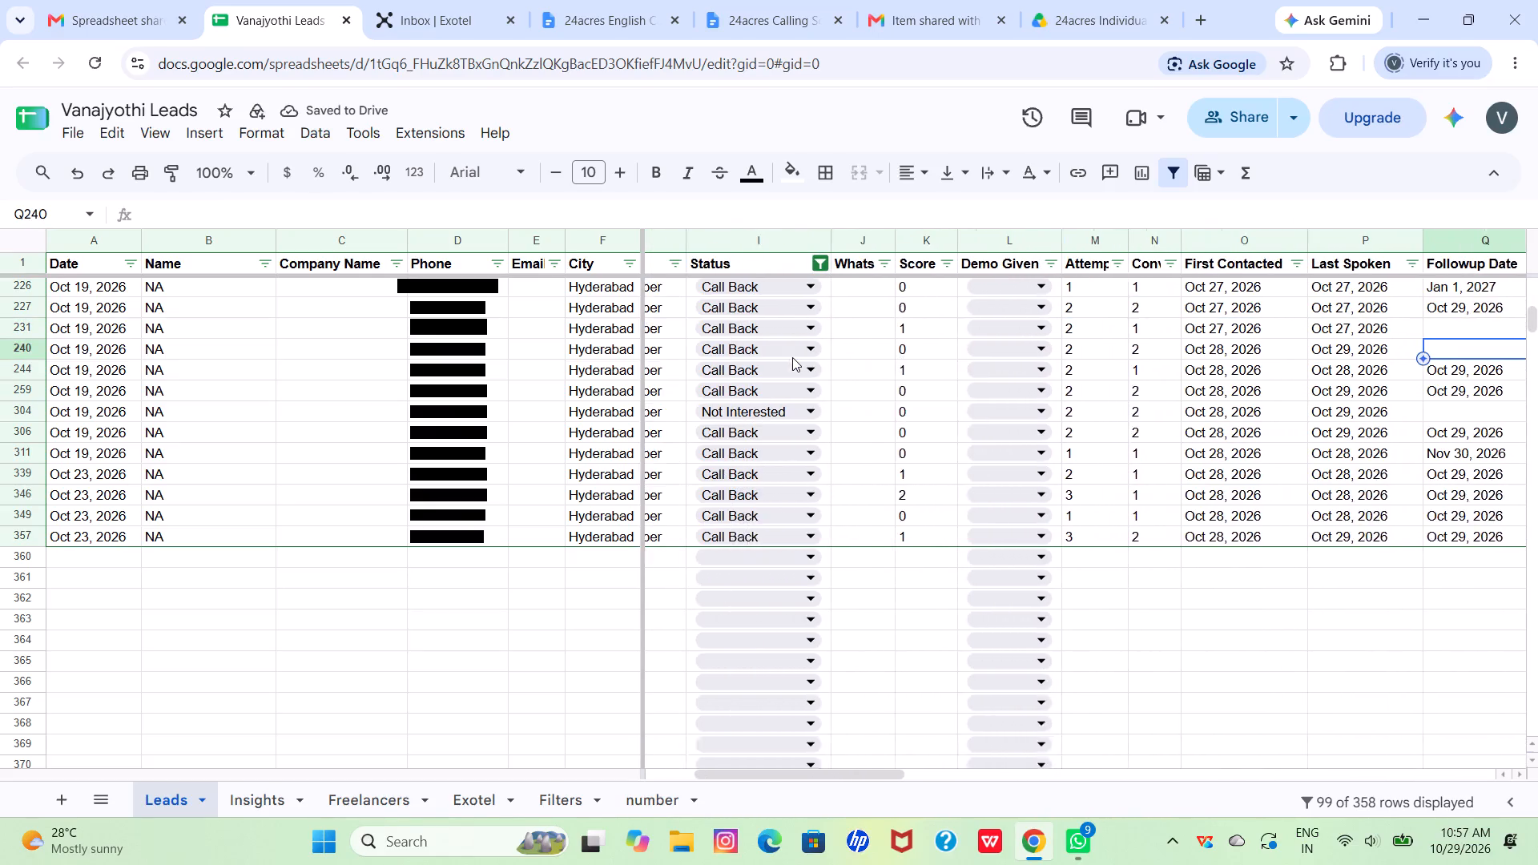
scroll(792, 357, "right", 1)
left_click(792, 357)
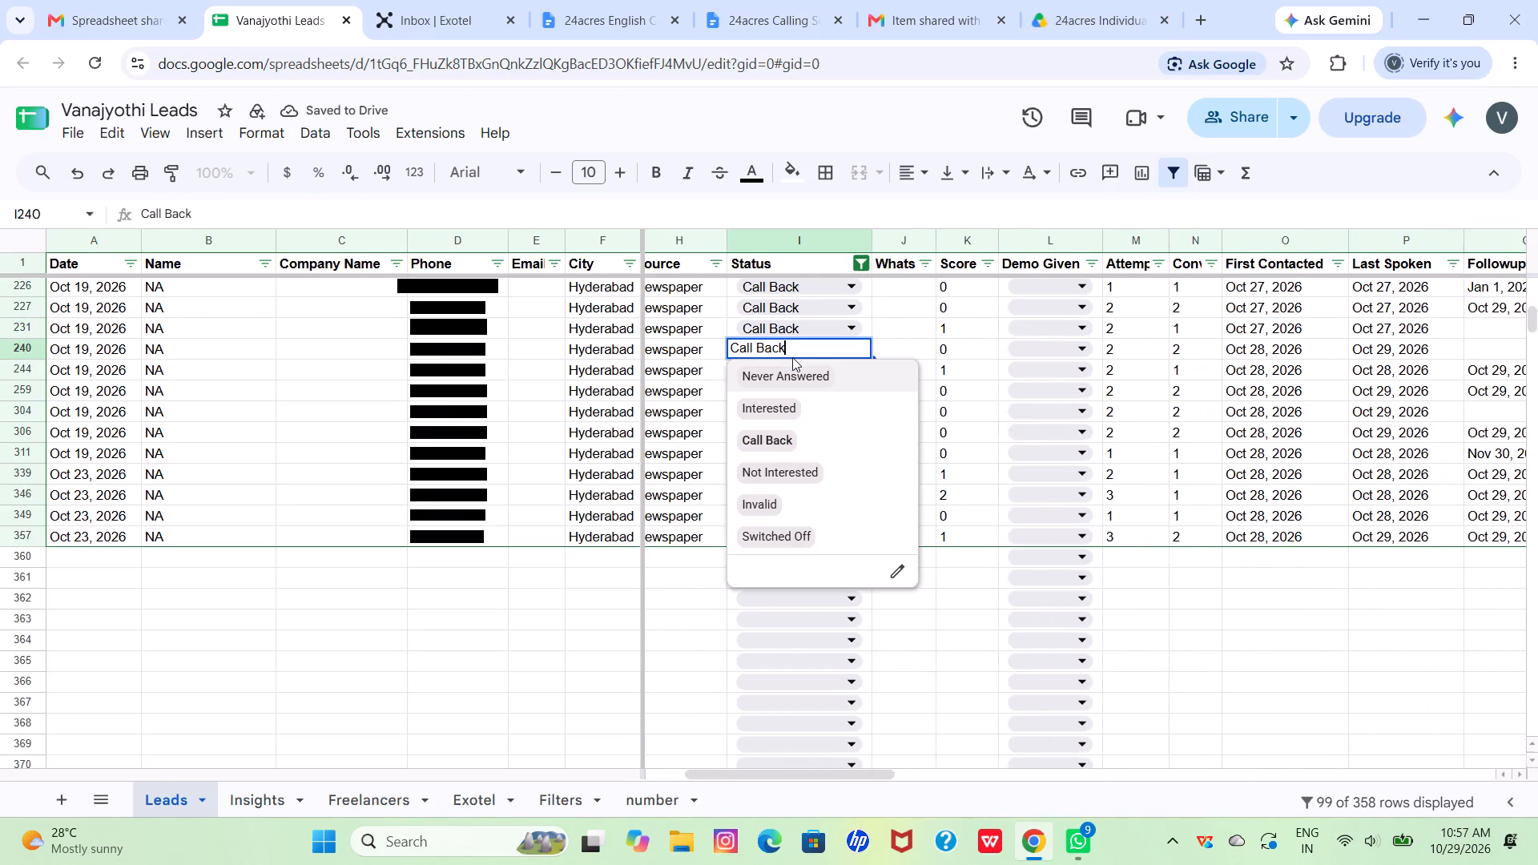
left_click(783, 469)
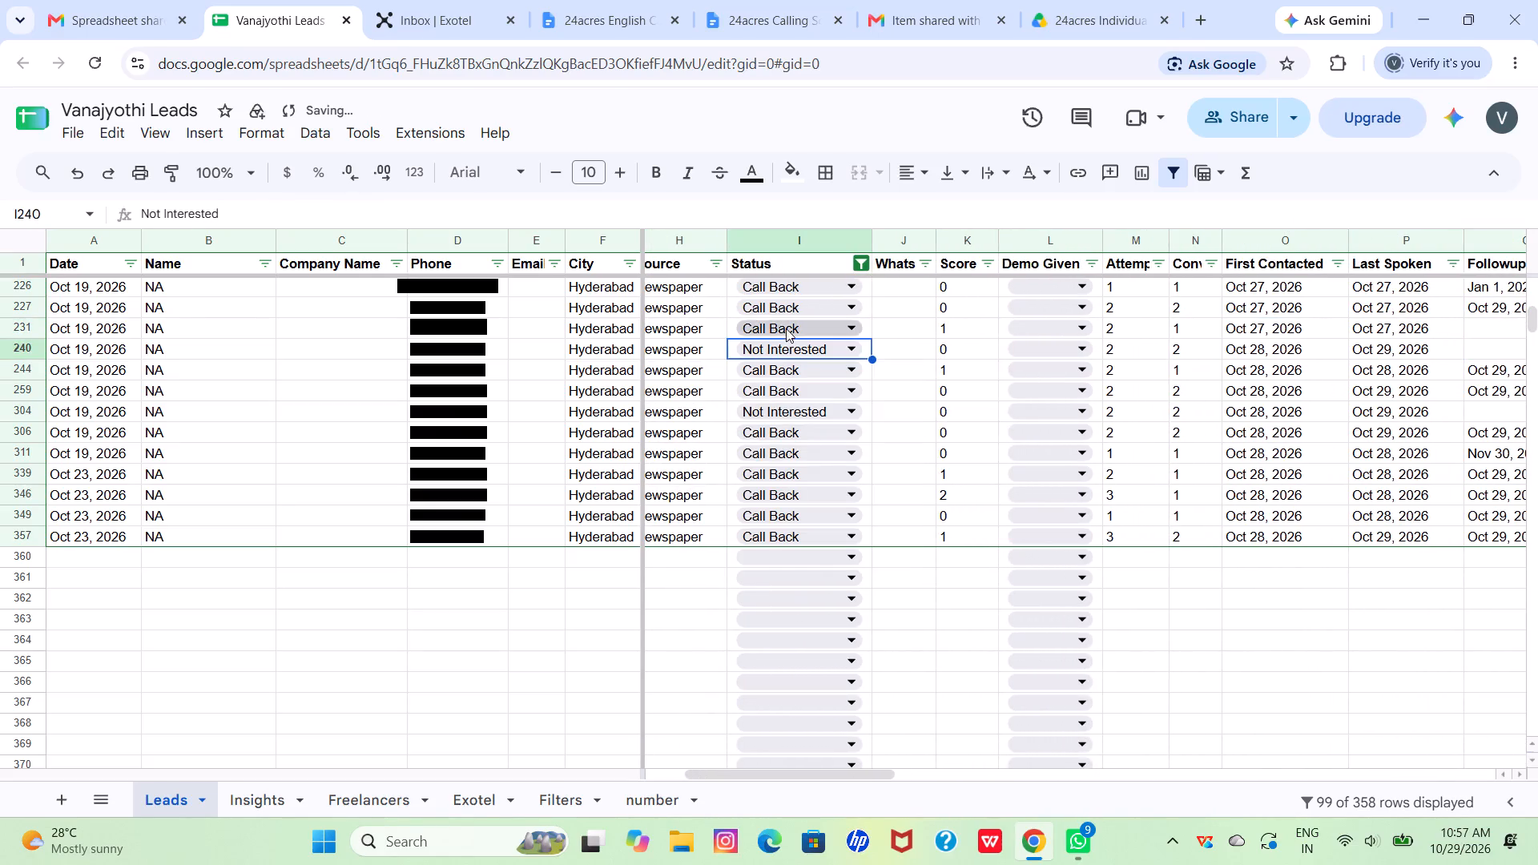
left_click(786, 328)
left_click(787, 457)
Review the dates and notes of the leads above row 231 and select the phone number of the lead in row 227.
scroll(787, 457, "left", 2)
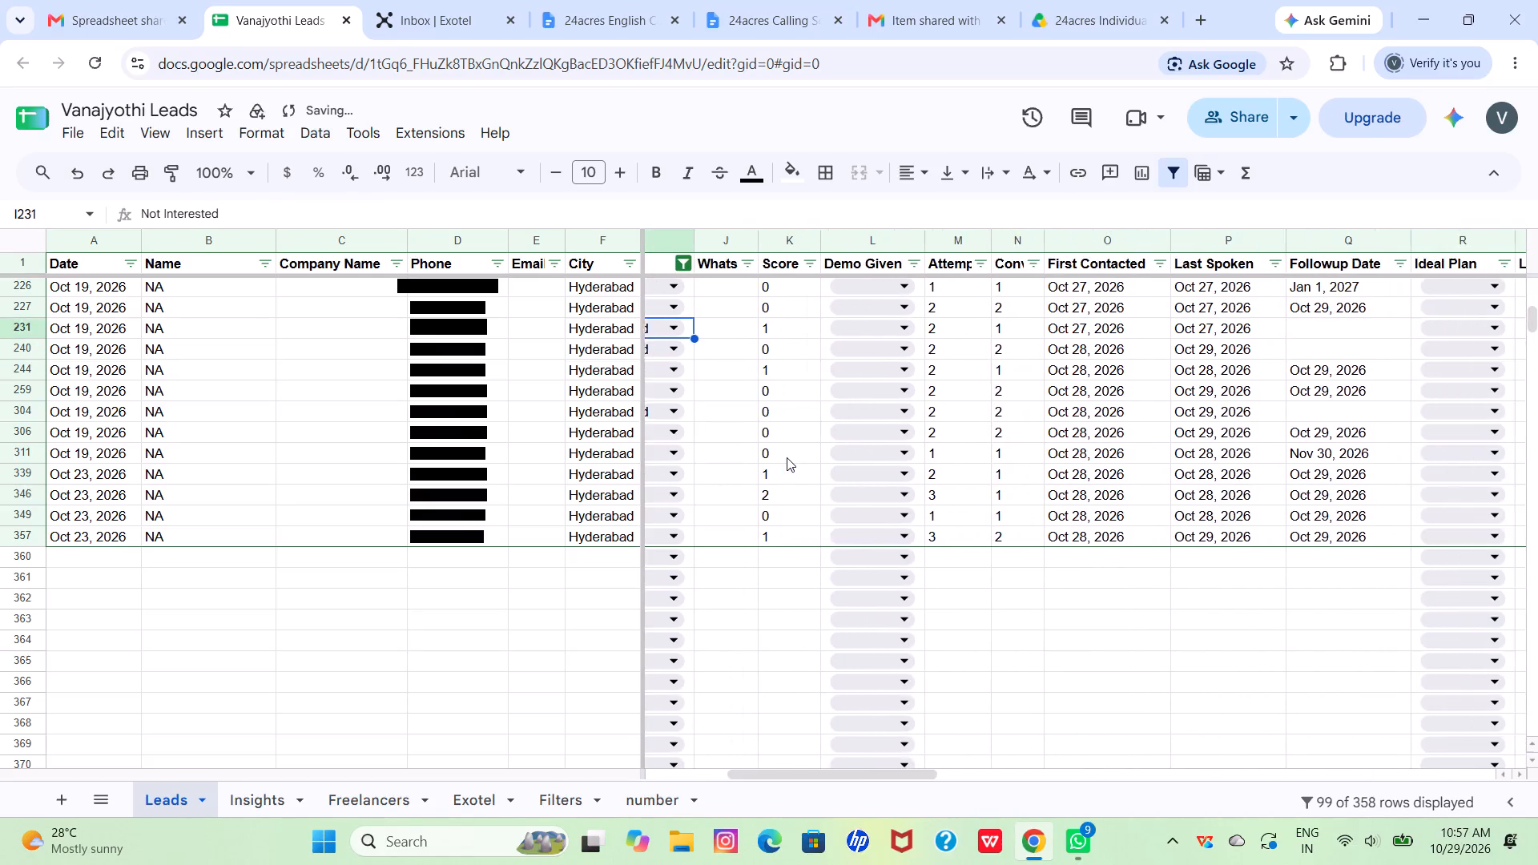
scroll(787, 457, "left", 2)
scroll(787, 457, "up", 1)
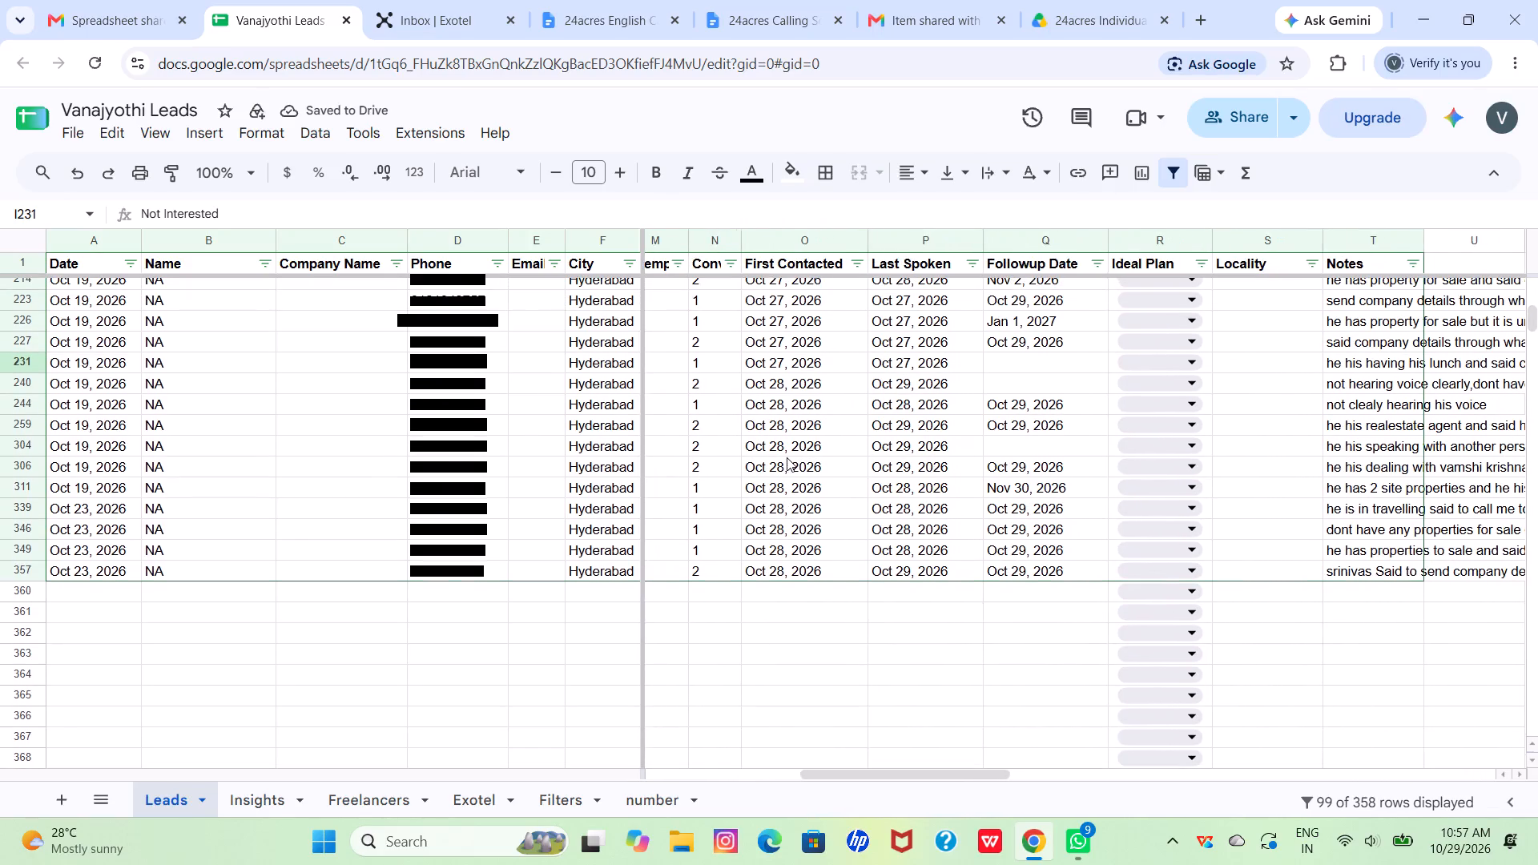
scroll(787, 457, "left", 4)
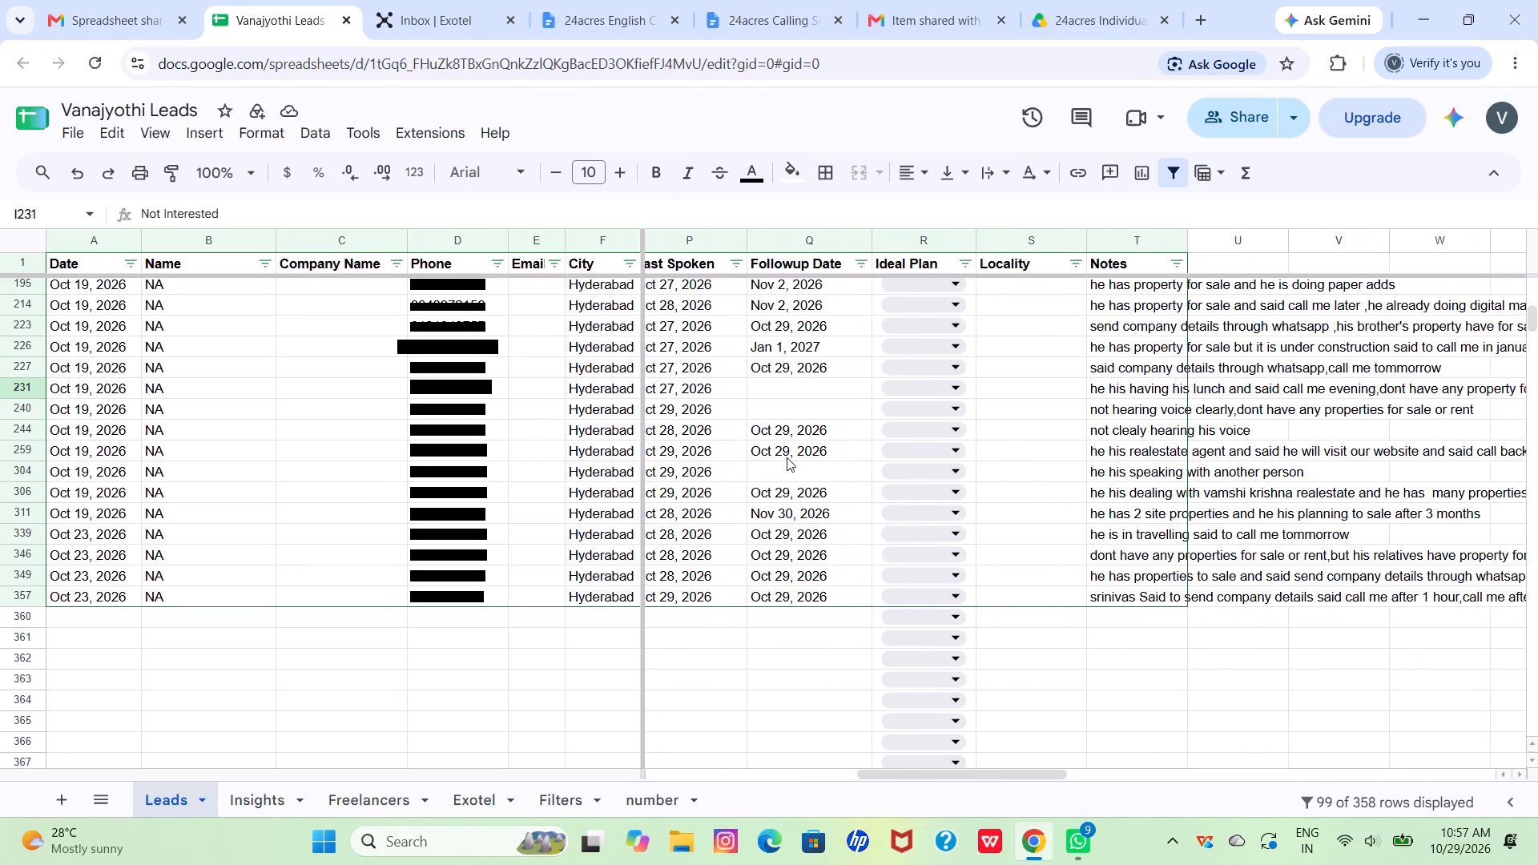
scroll(787, 457, "right", 2)
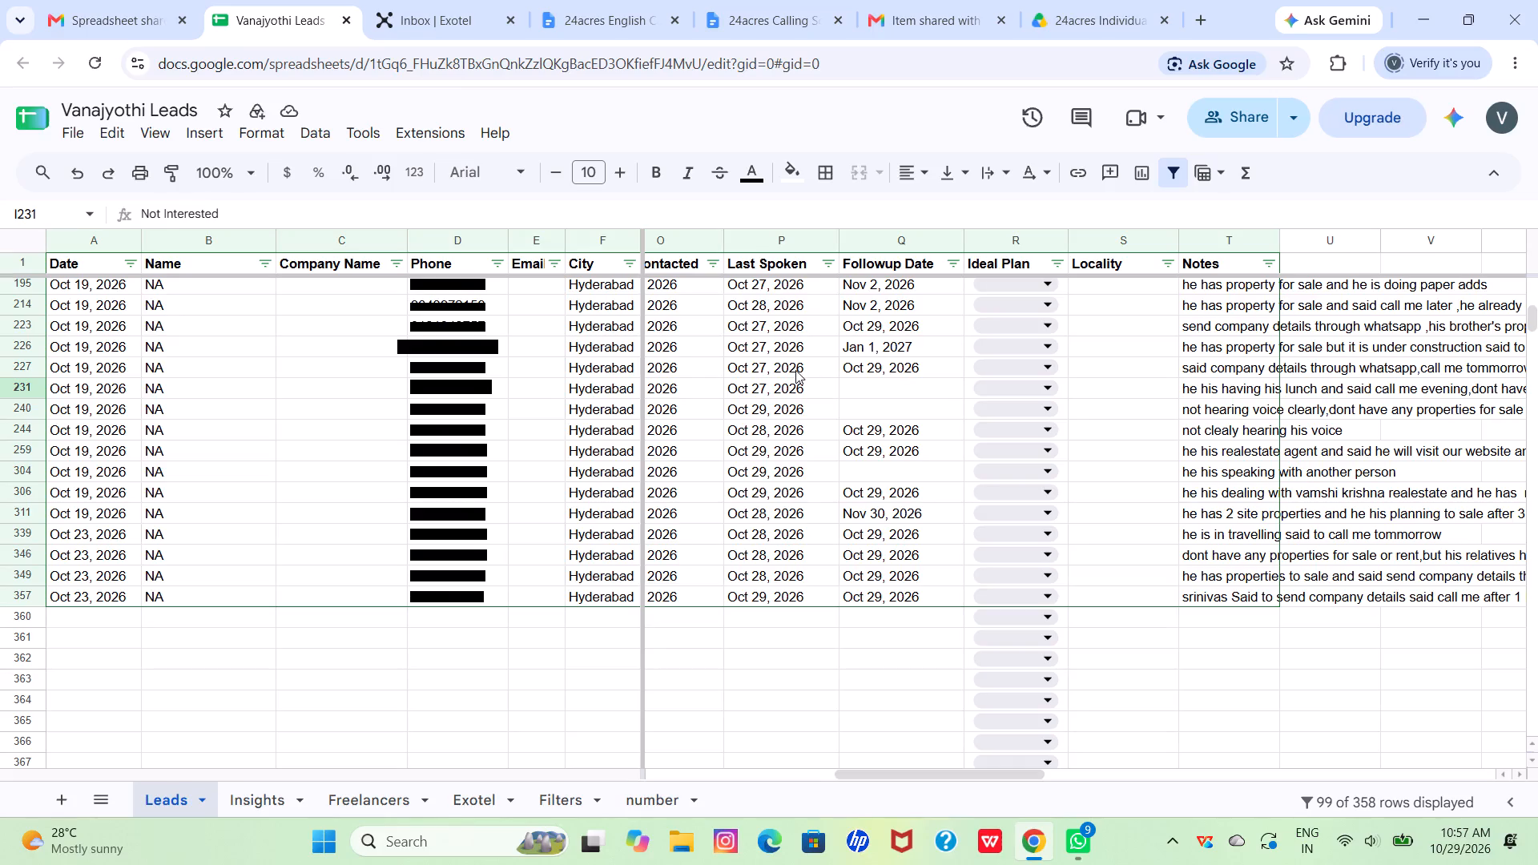
left_click(481, 372)
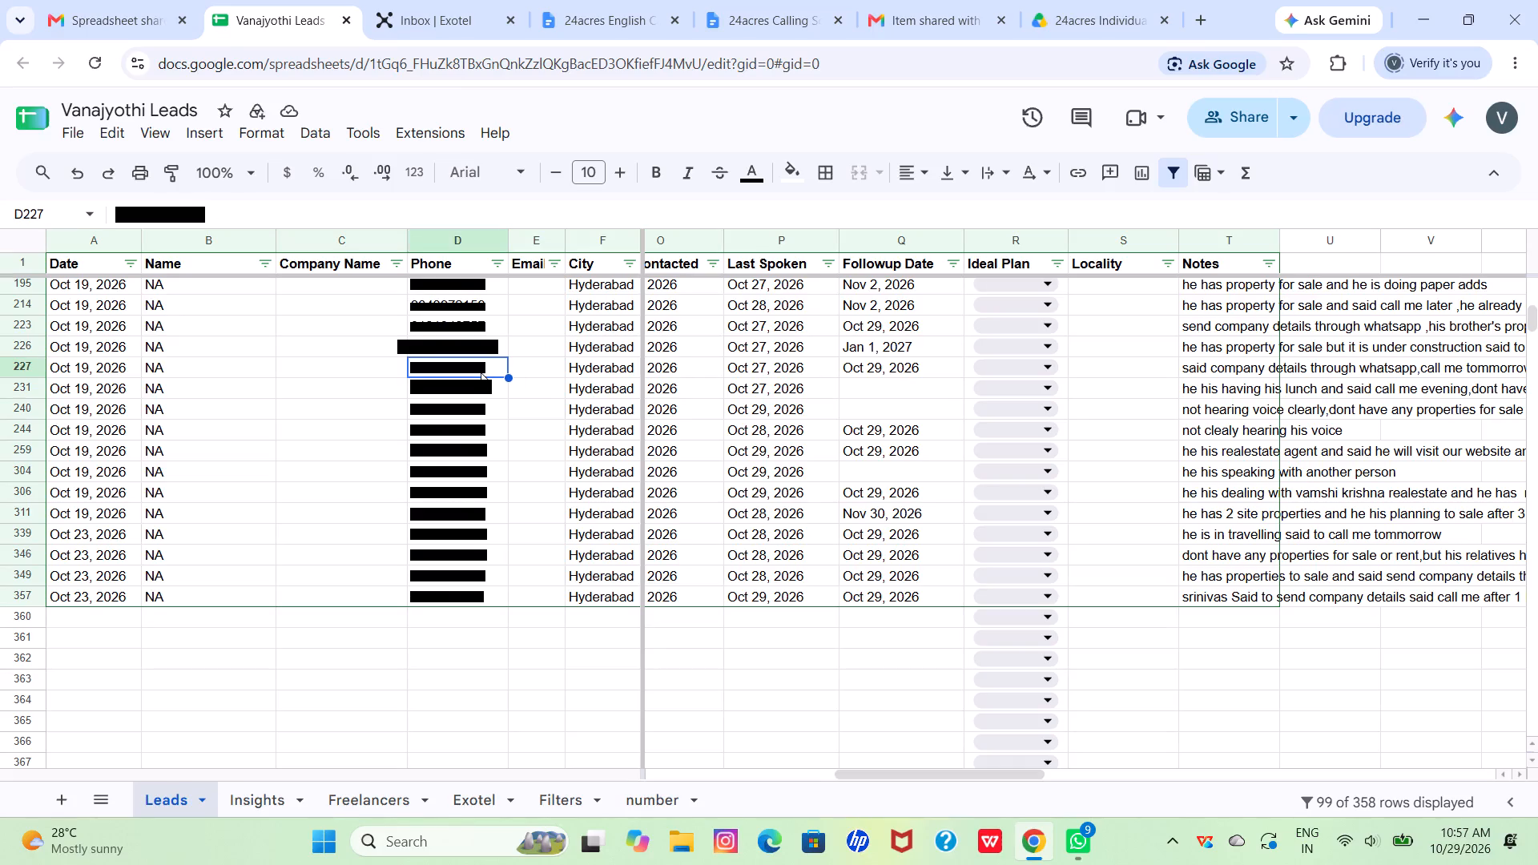
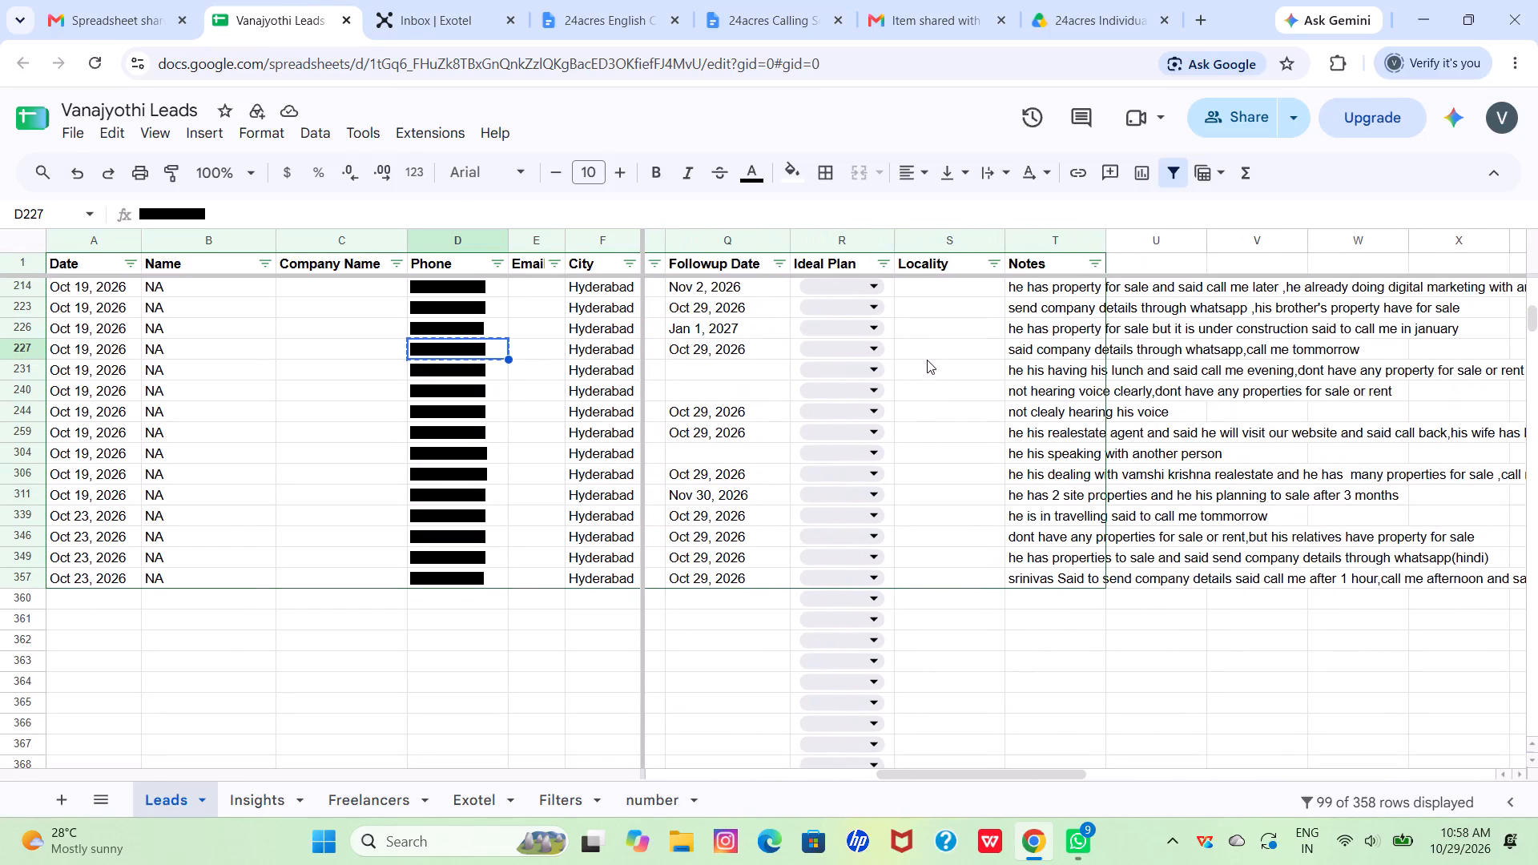
Switch to the 24acres English follow-up calling script and review it from the closing section back to the opening section.
scroll(927, 360, "right", 1)
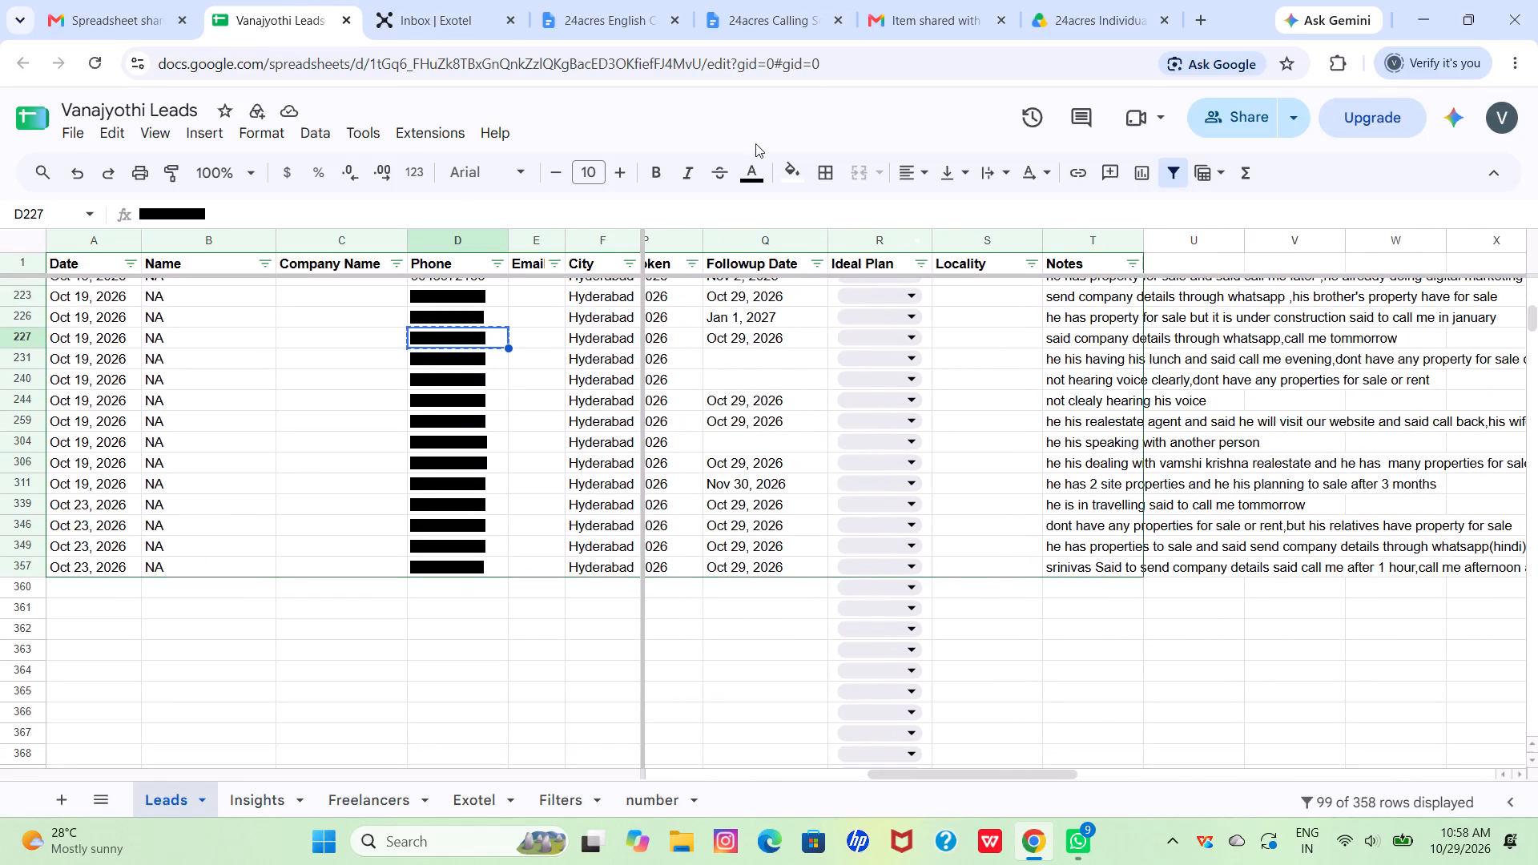
left_click(646, 14)
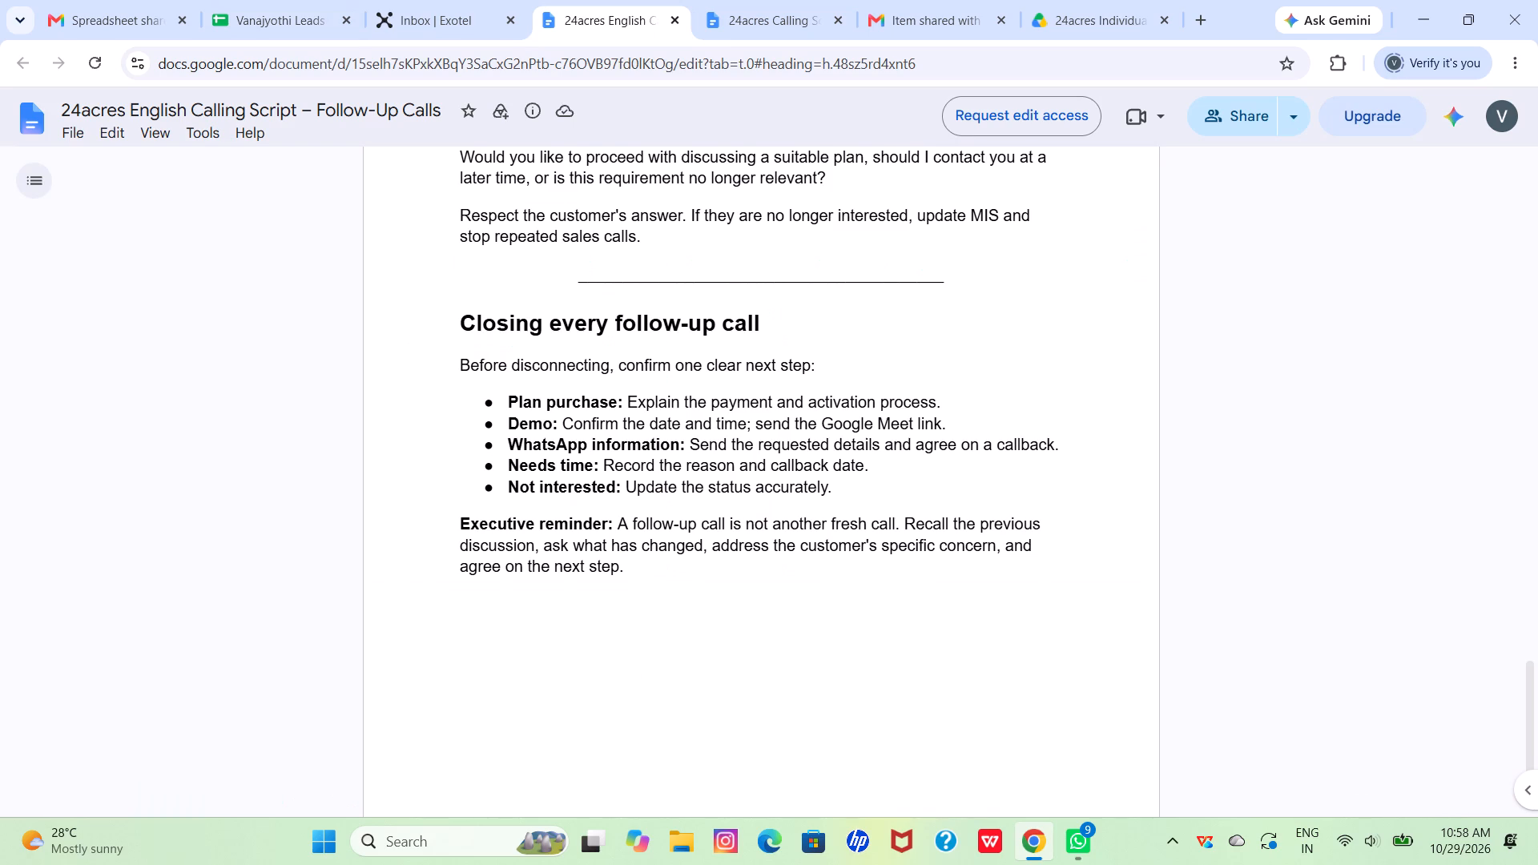
scroll(711, 230, "up", 10)
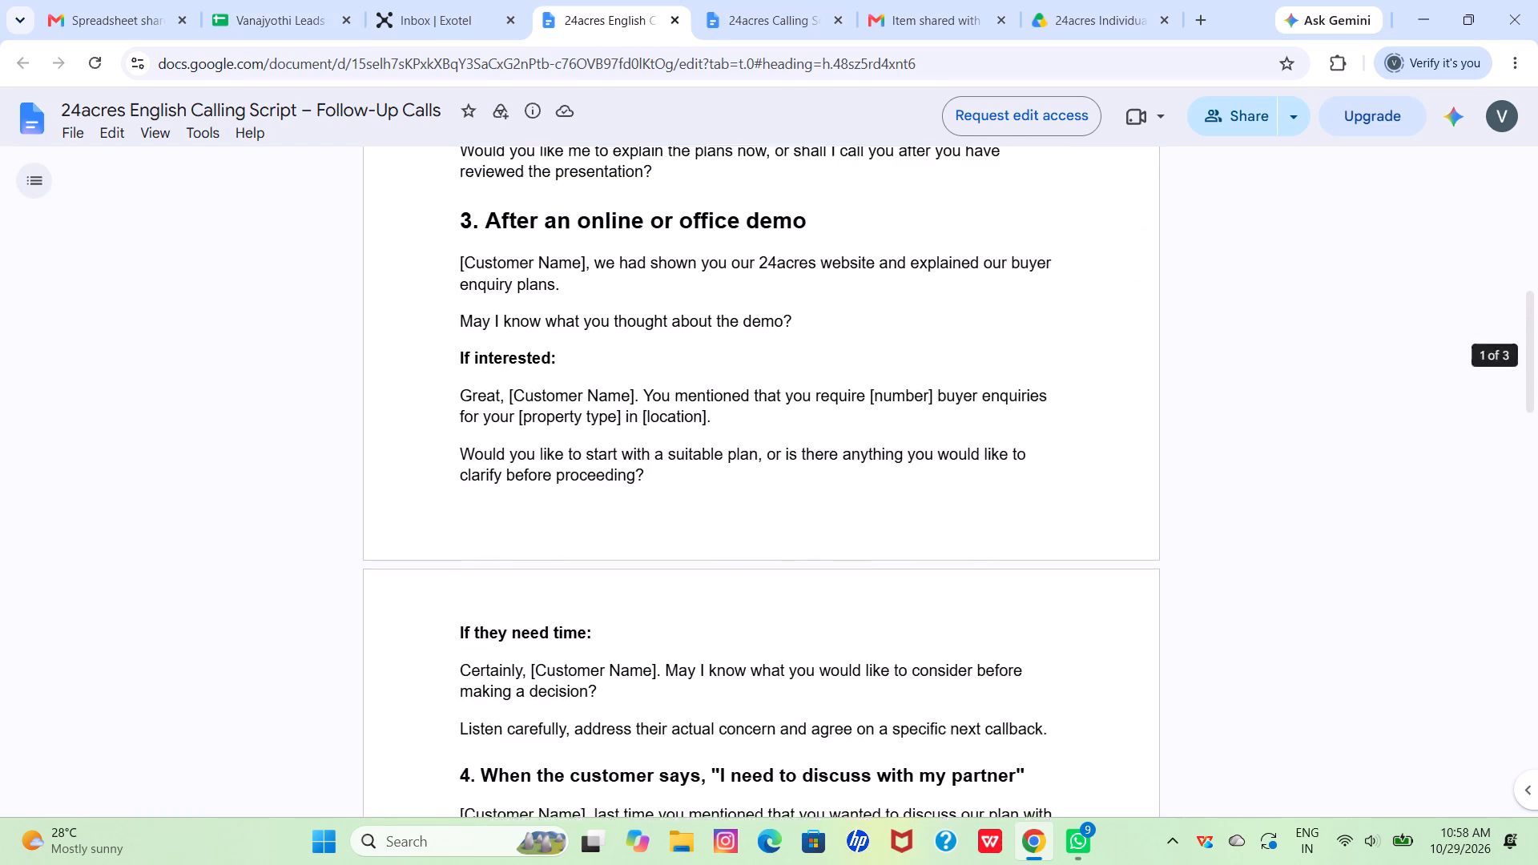
scroll(711, 230, "up", 5)
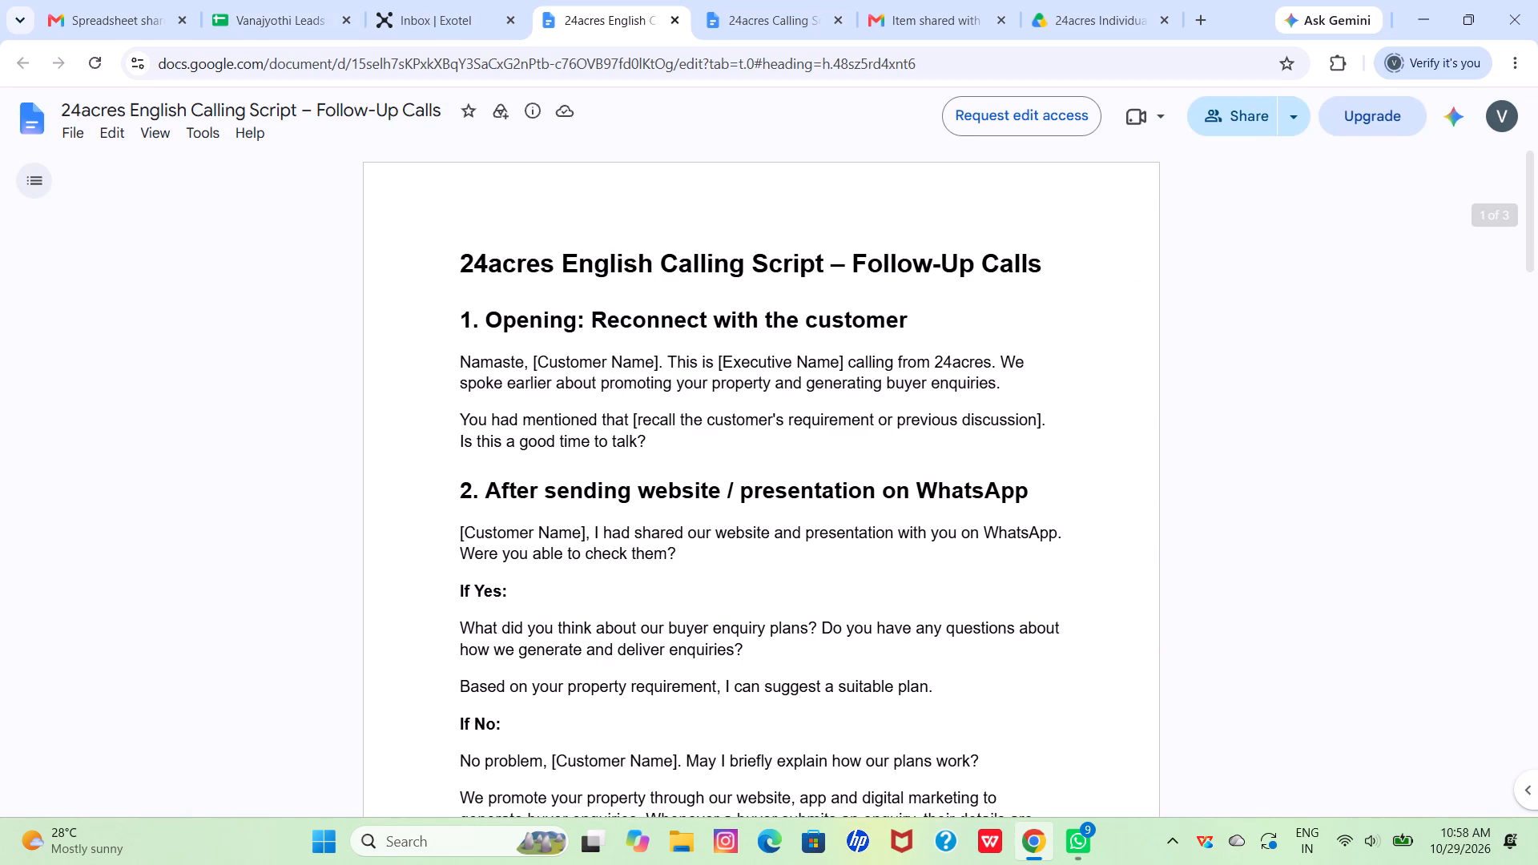
Return to the Vanajyothi Leads sheet, check the follow-up date of the lead in row 227 and select its attempt count.
left_click(299, 2)
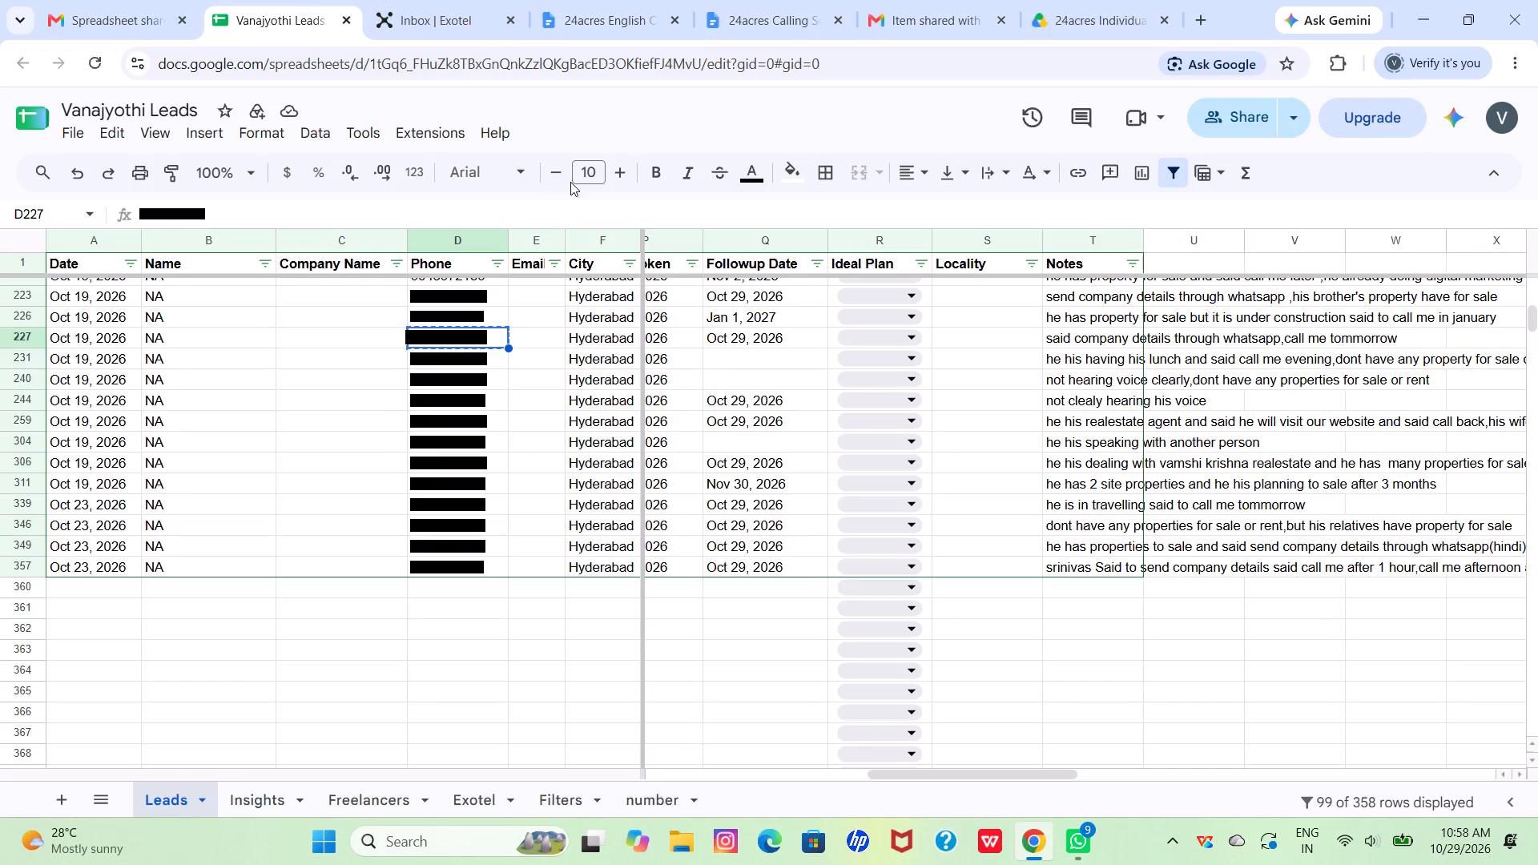
left_click(756, 342)
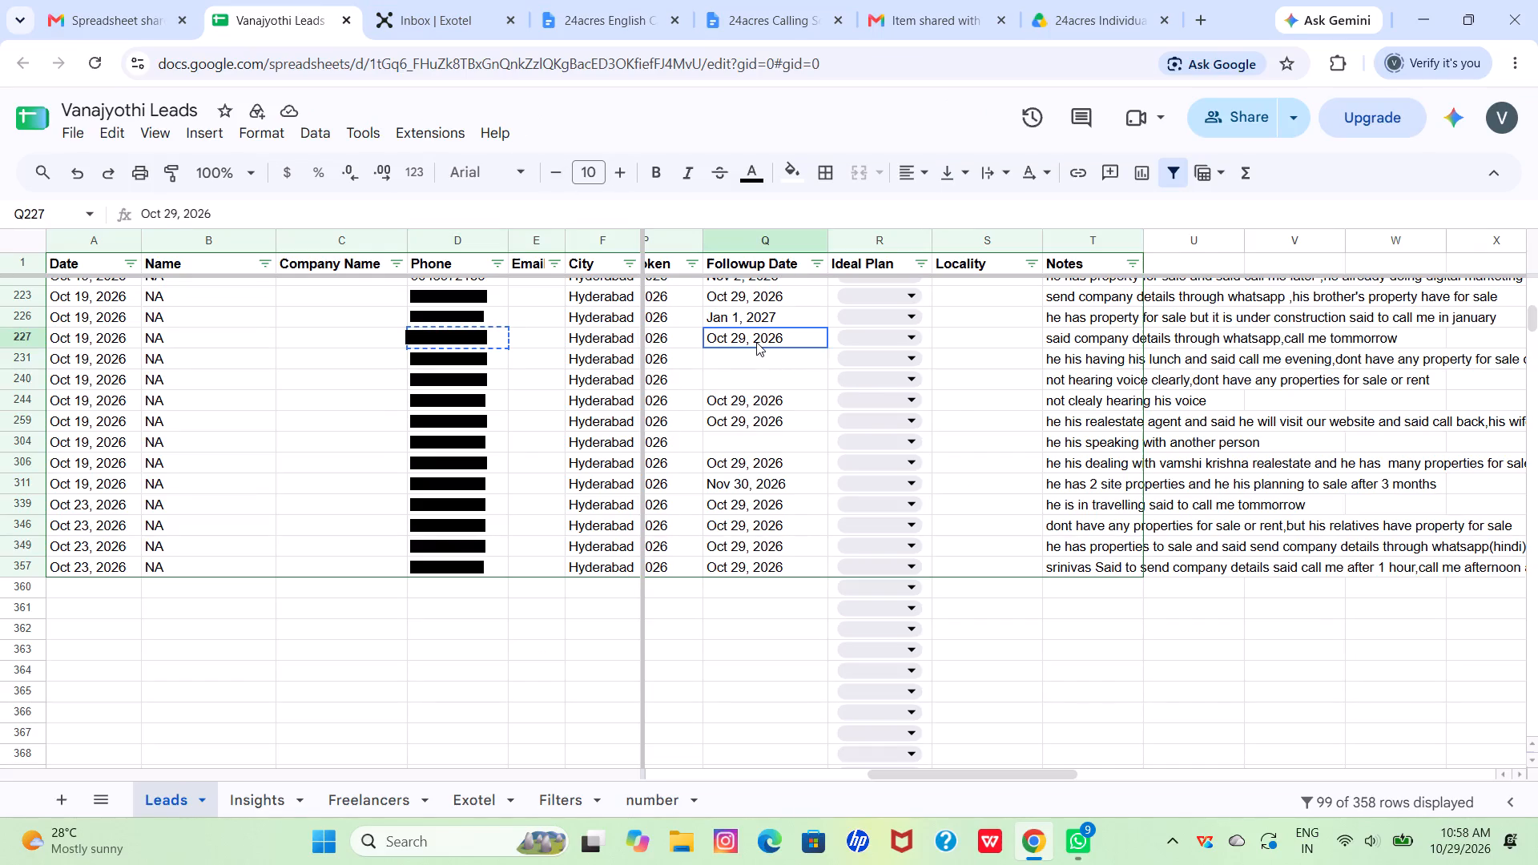
scroll(756, 342, "right", 4)
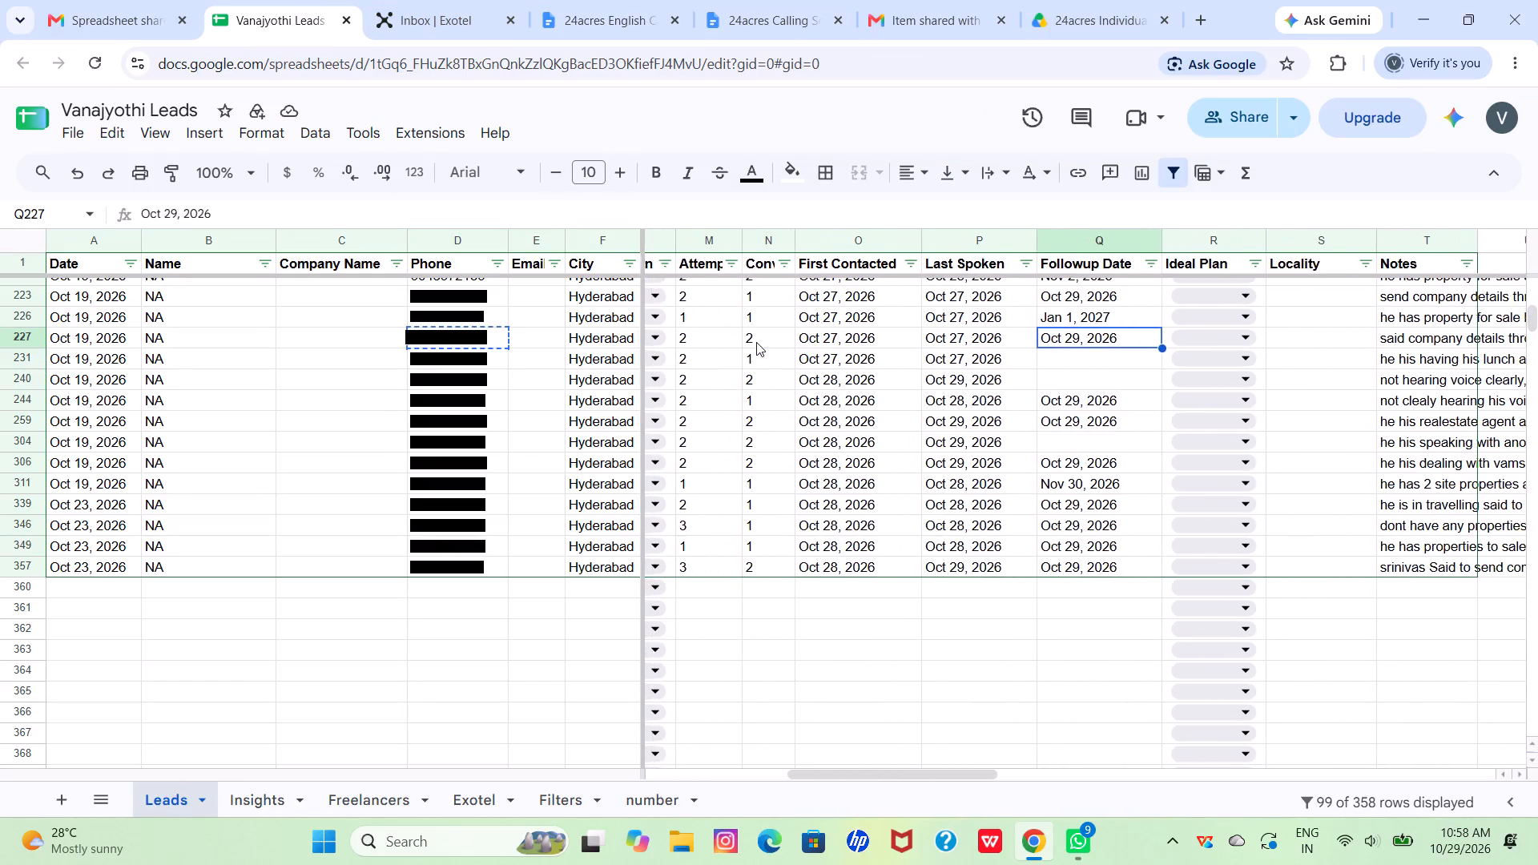
scroll(756, 342, "right", 1)
left_click(756, 342)
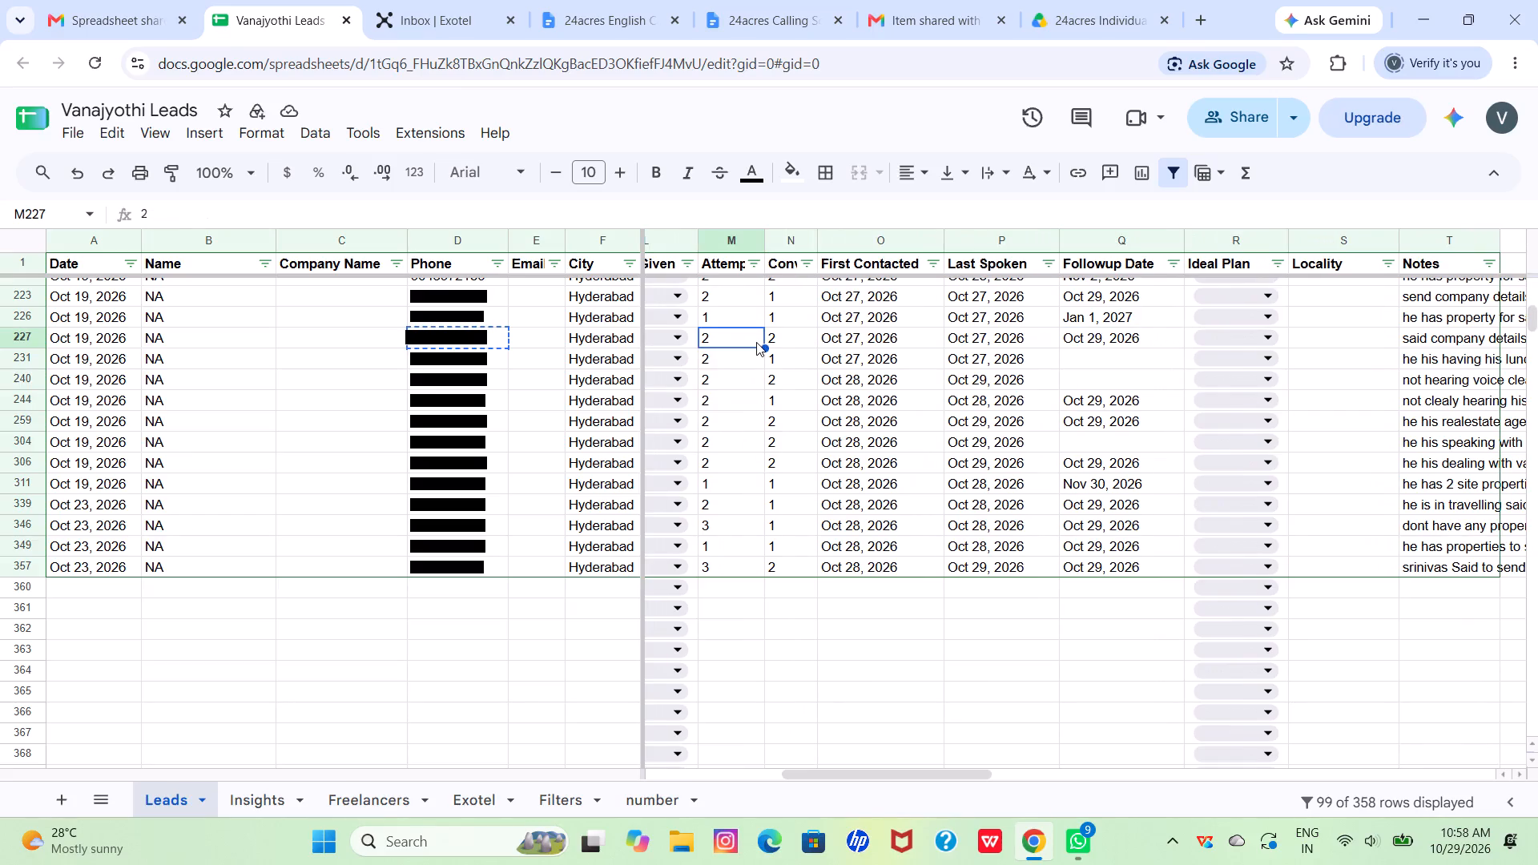
Set both the attempt count and the Conv count of the lead in row 227 to 3.
key("3")
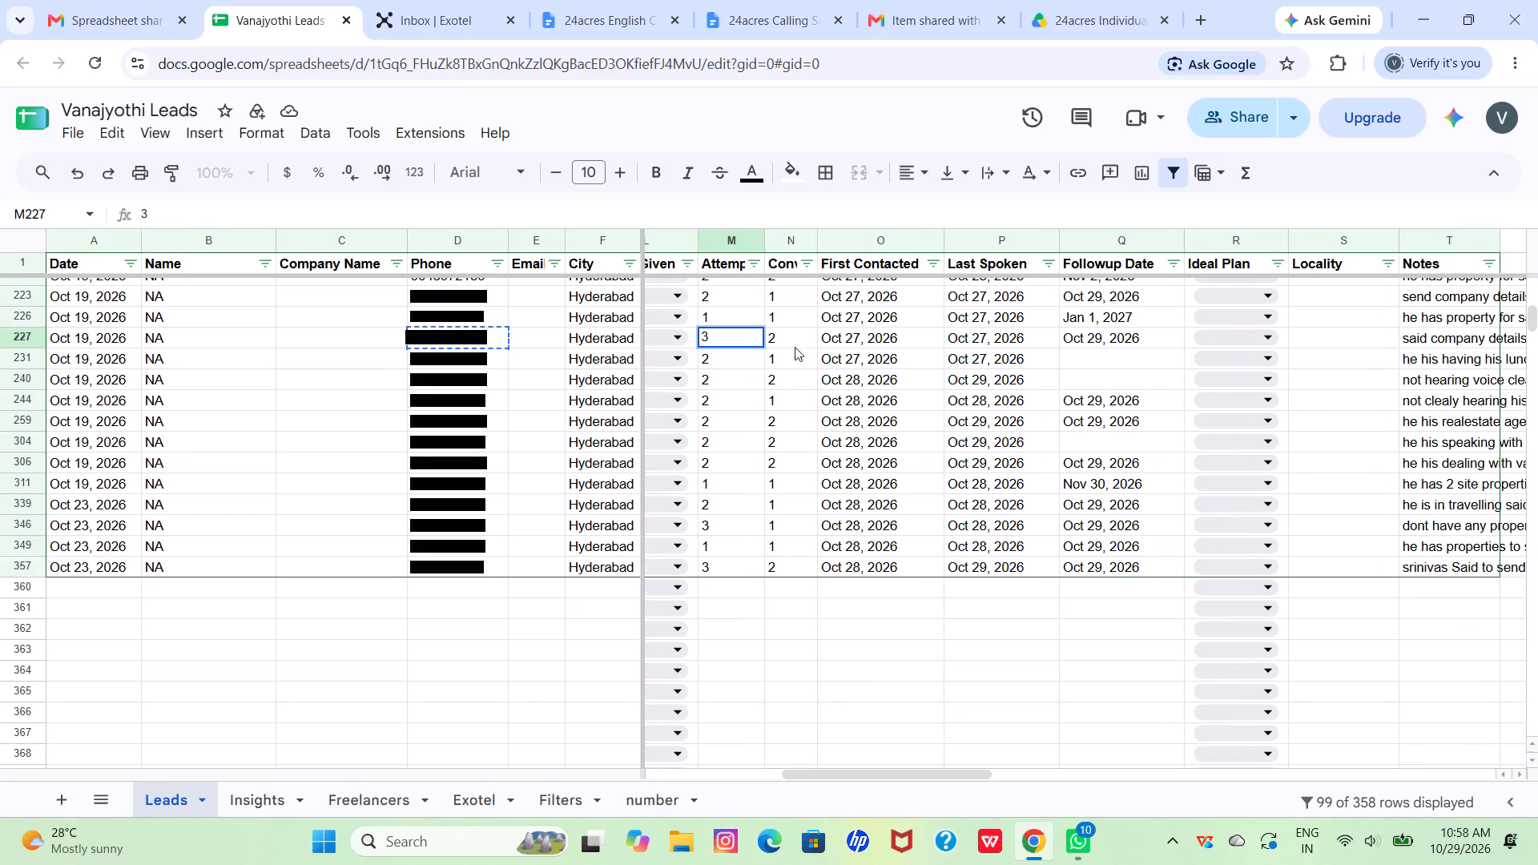
left_click(821, 344)
left_click(794, 340)
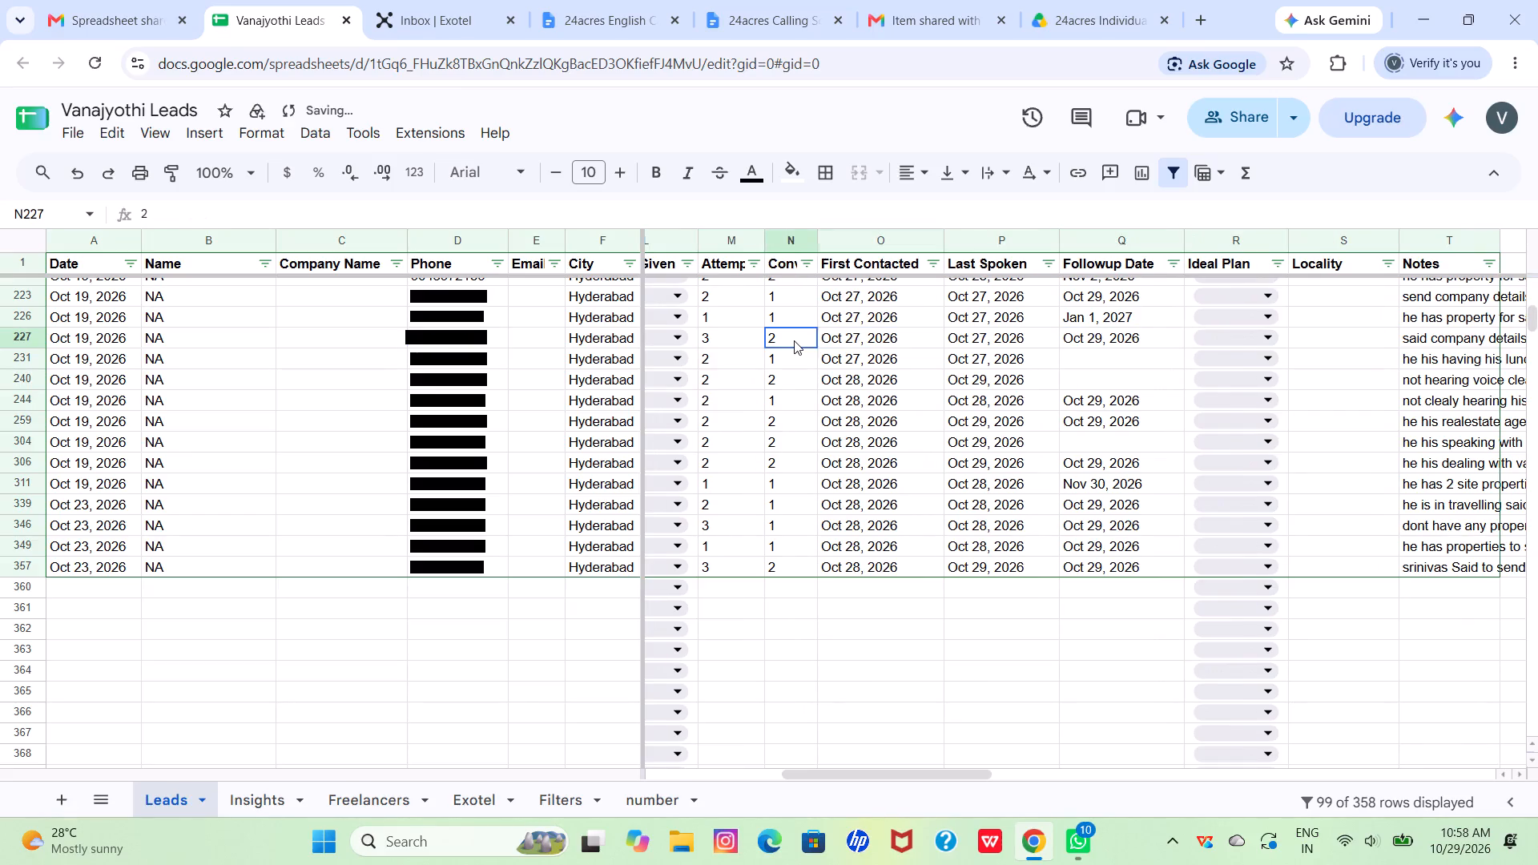
key("3")
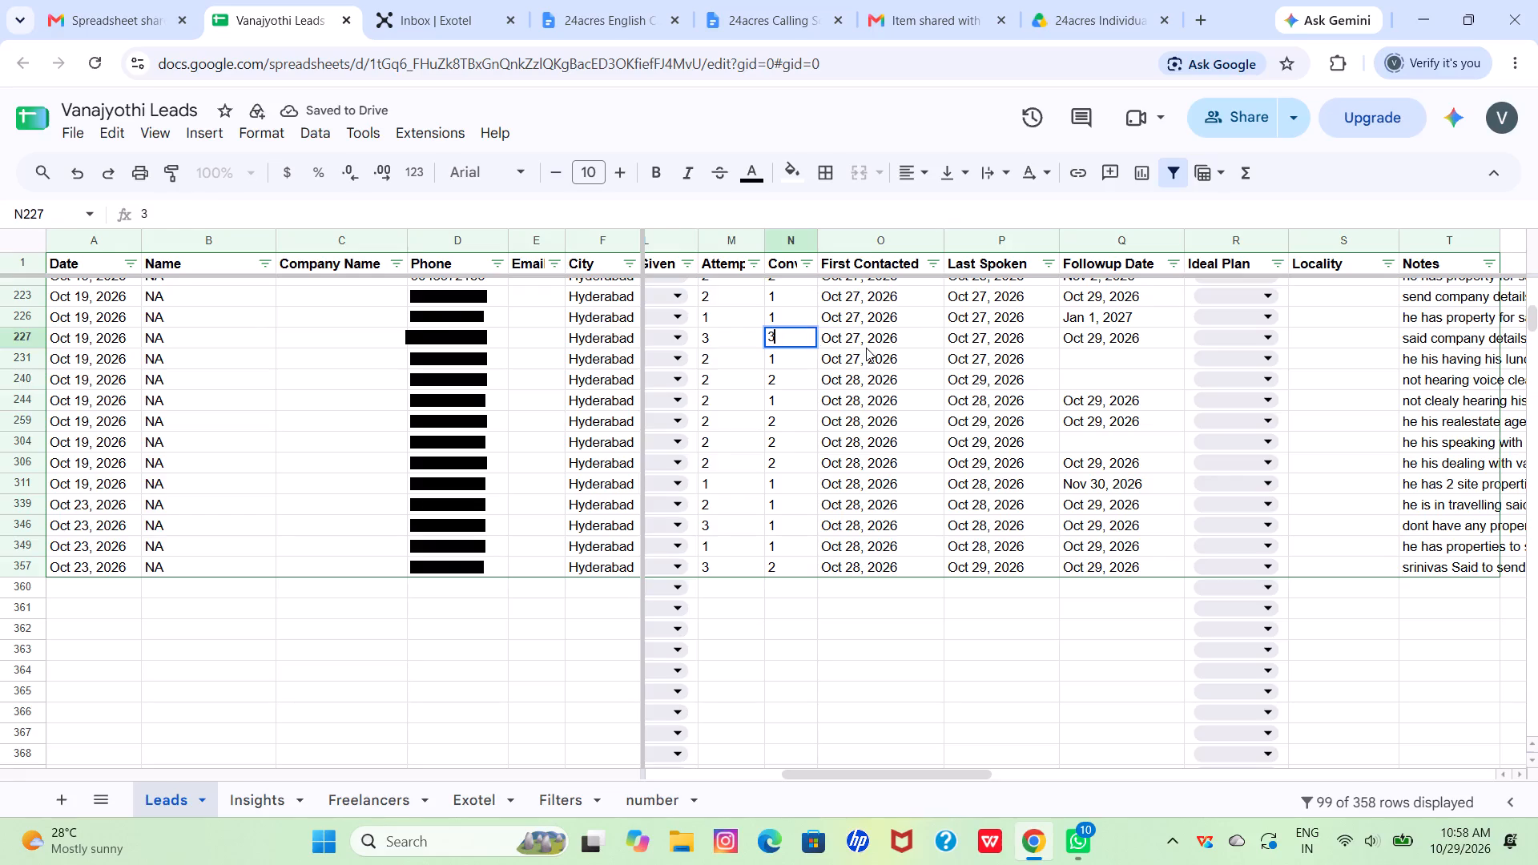
left_click(866, 348)
Review the dates and notes of the leads around rows 223 to 227 and select the phone number of the lead in row 223.
scroll(866, 348, "left", 1)
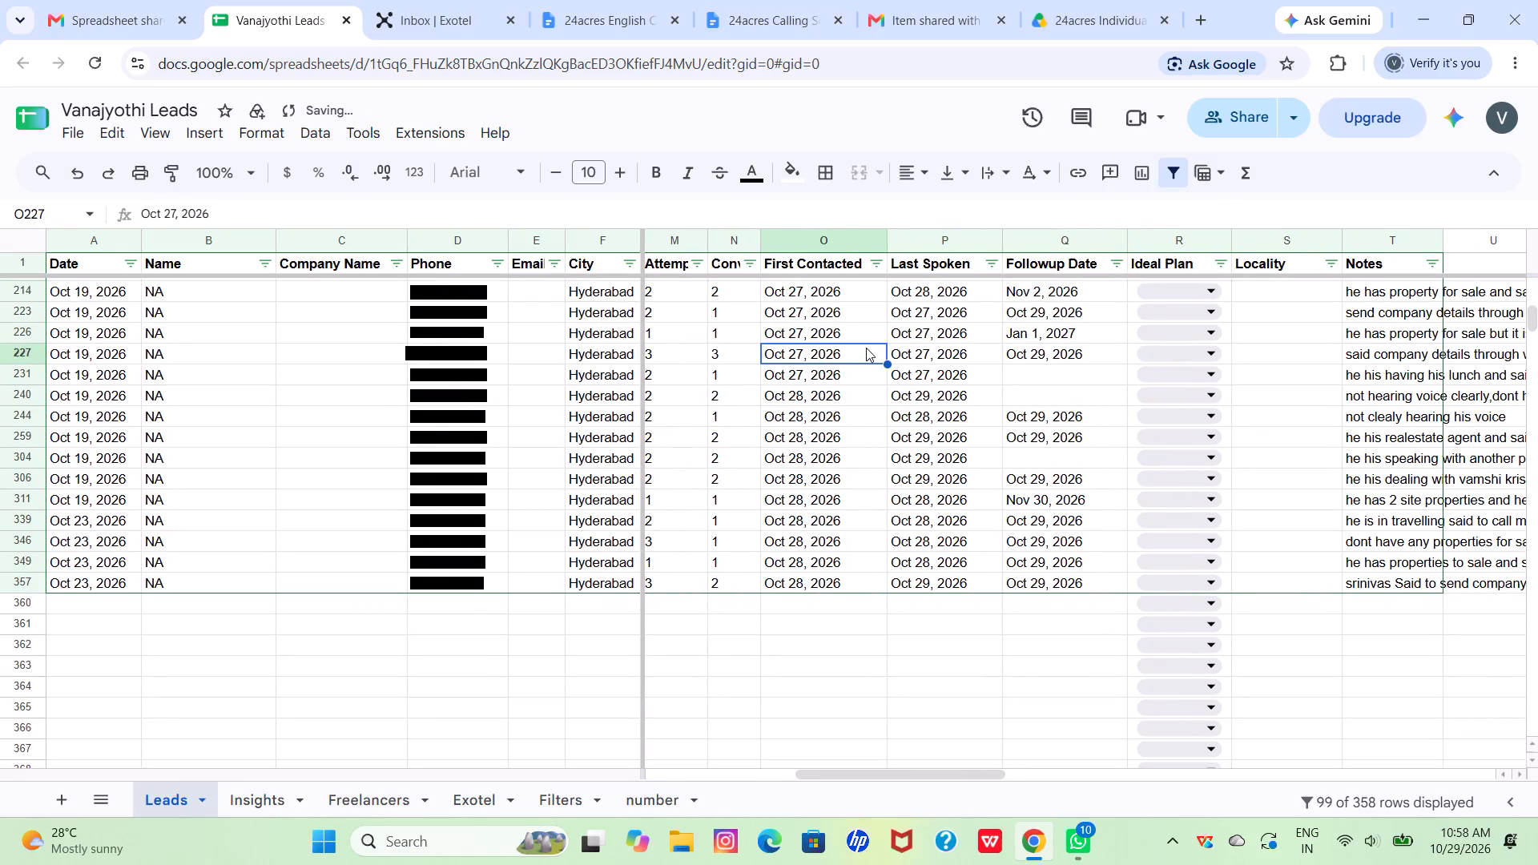
scroll(866, 348, "left", 5)
scroll(866, 348, "right", 2)
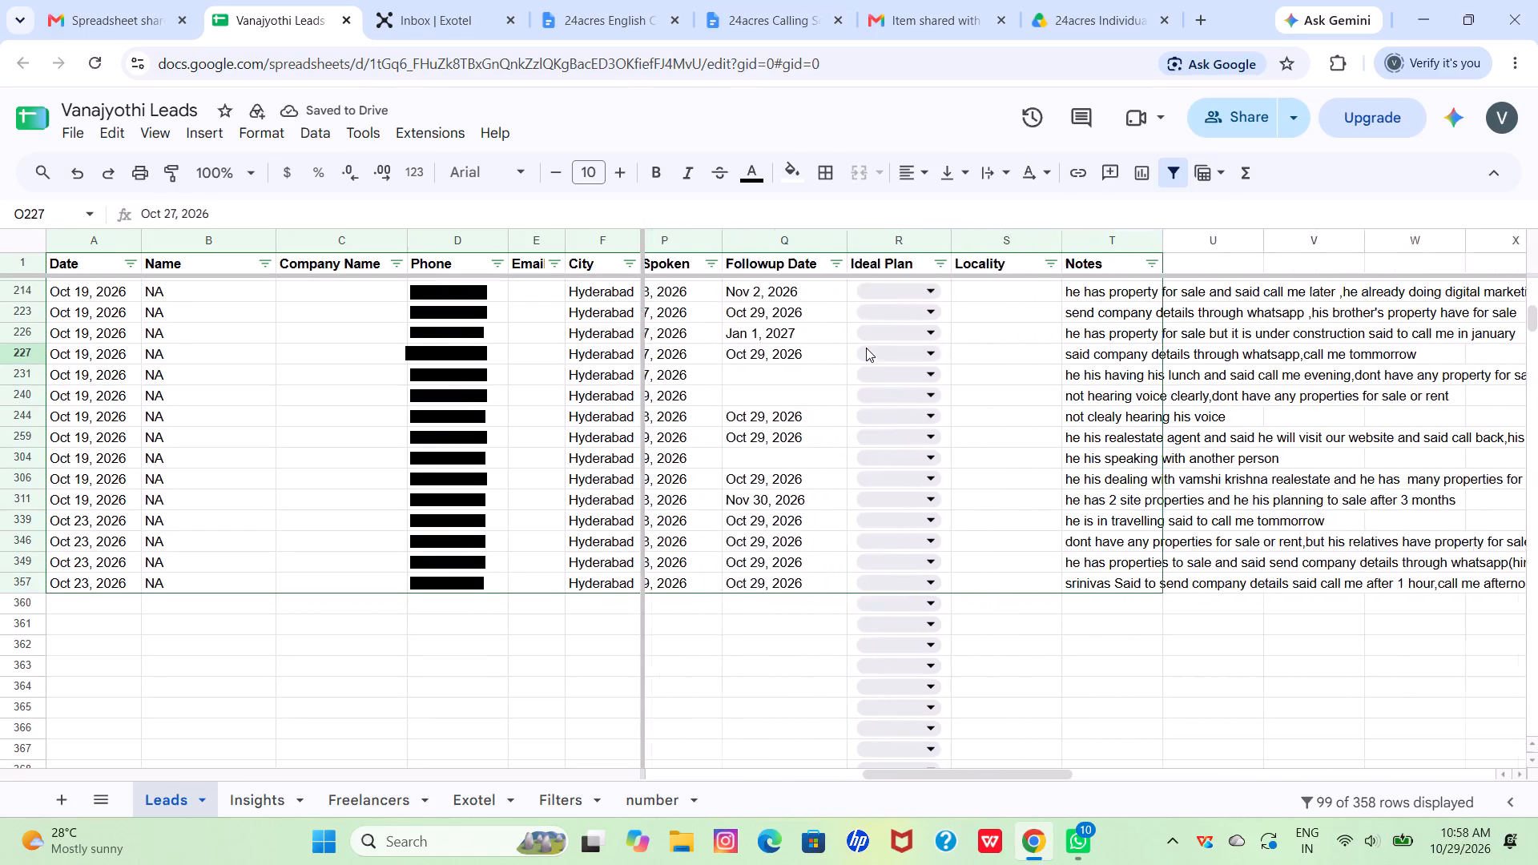
scroll(866, 348, "right", 4)
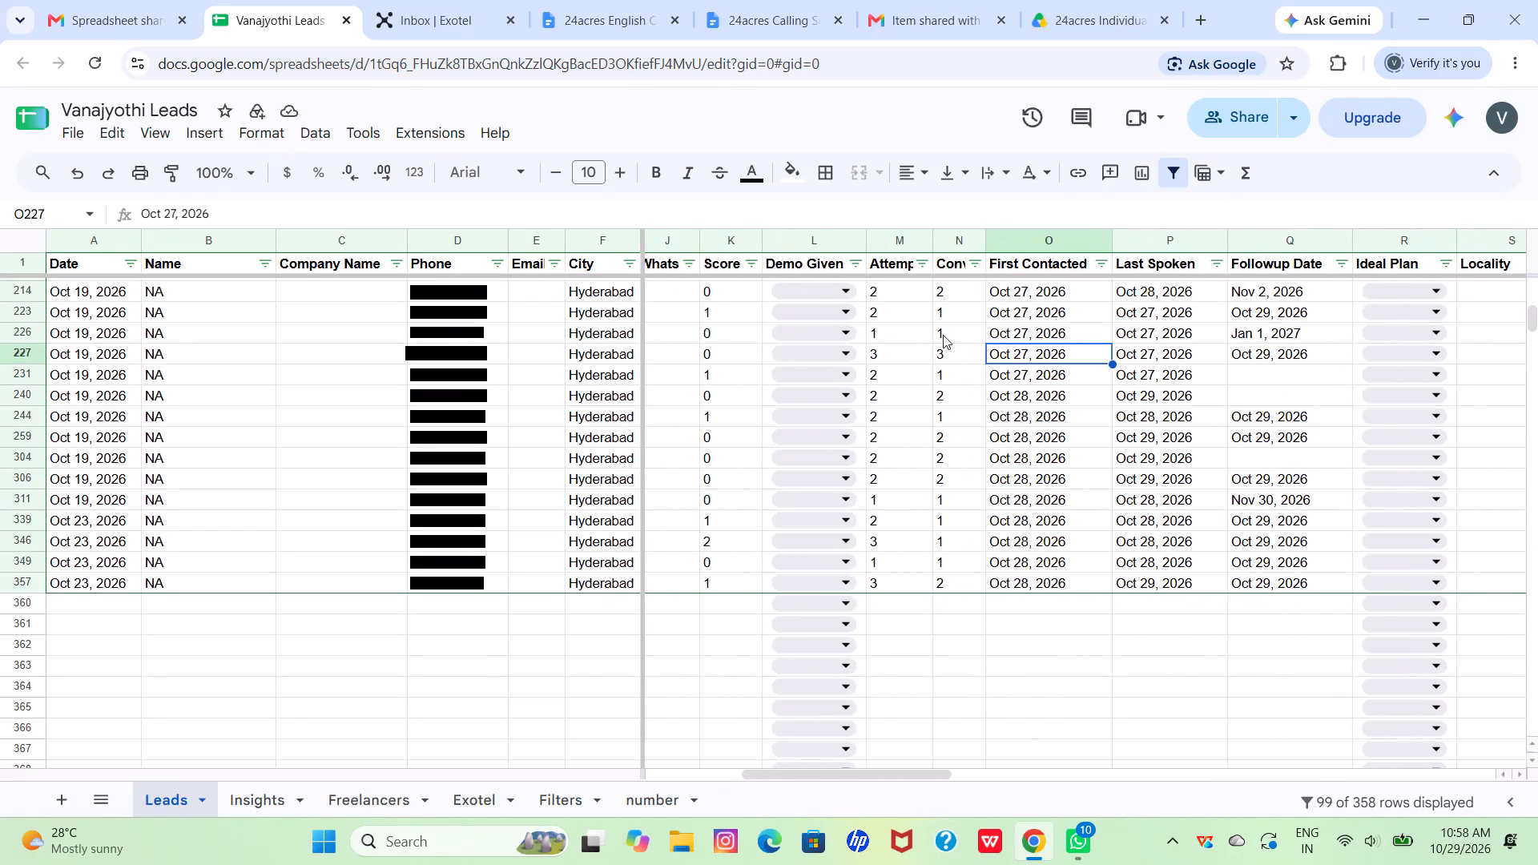
left_click(919, 321)
scroll(919, 321, "left", 3)
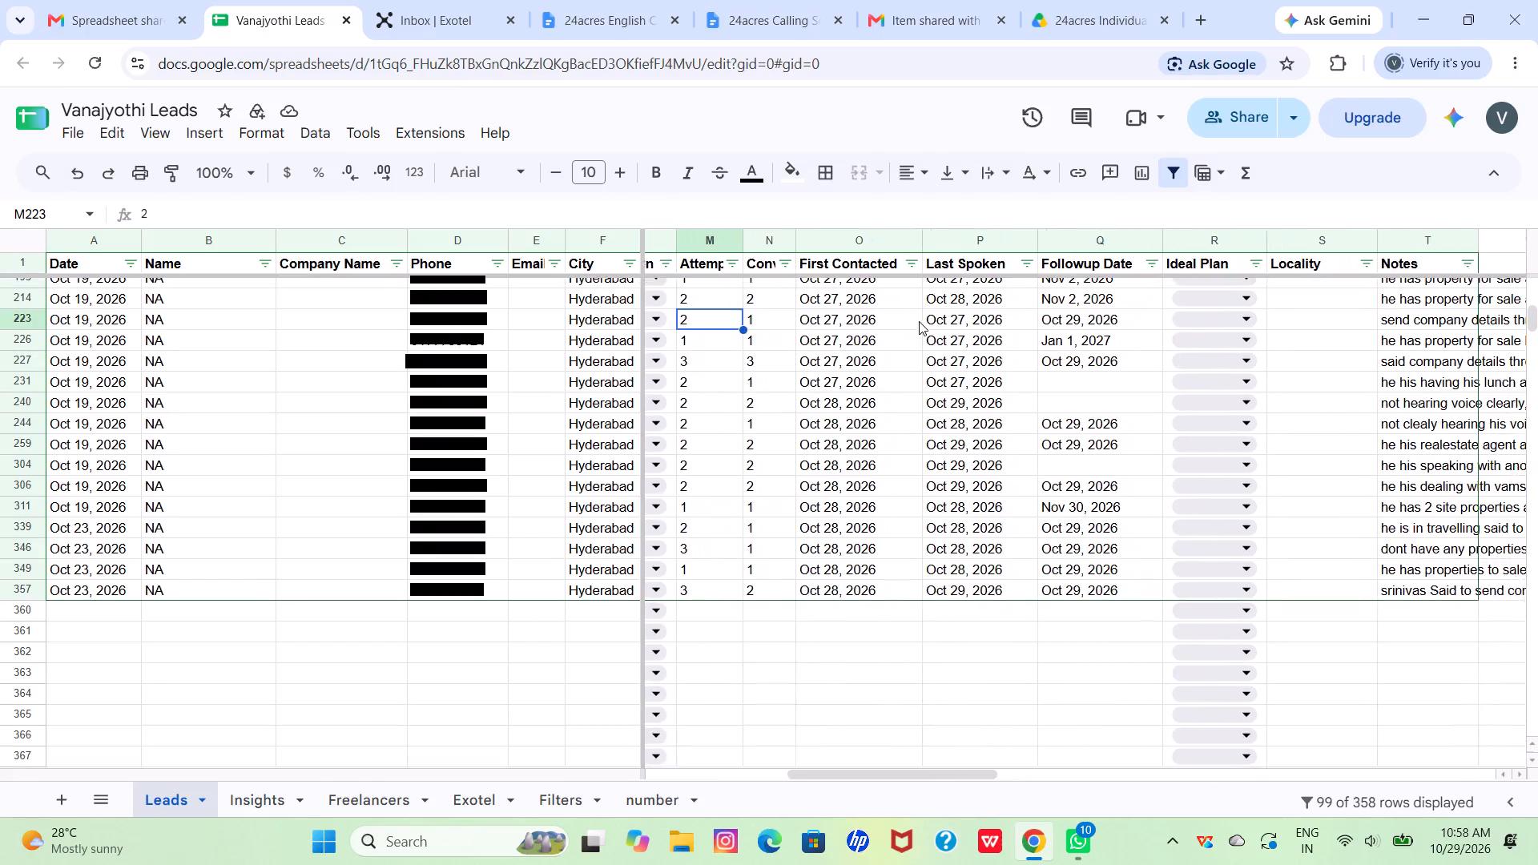
scroll(919, 321, "left", 2)
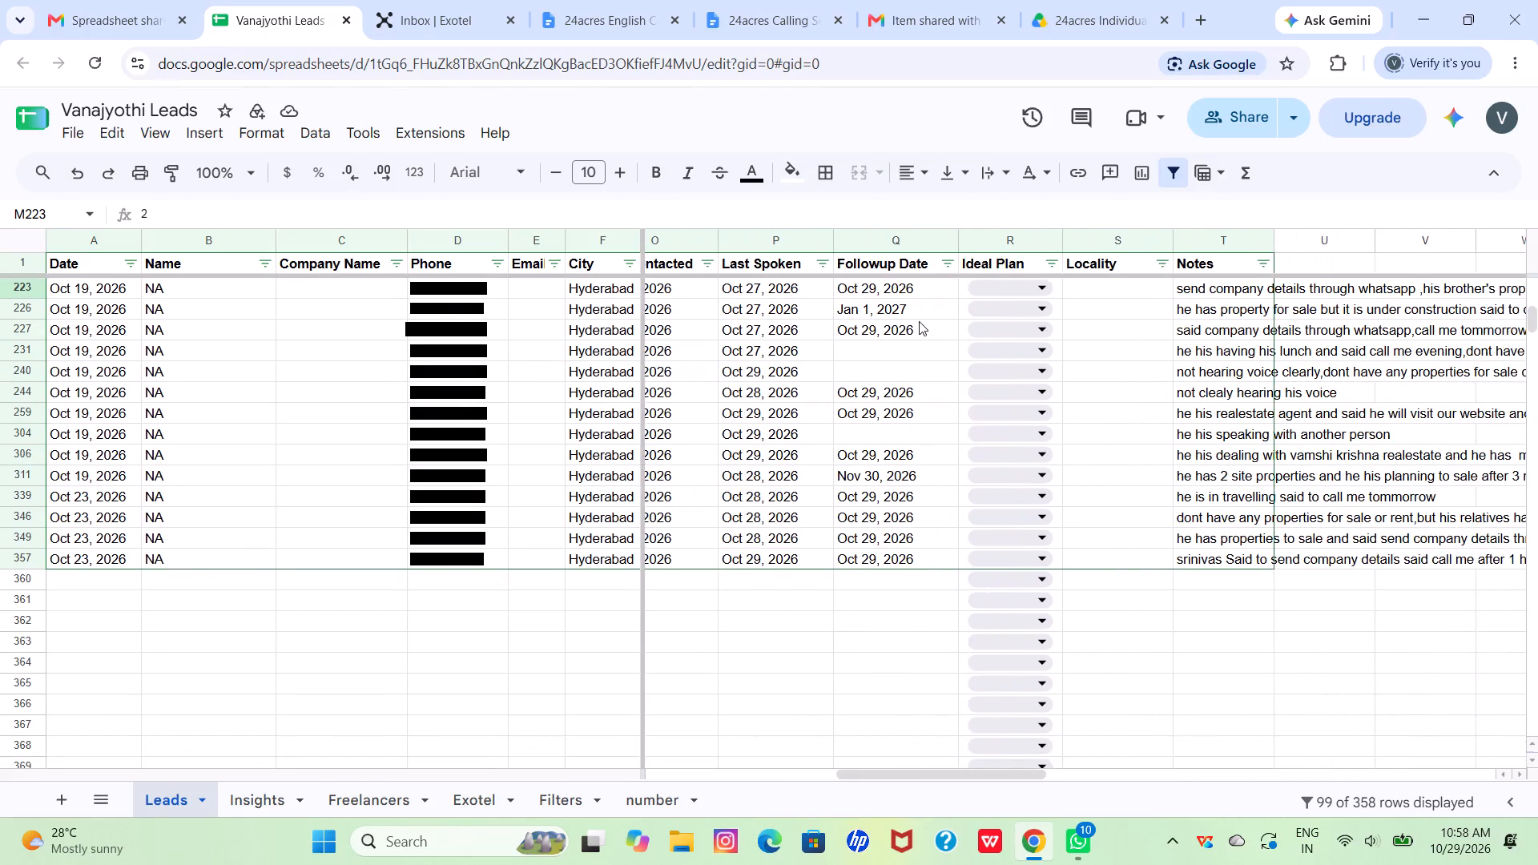
scroll(919, 321, "right", 4)
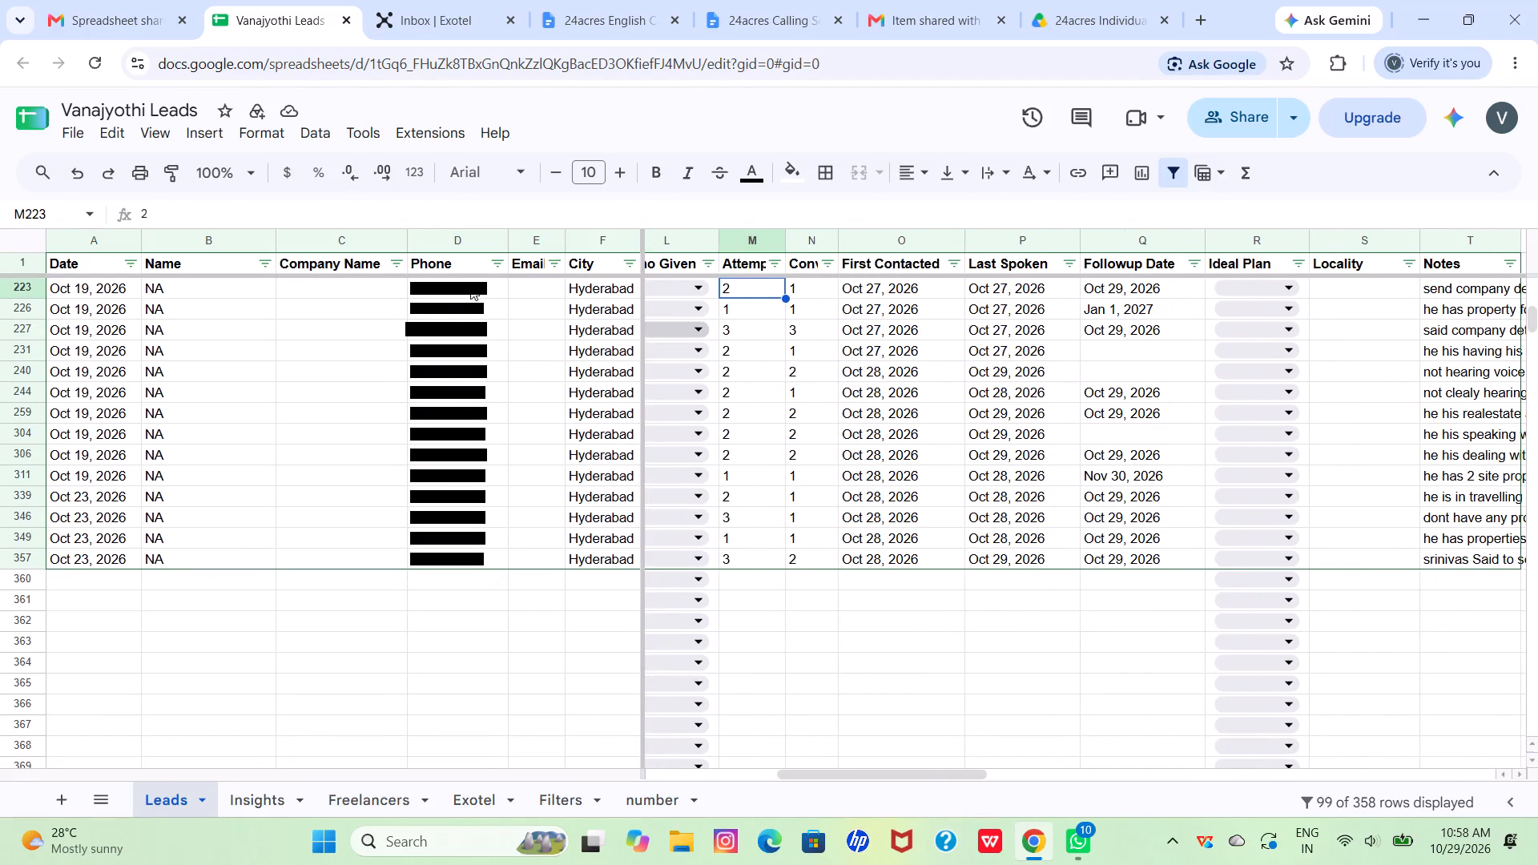
left_click(469, 285)
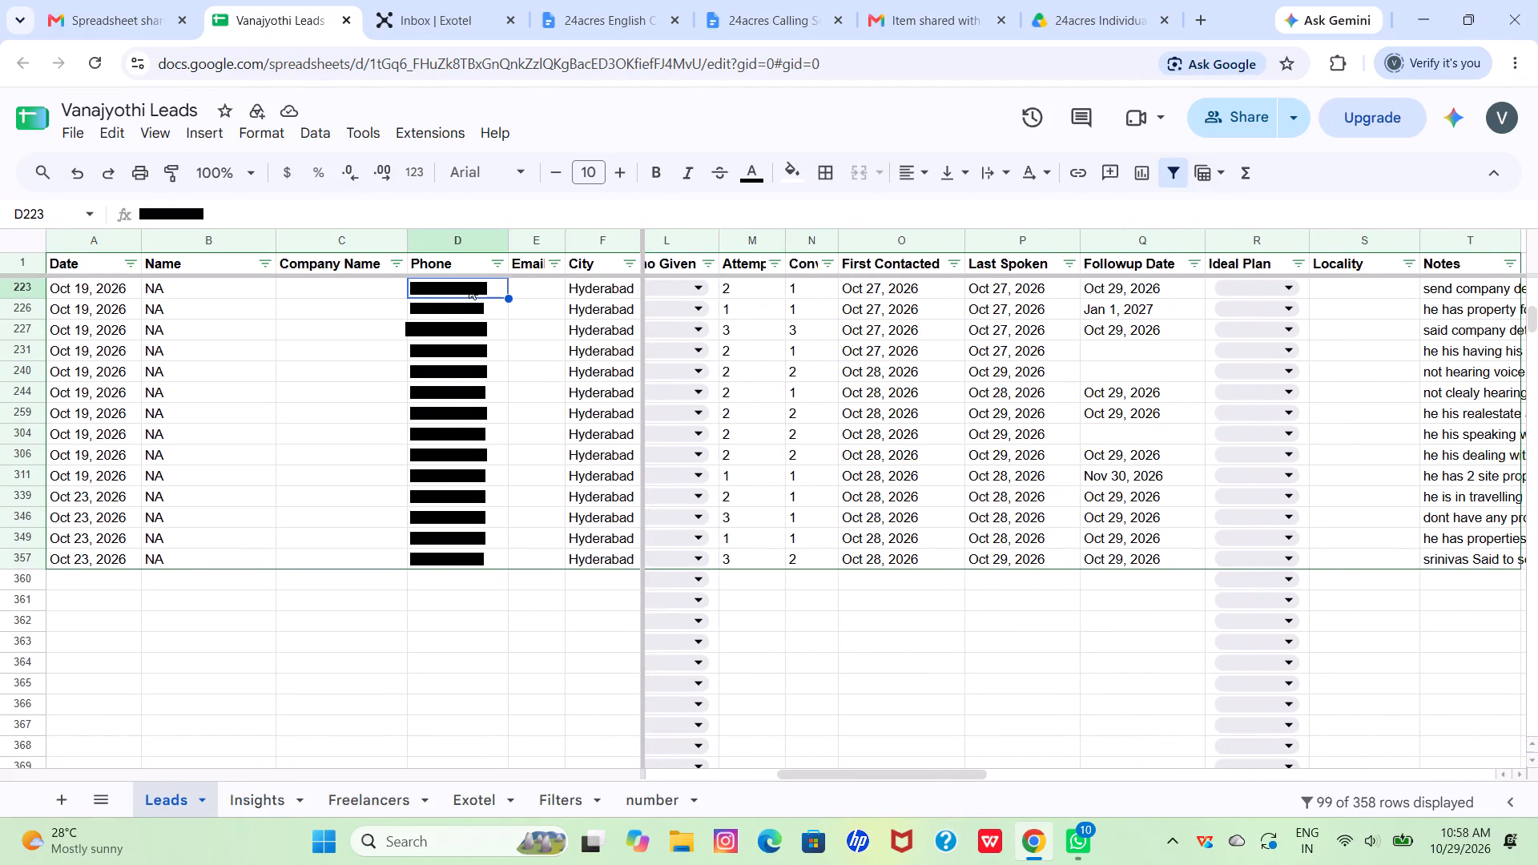
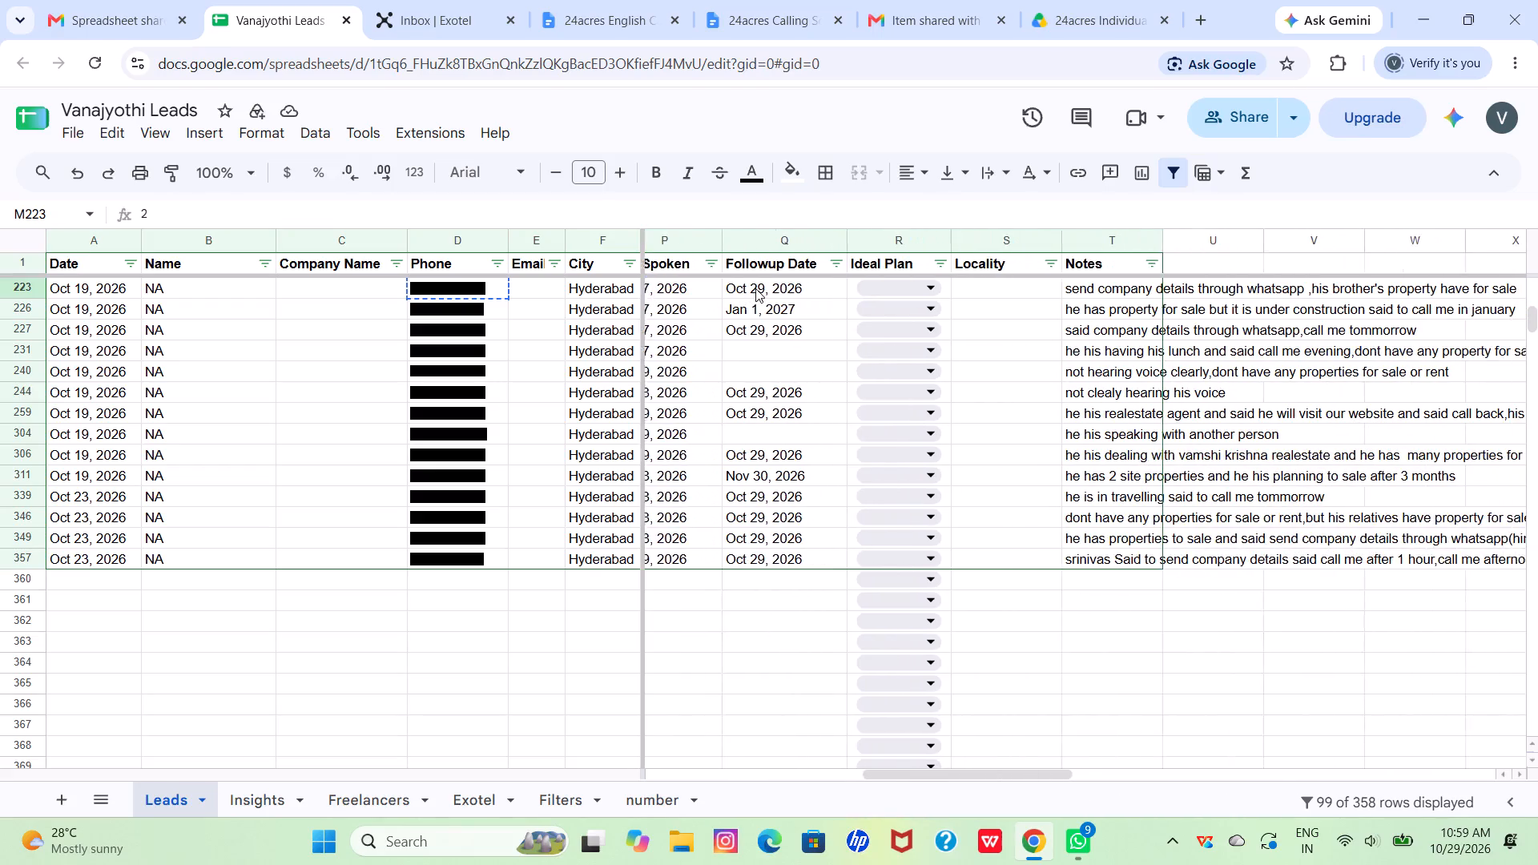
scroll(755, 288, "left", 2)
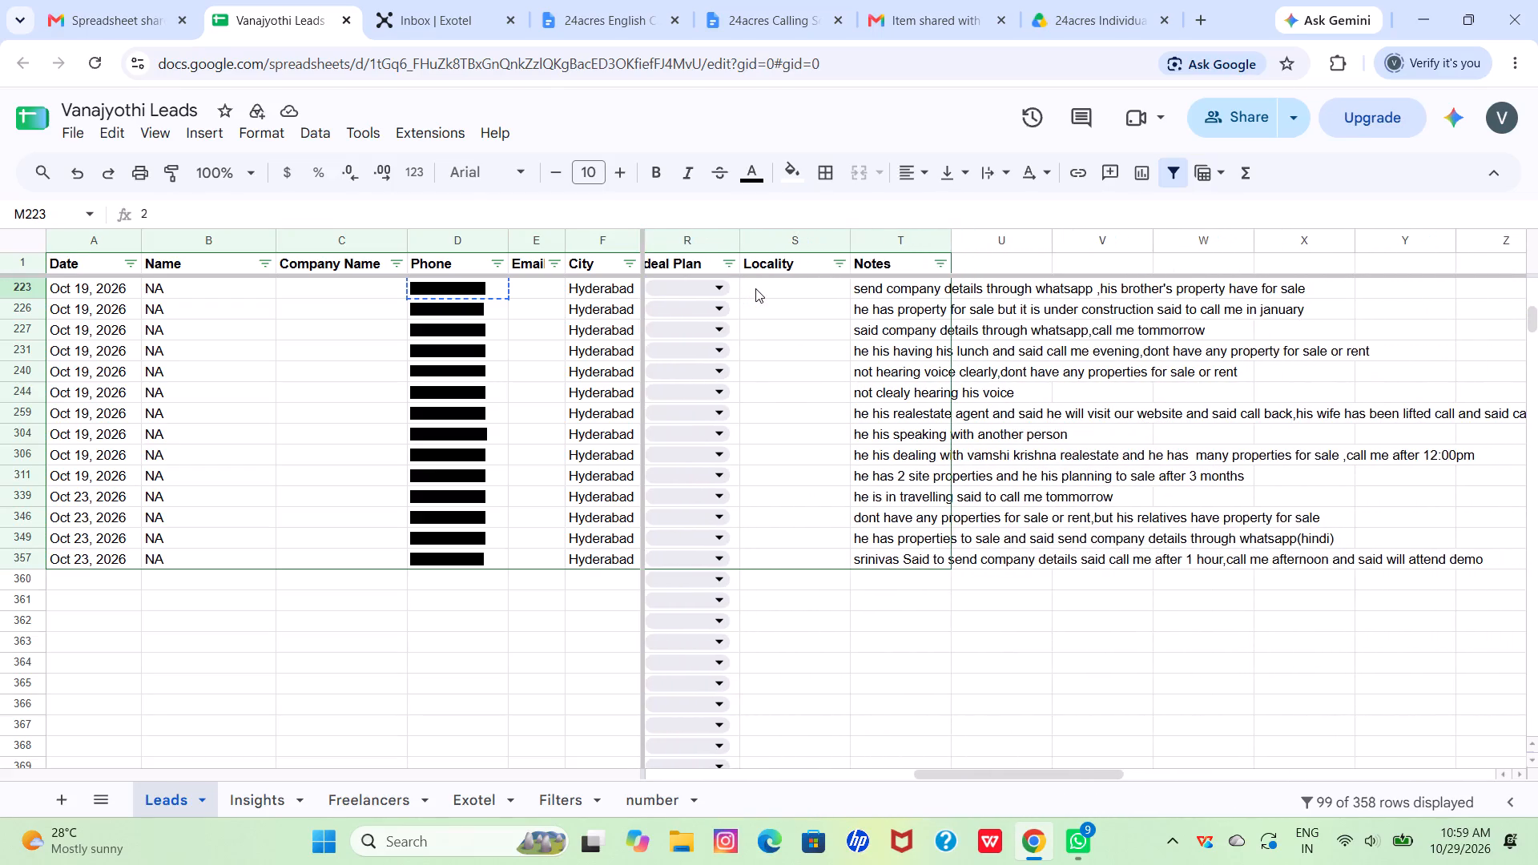
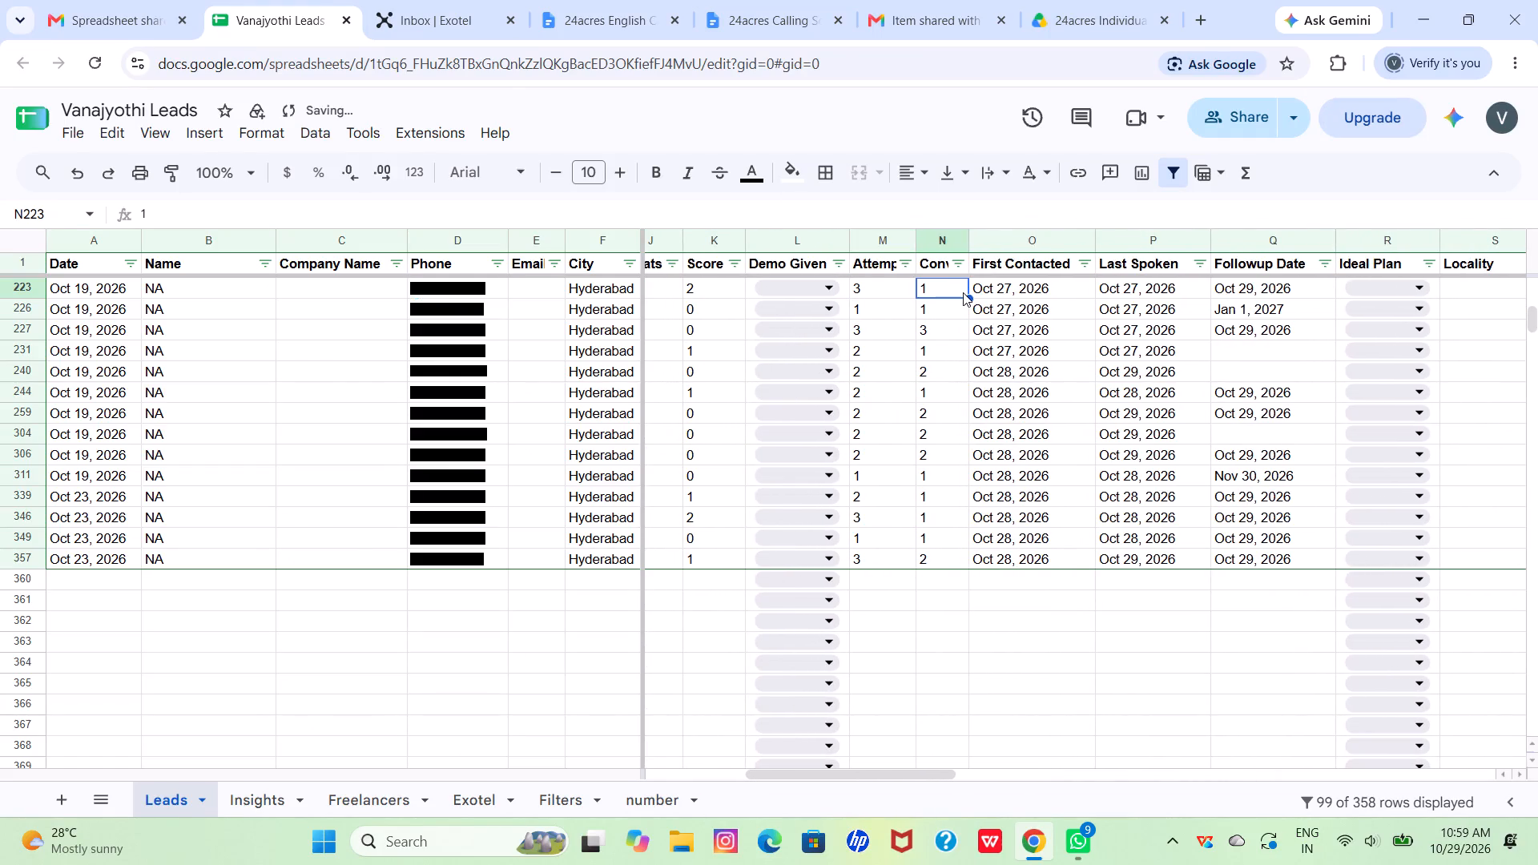
Review the follow-up dates and call notes of the Hyderabad leads around row 223 in the Leads sheet.
scroll(963, 292, "up", 1)
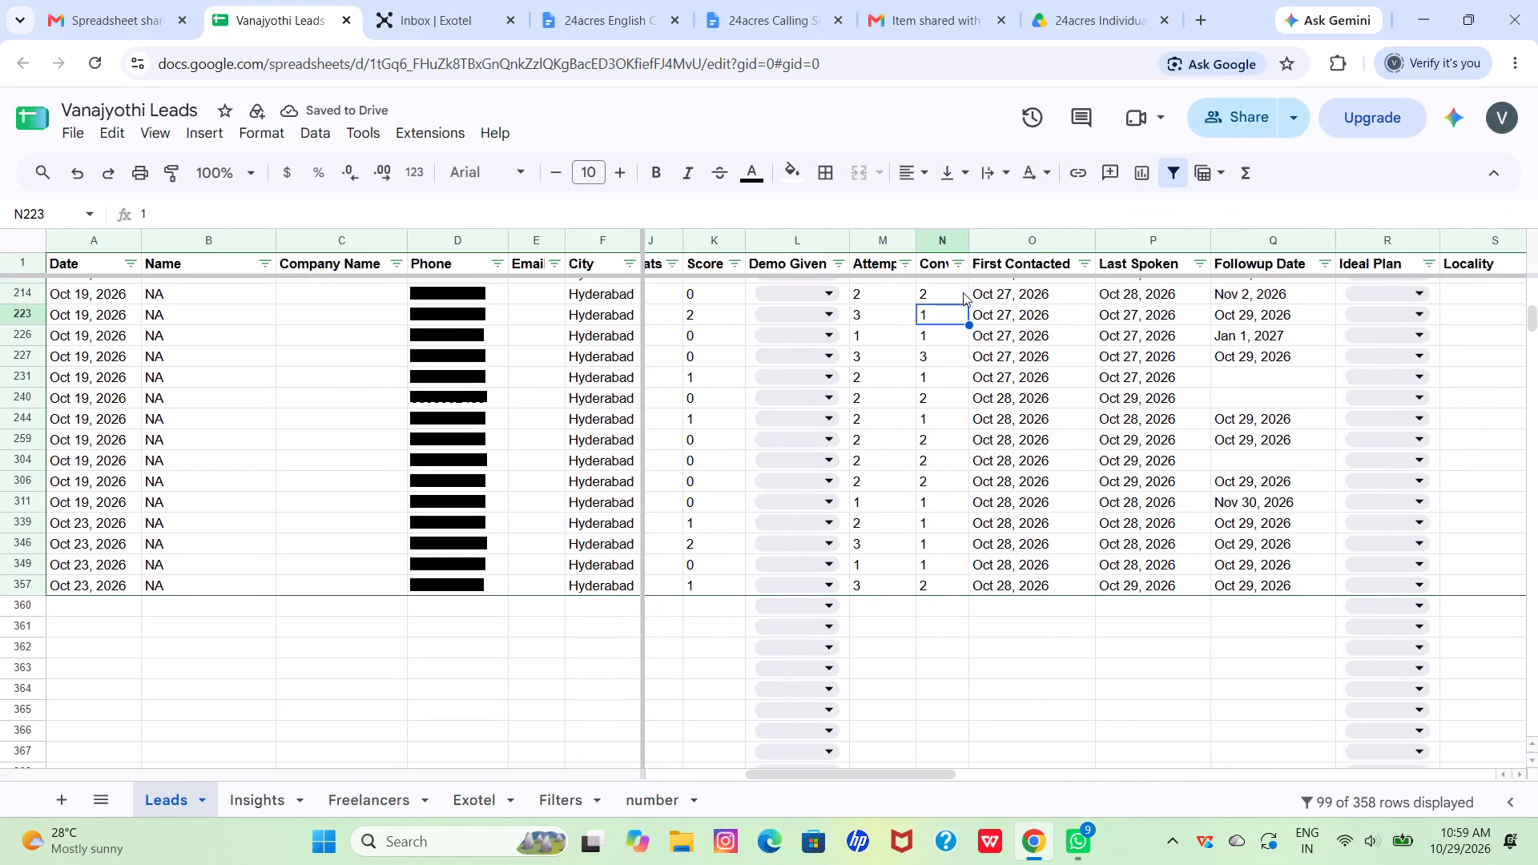
scroll(963, 292, "up", 1)
scroll(963, 292, "left", 3)
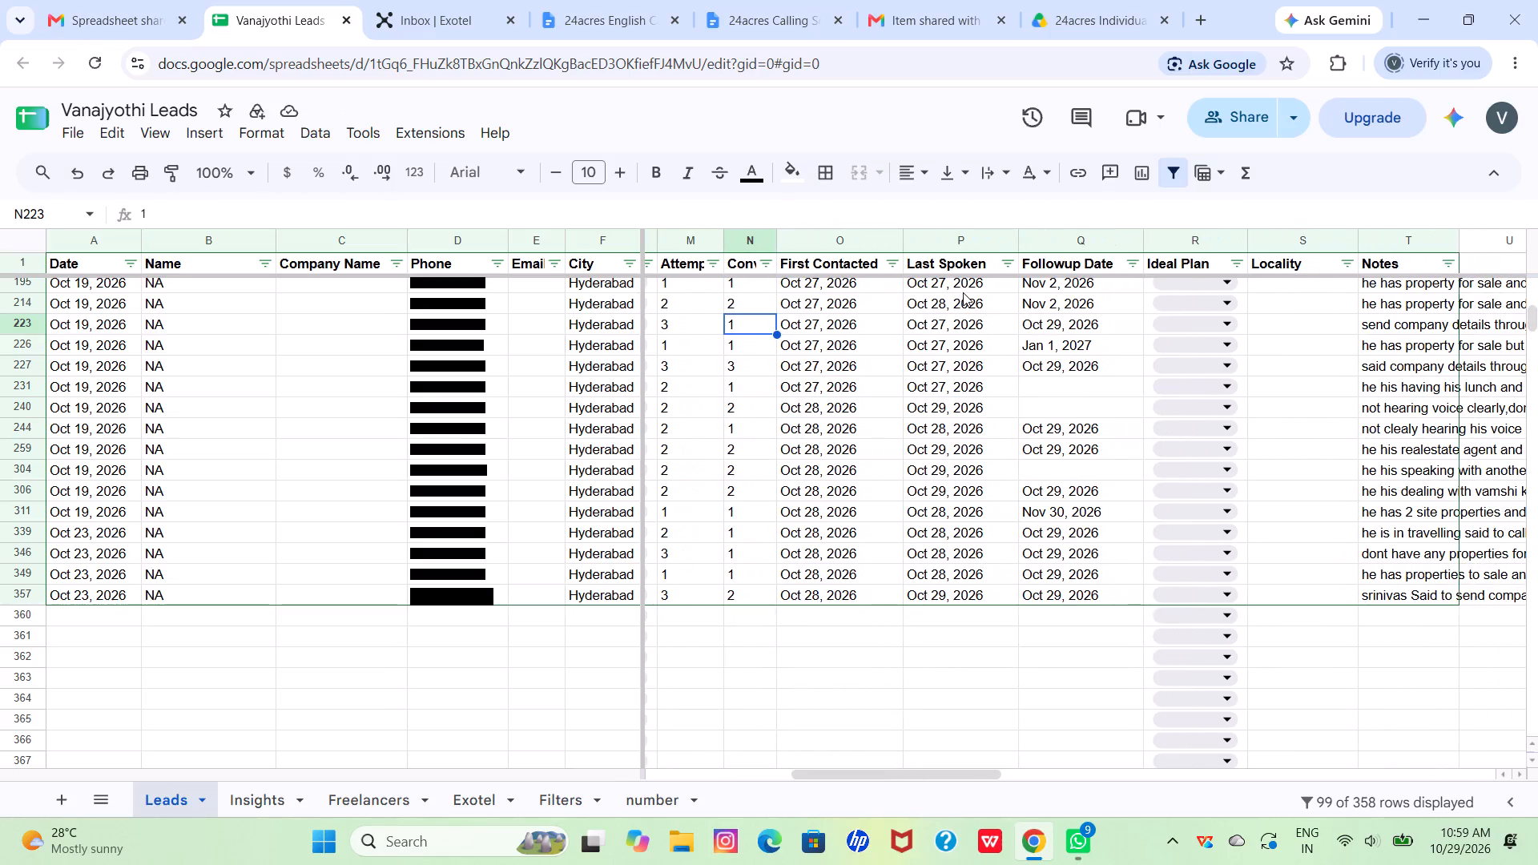
scroll(963, 292, "left", 2)
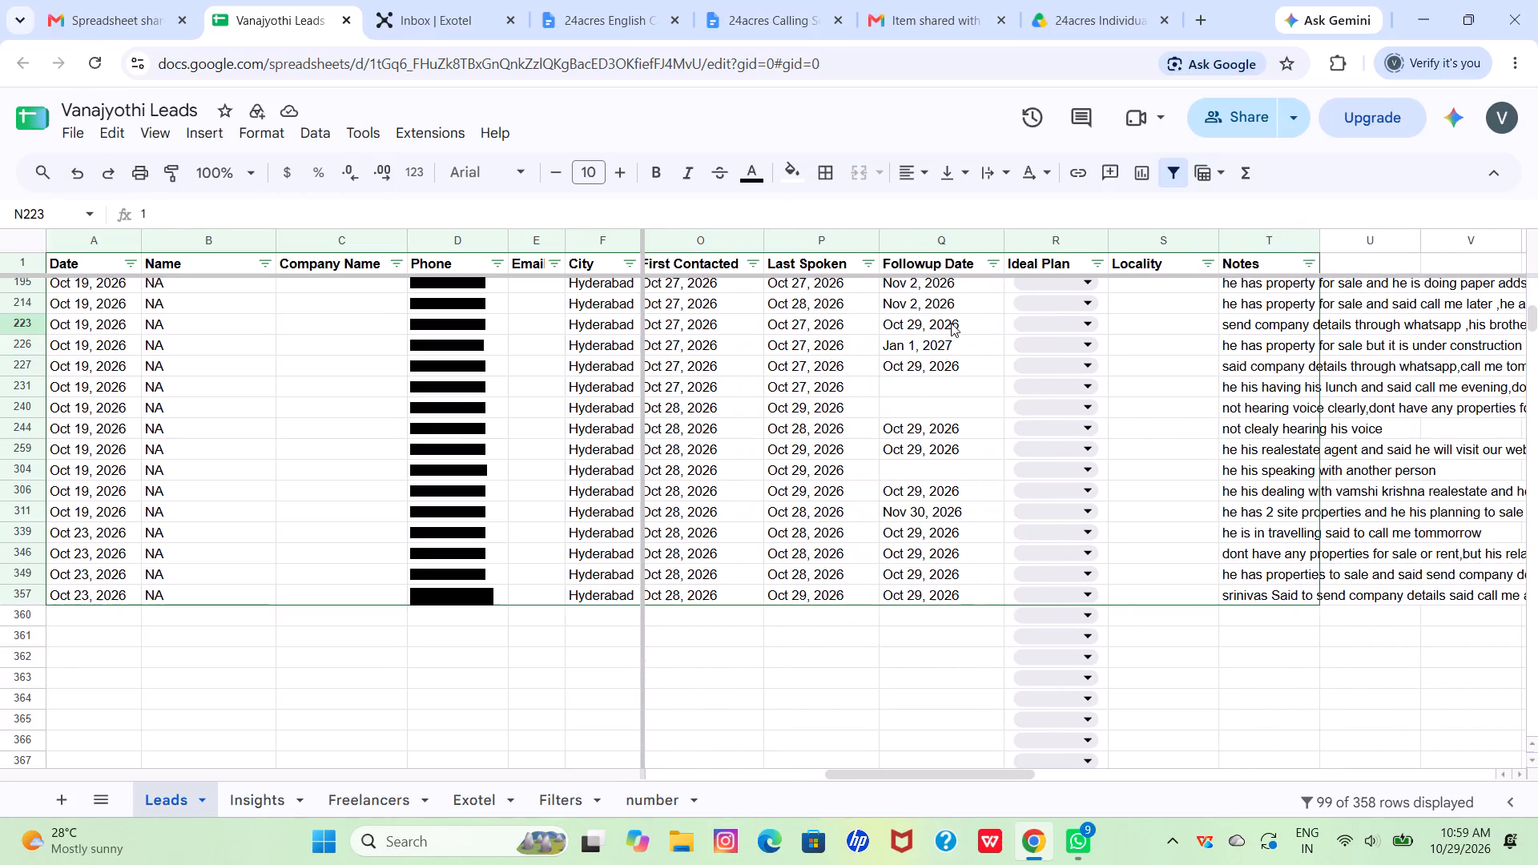
left_click(951, 323)
scroll(951, 323, "up", 1)
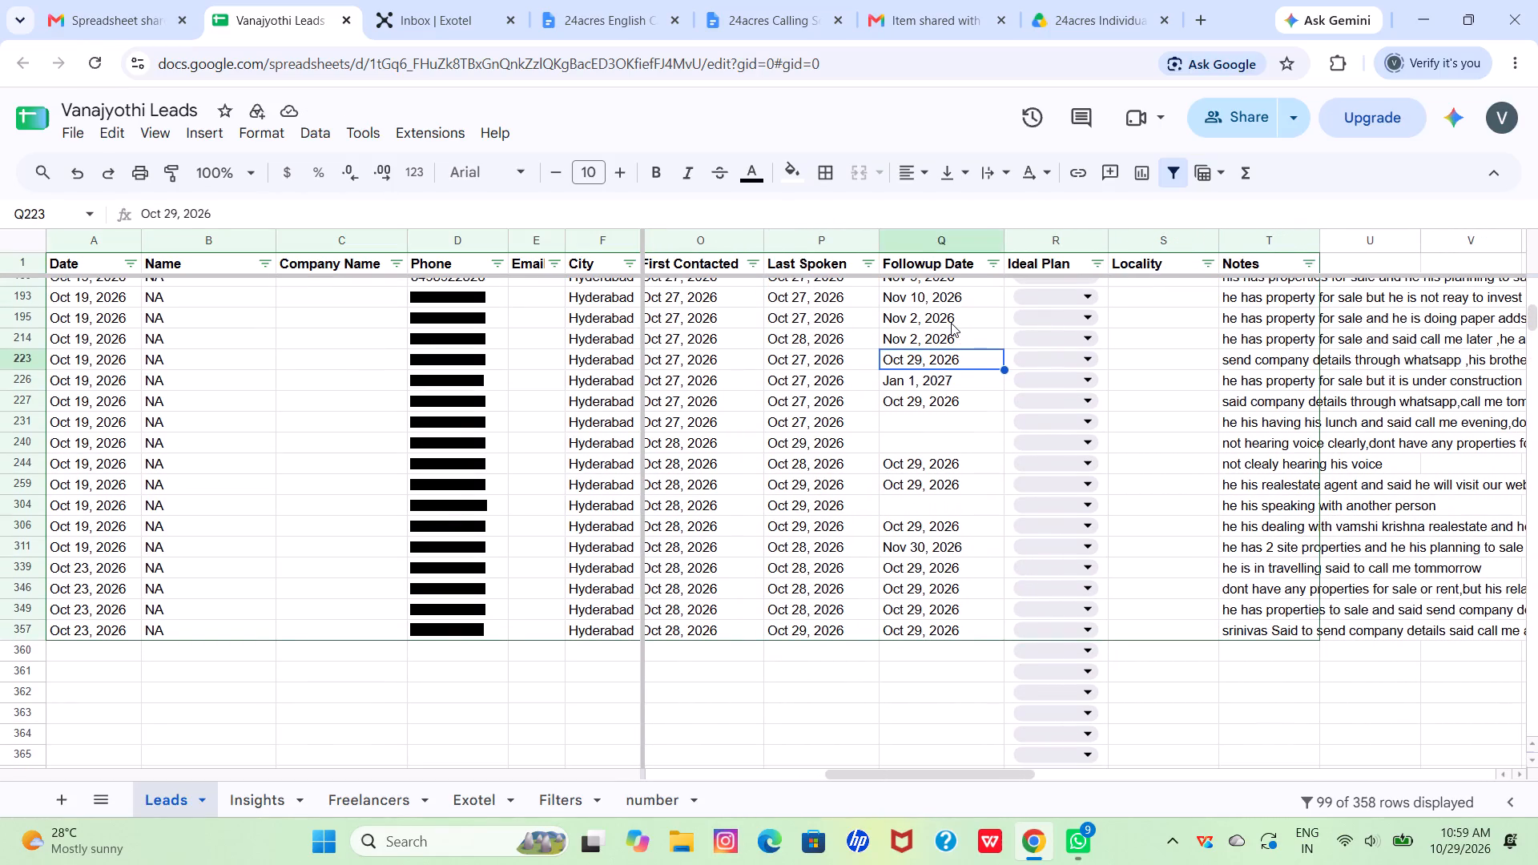
scroll(951, 323, "up", 1)
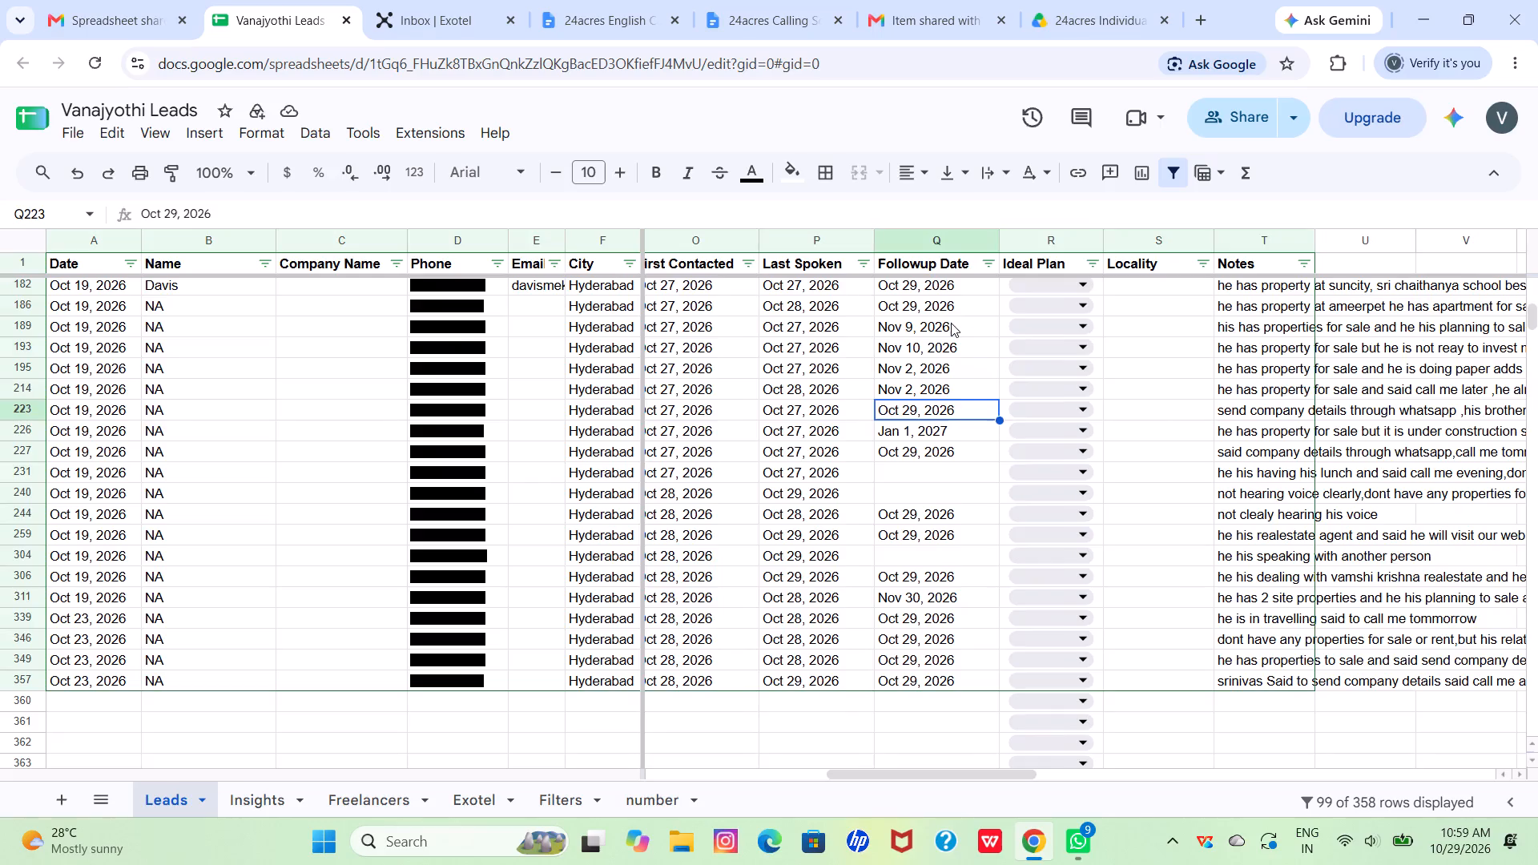
scroll(951, 323, "left", 4)
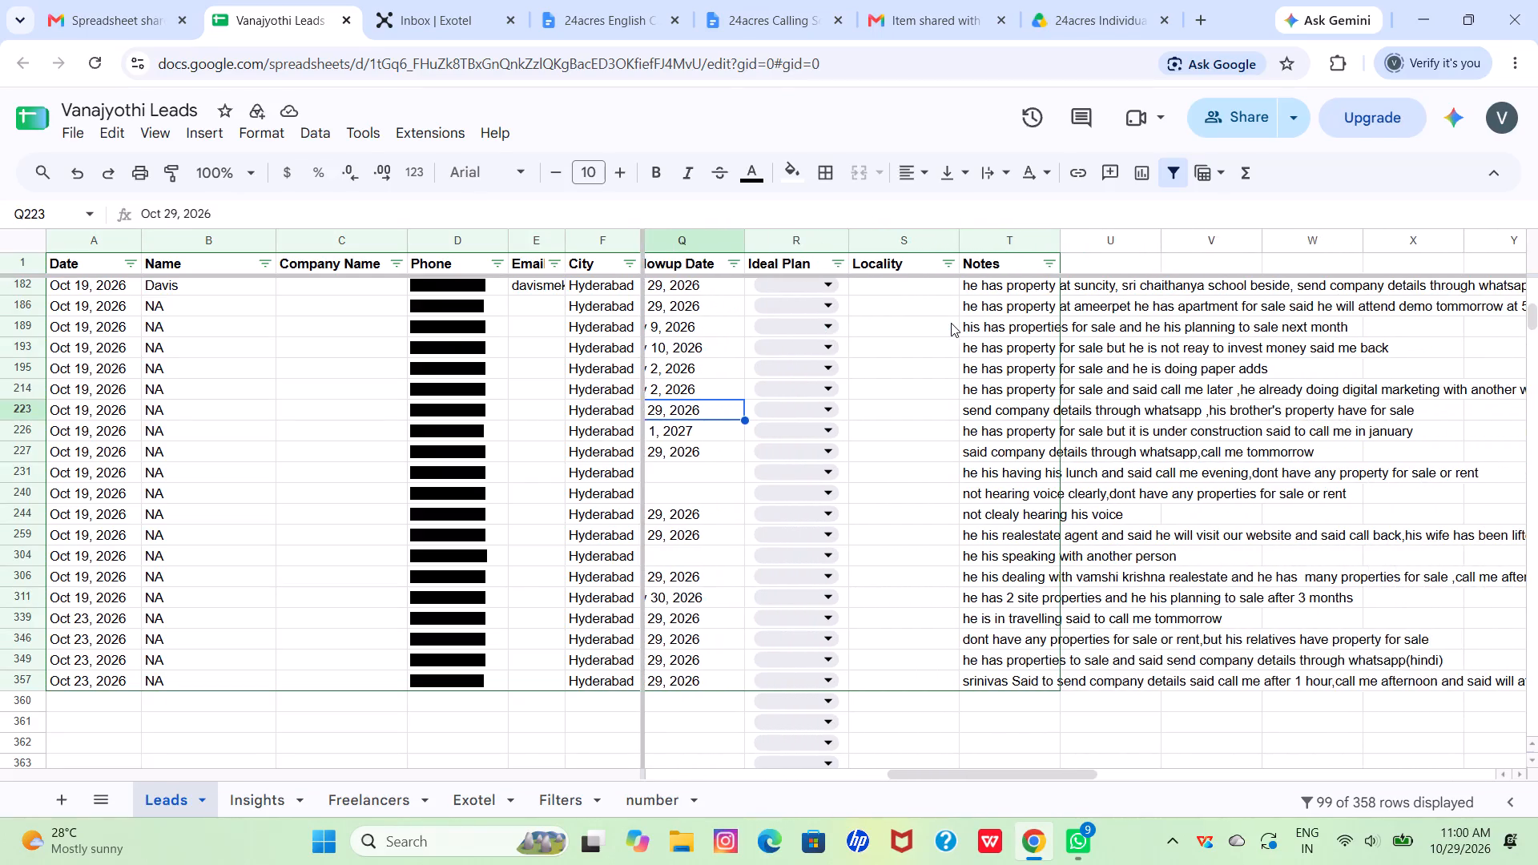
Review the call notes of the Hyderabad leads and select the phone number of the lead in row 186.
scroll(951, 323, "left", 2)
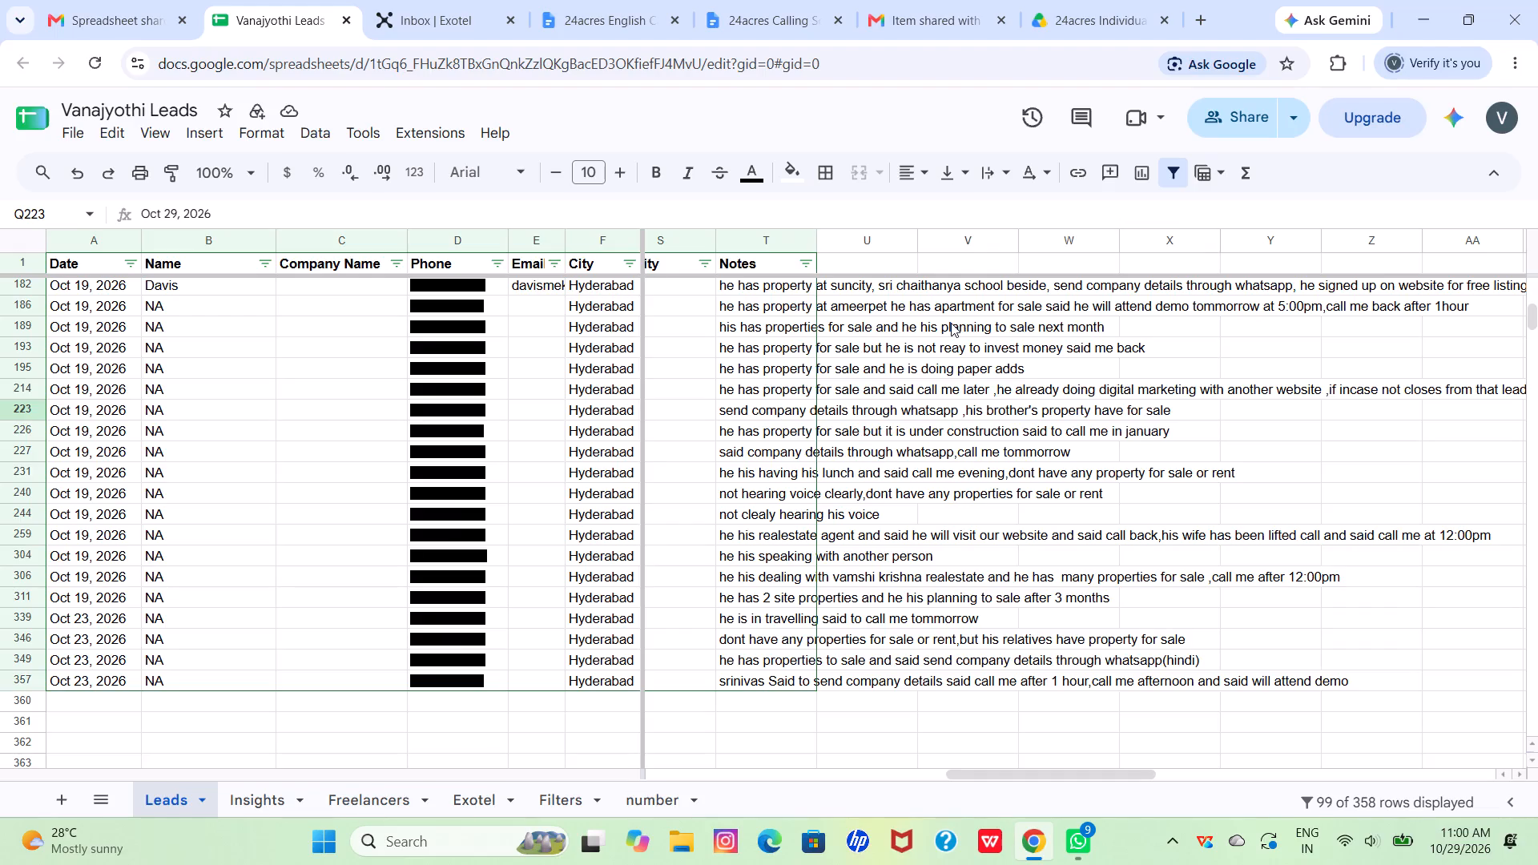
left_click(459, 312)
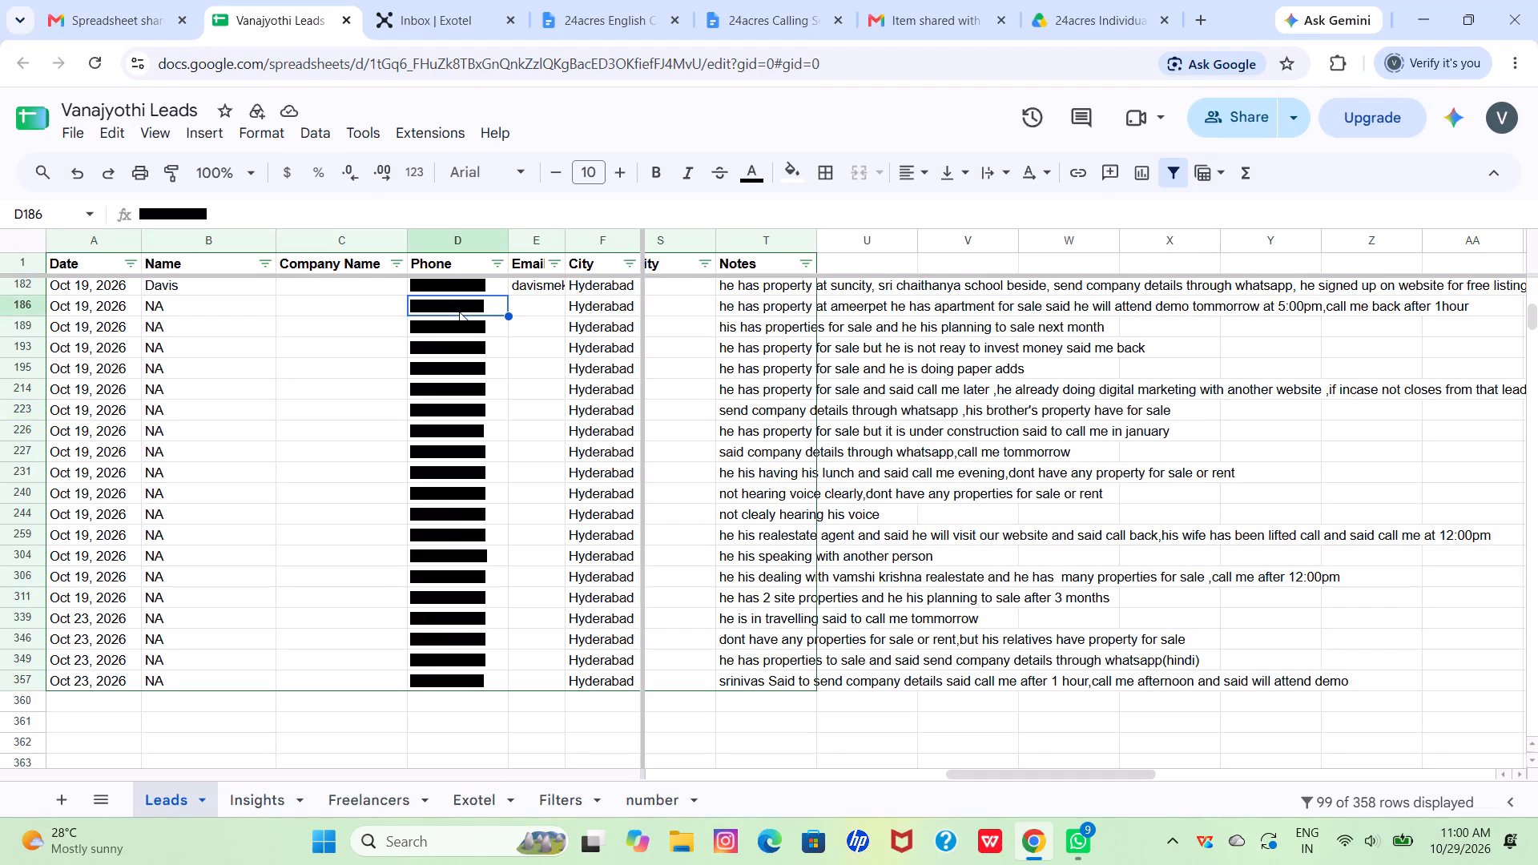
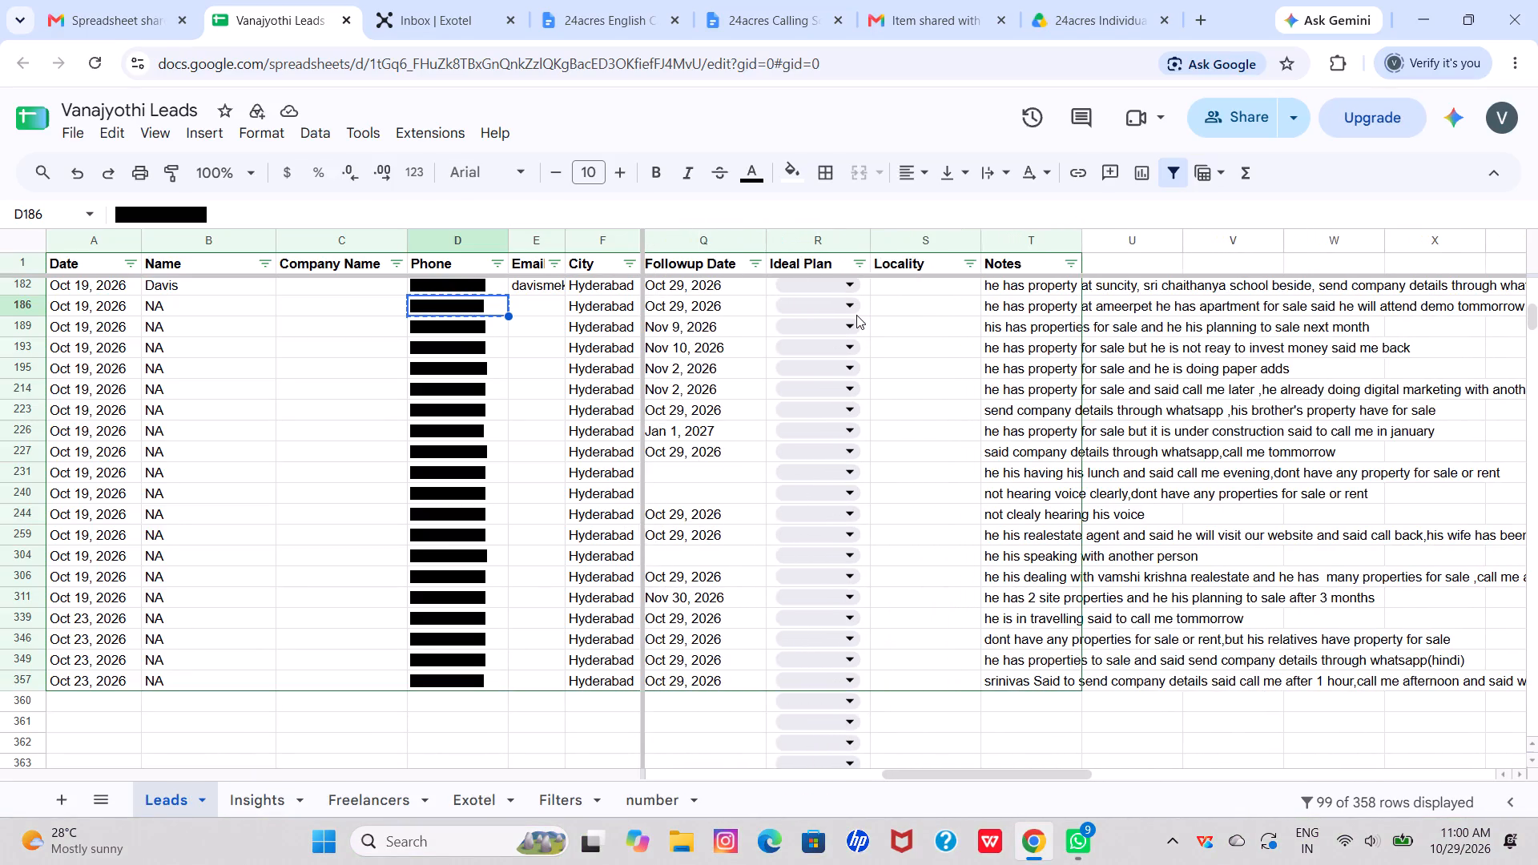
Review the call note of the lead in row 186 and the notes, attempts and follow-up dates of the surrounding Hyderabad leads.
left_click(891, 315)
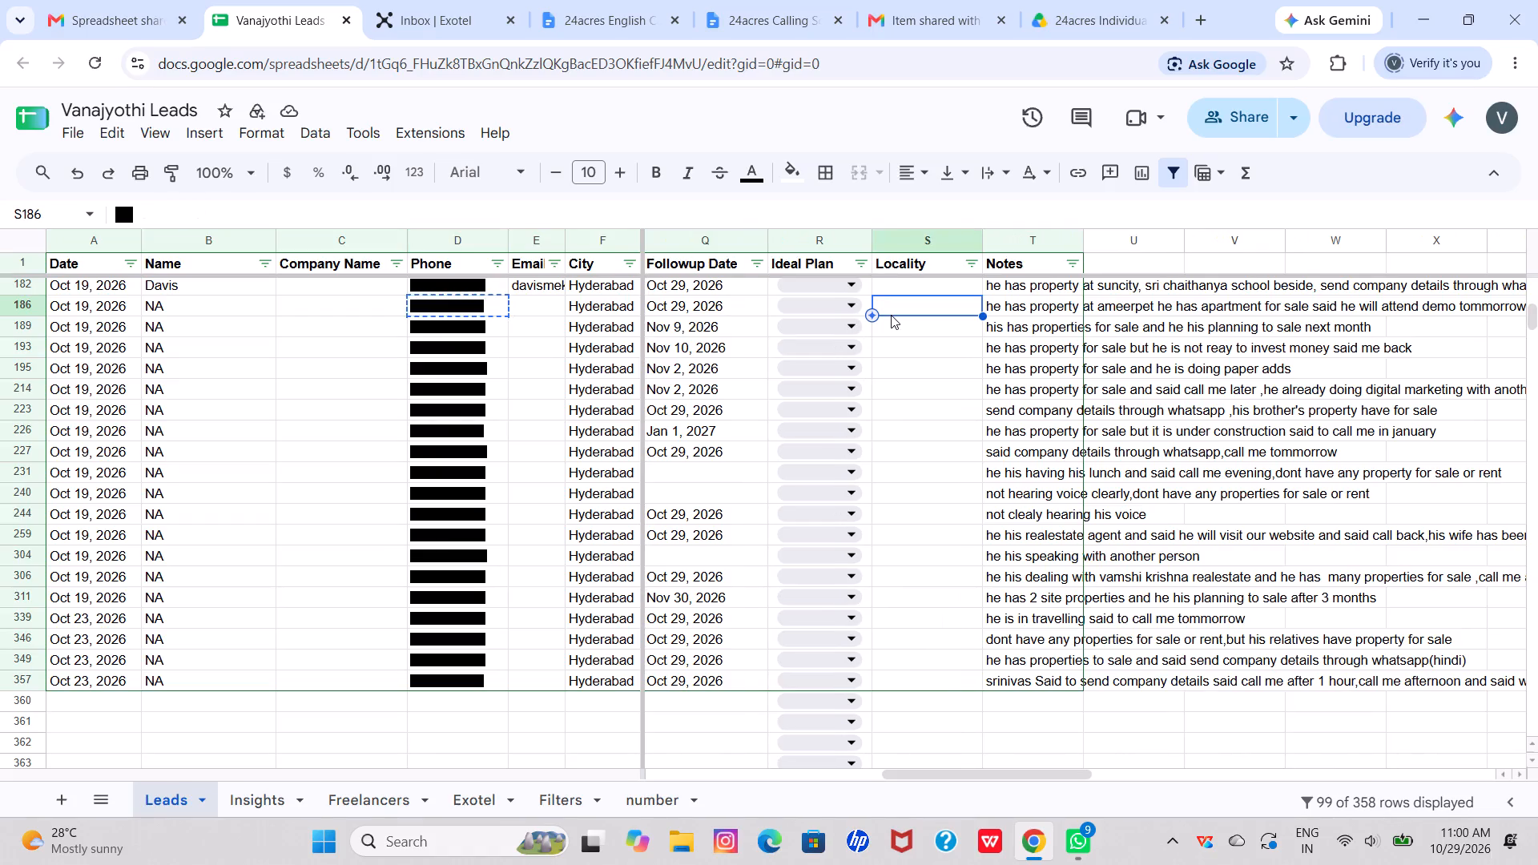
left_click(1007, 310)
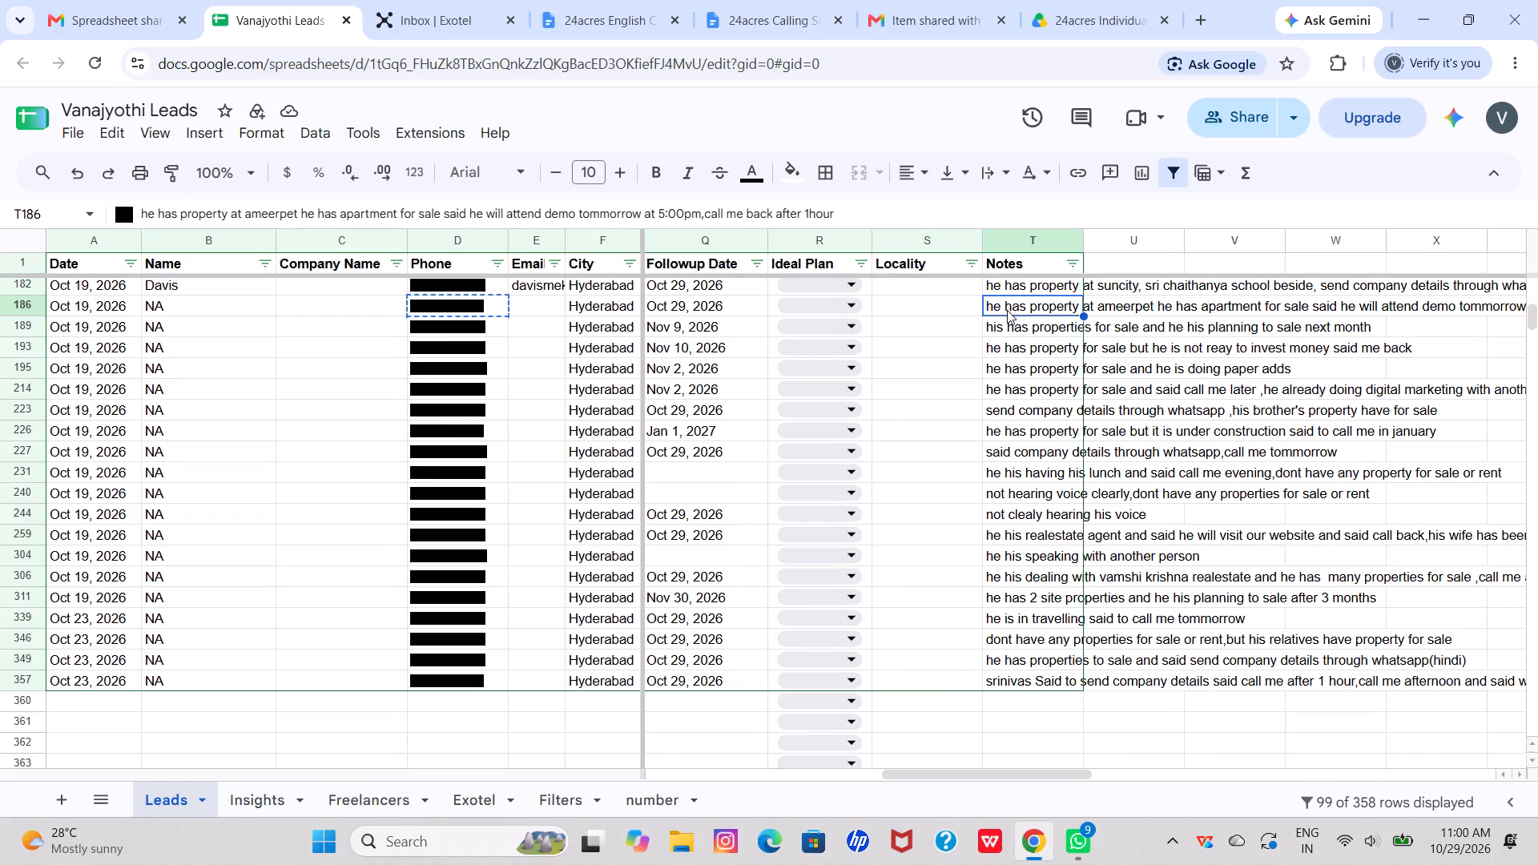
scroll(1007, 310, "left", 2)
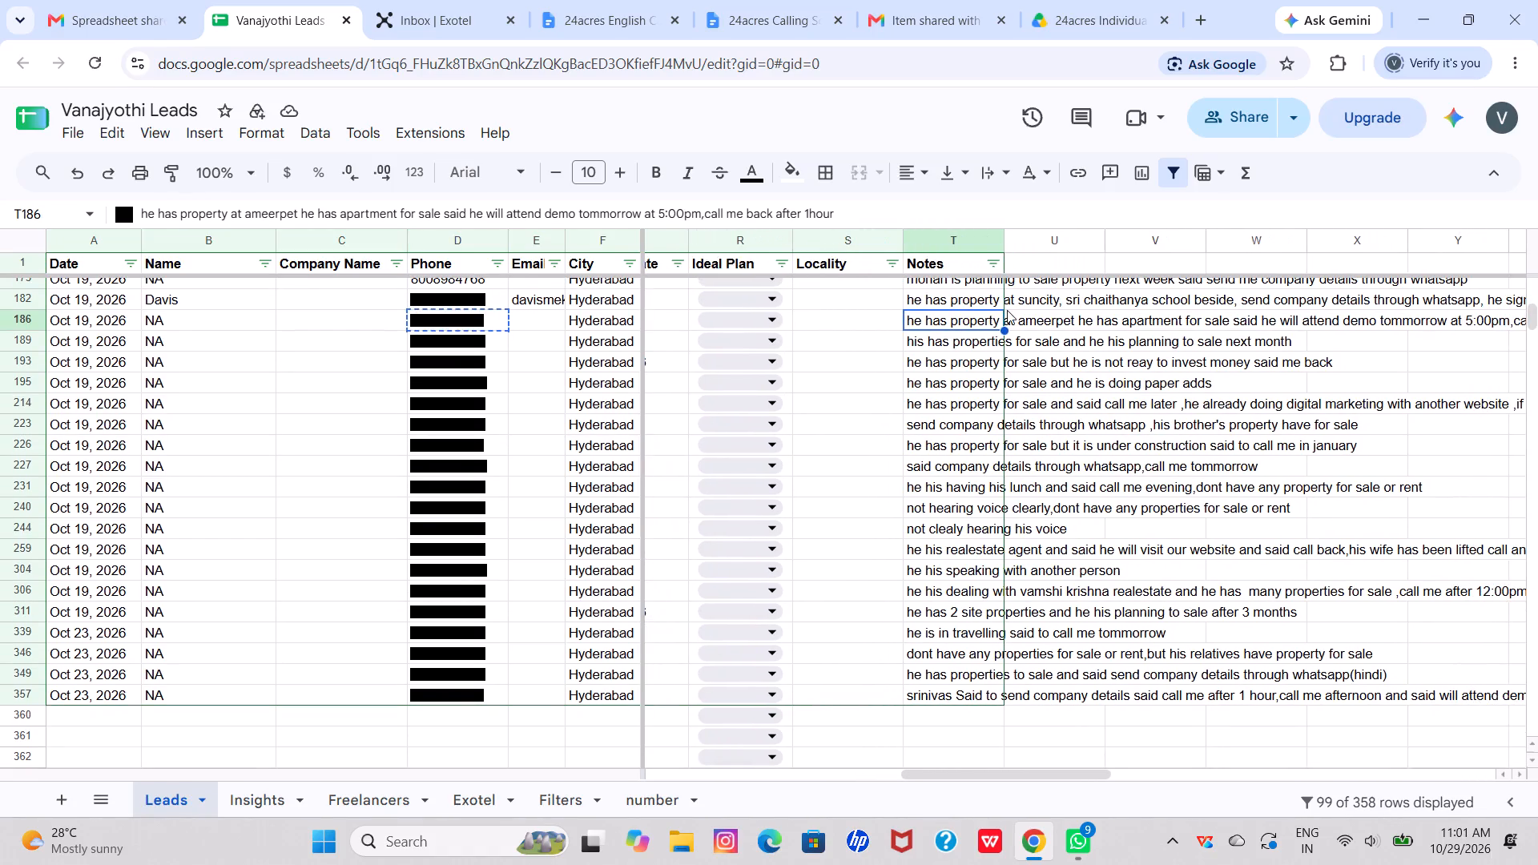
scroll(1007, 310, "left", 2)
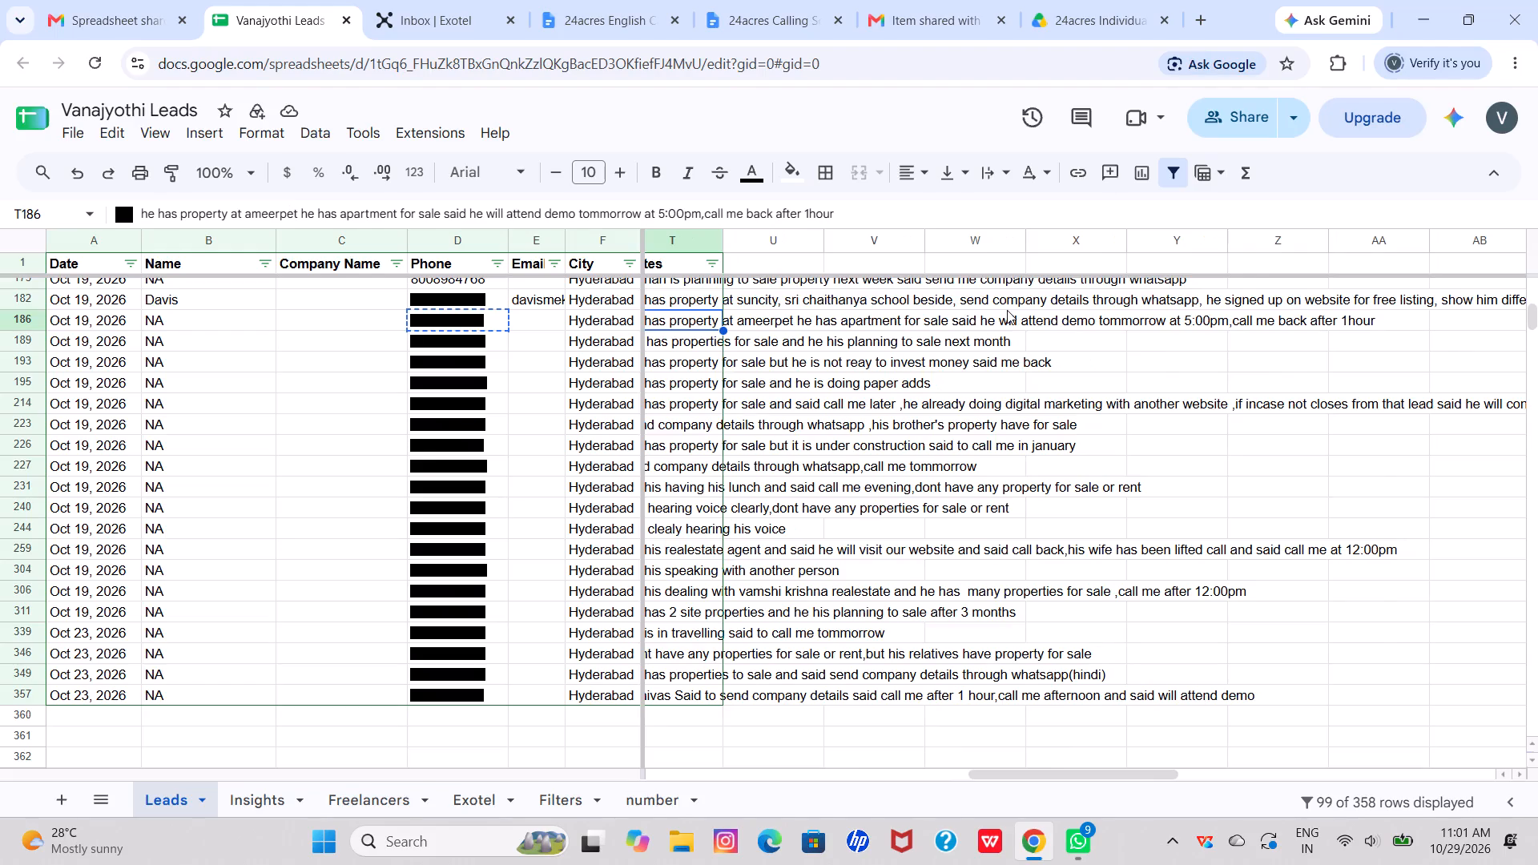
scroll(1007, 310, "right", 2)
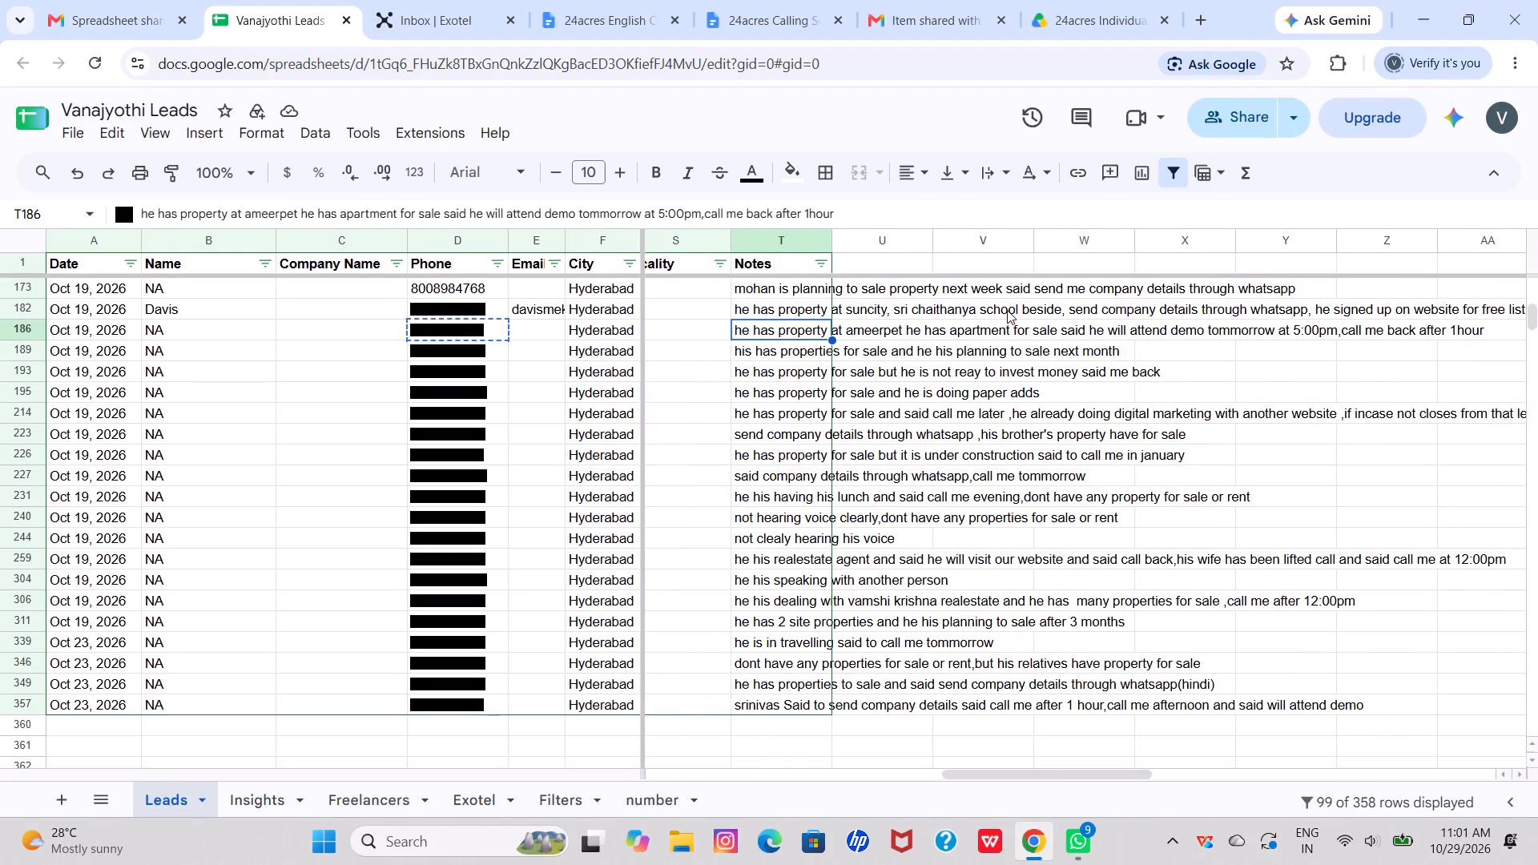
scroll(1007, 310, "right", 1)
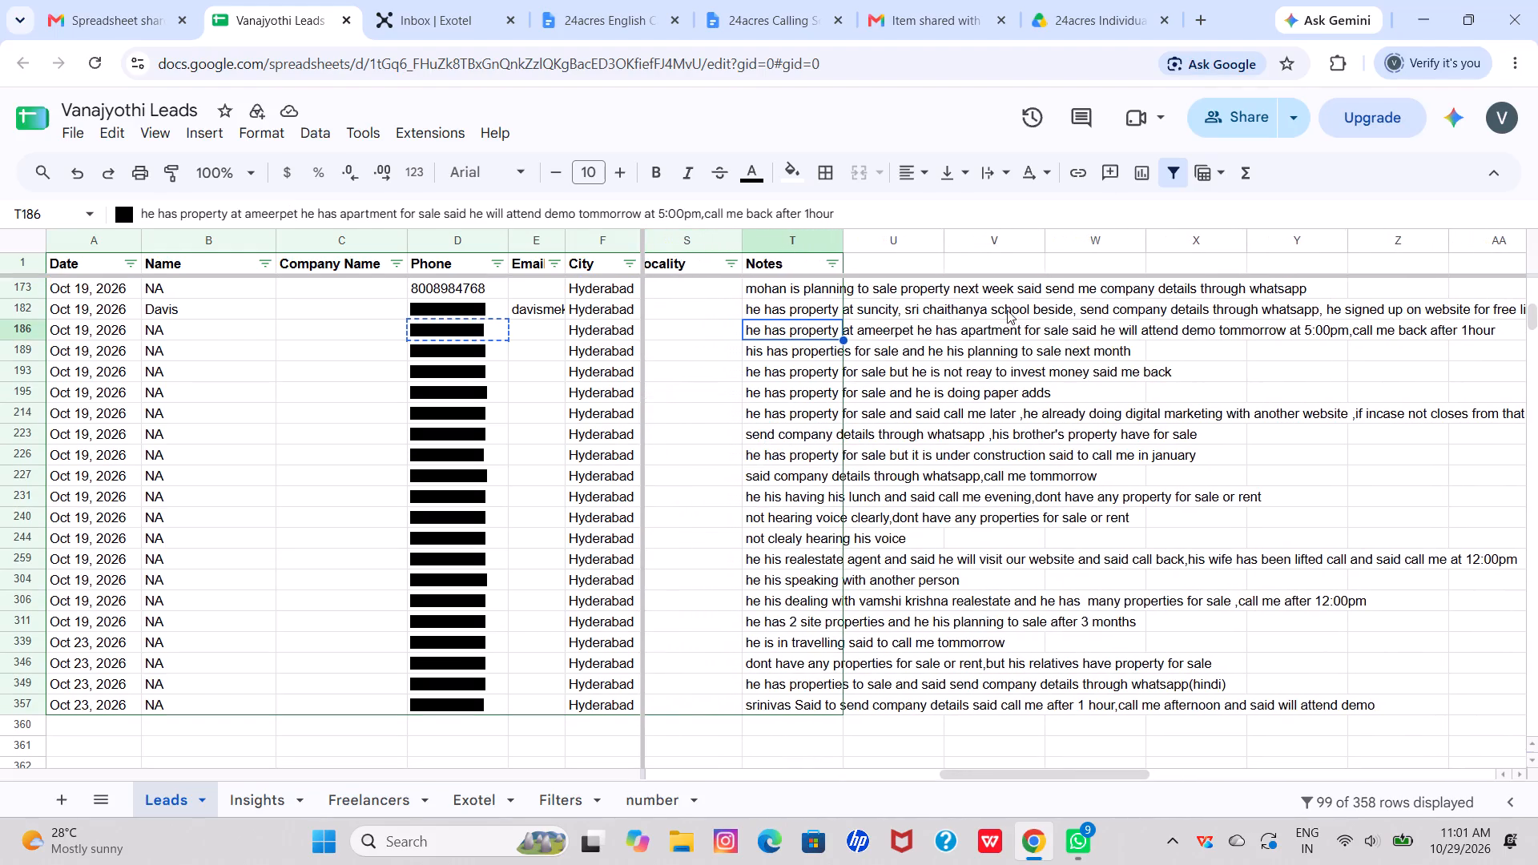
scroll(1007, 310, "right", 1)
scroll(1007, 310, "up", 1)
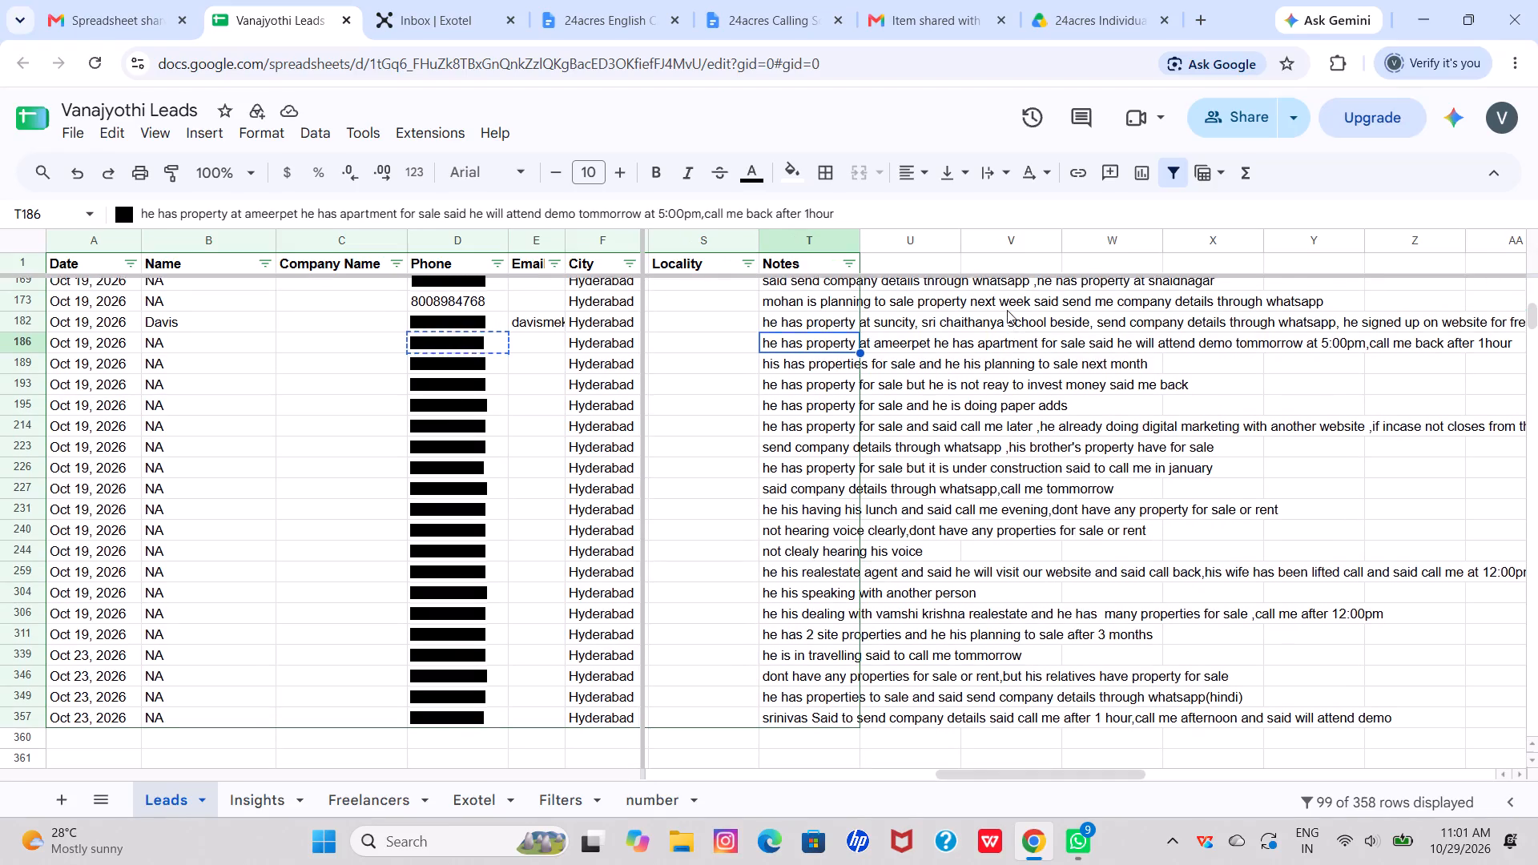
scroll(1007, 310, "up", 1)
scroll(1007, 310, "right", 2)
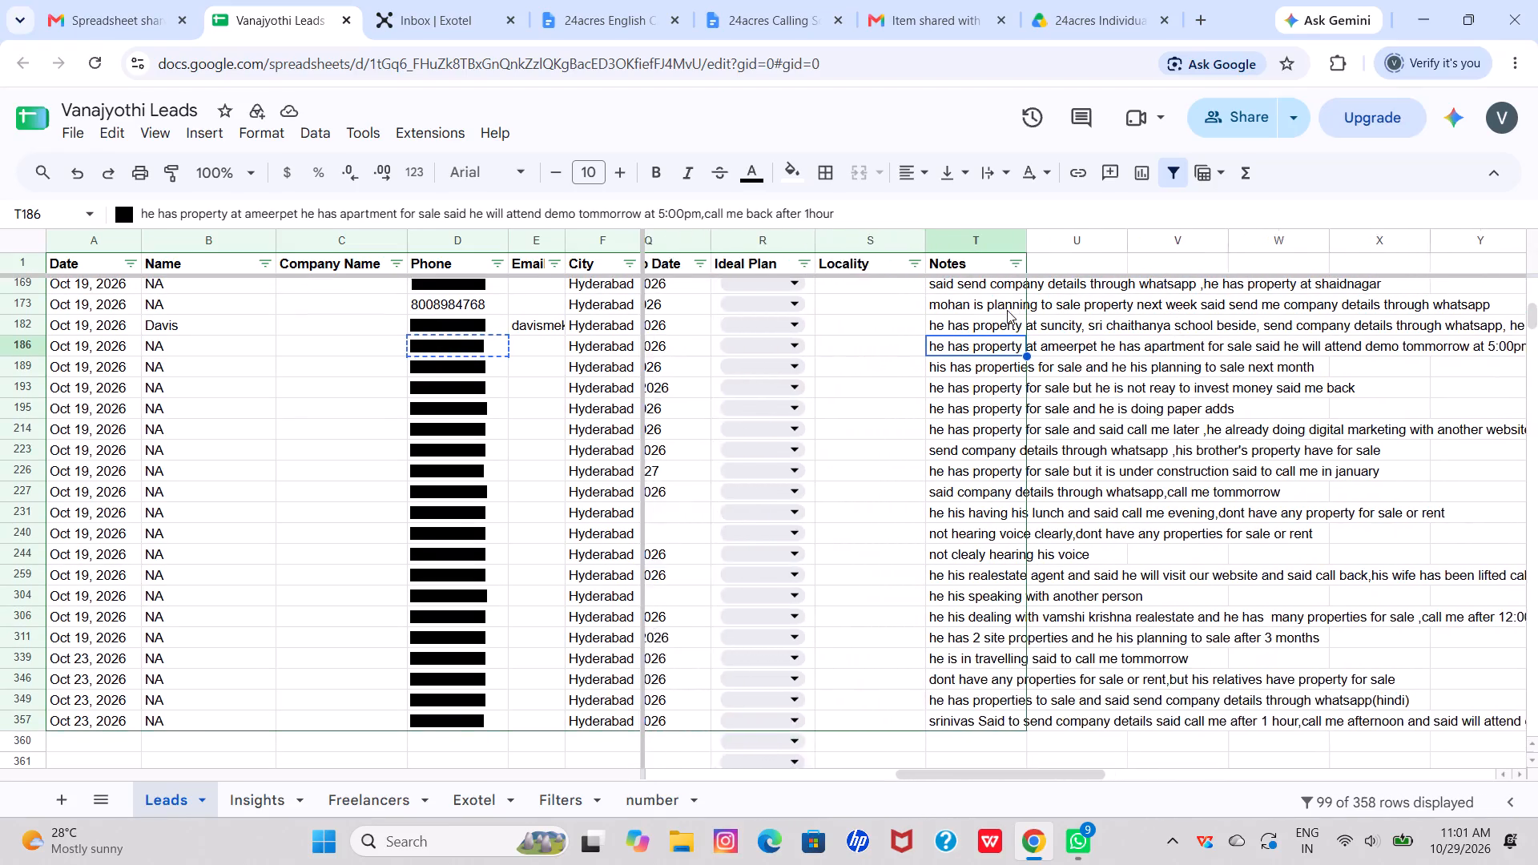
scroll(1007, 310, "right", 3)
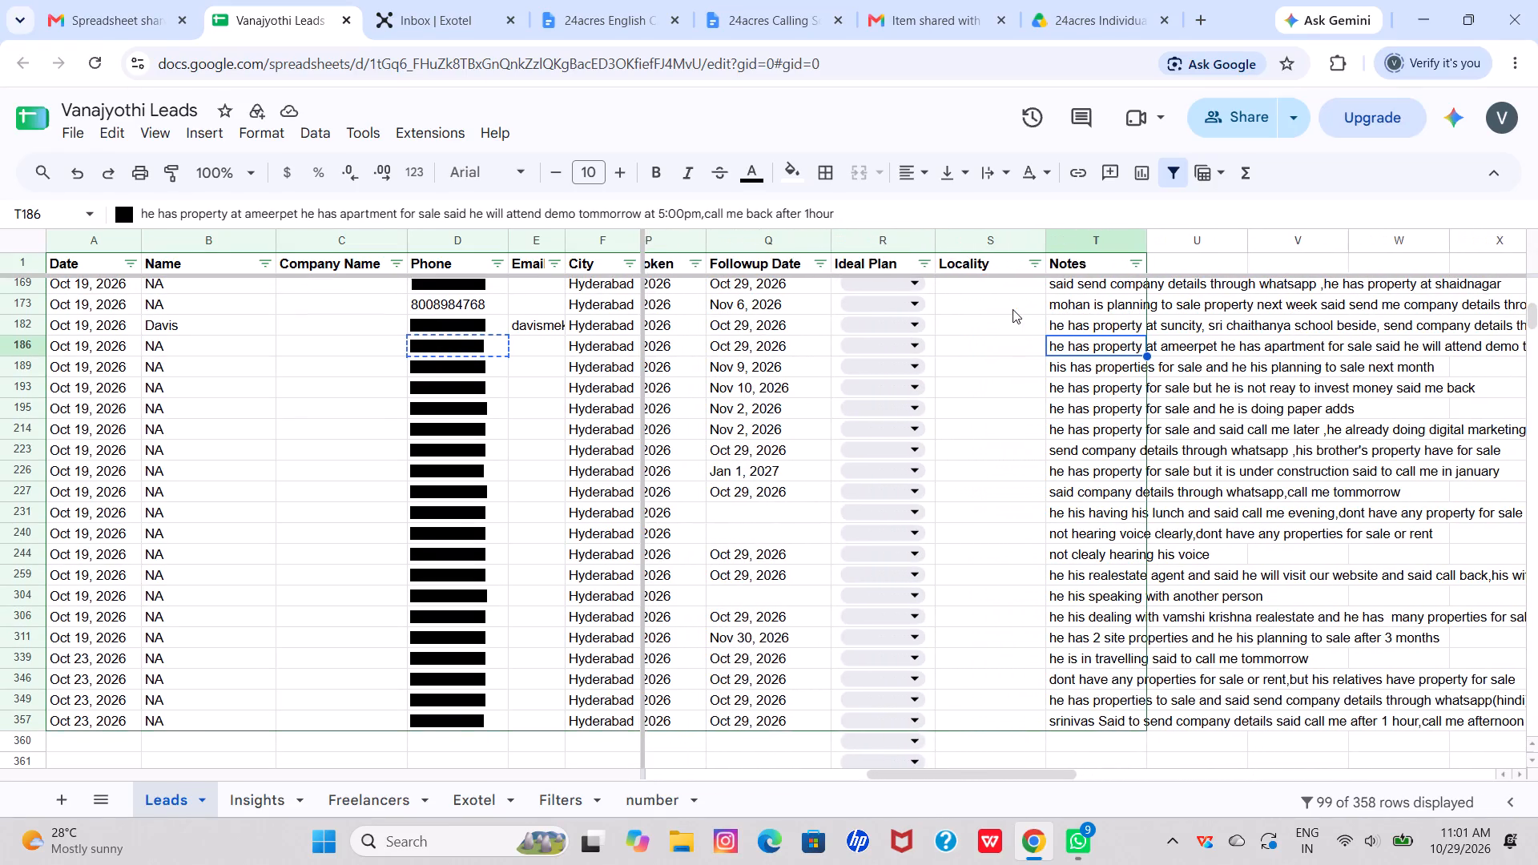
scroll(1013, 309, "left", 1)
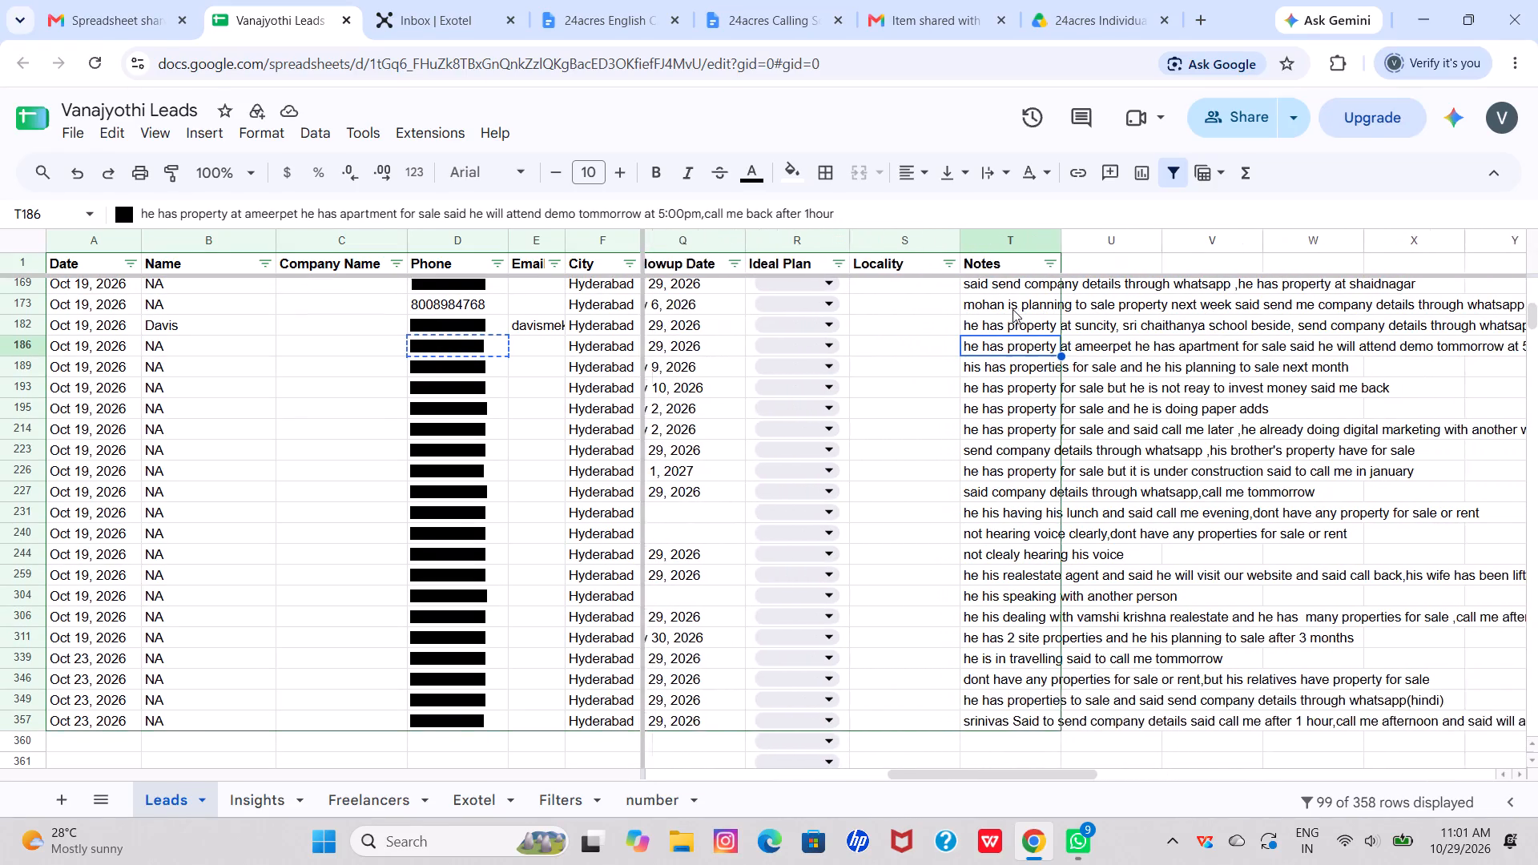
scroll(1013, 309, "left", 1)
scroll(1013, 309, "right", 2)
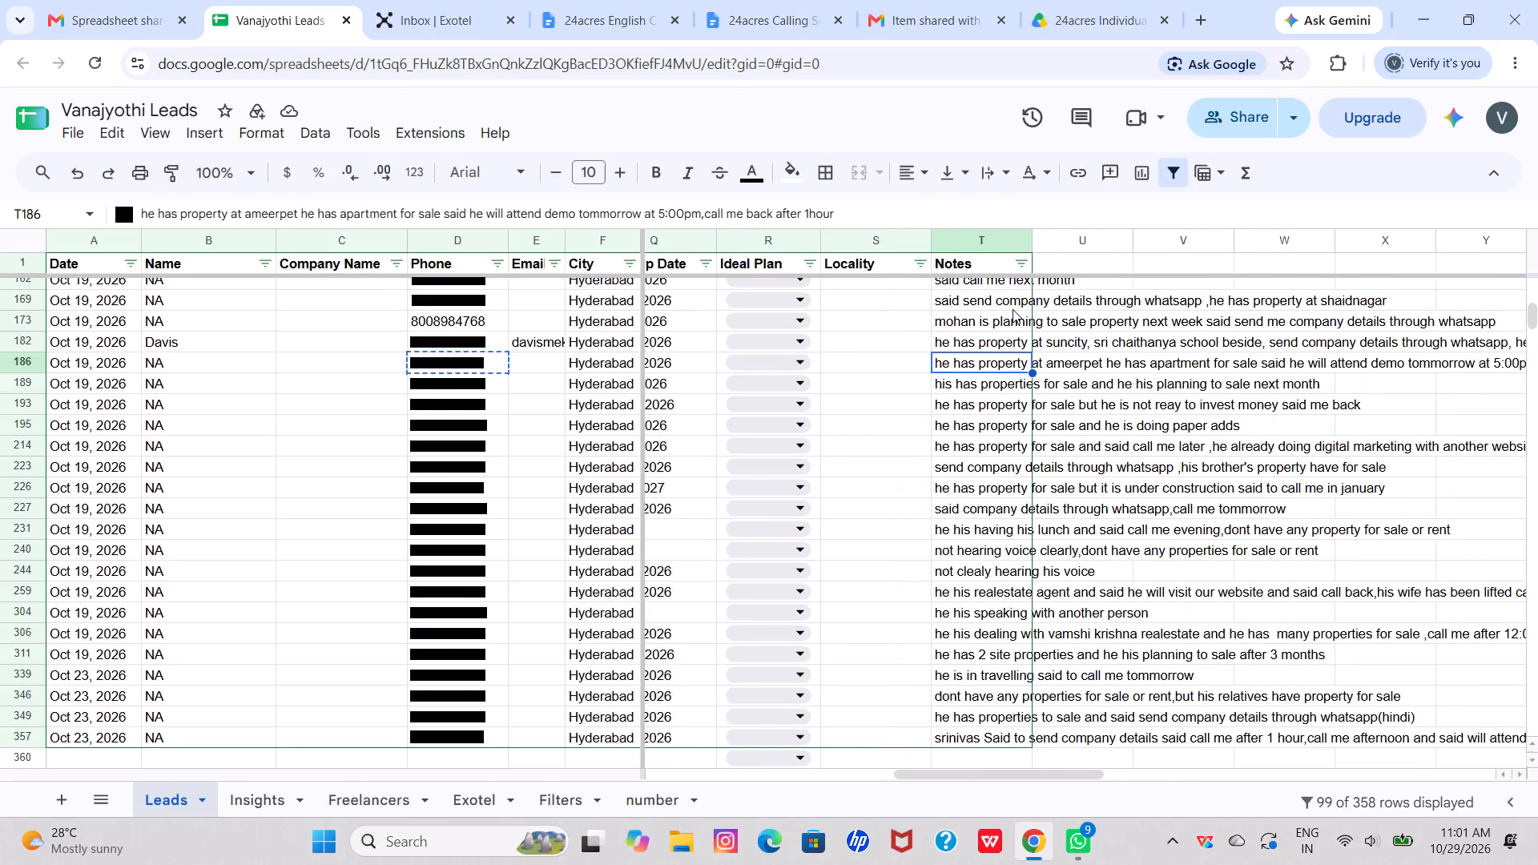
scroll(1013, 309, "right", 1)
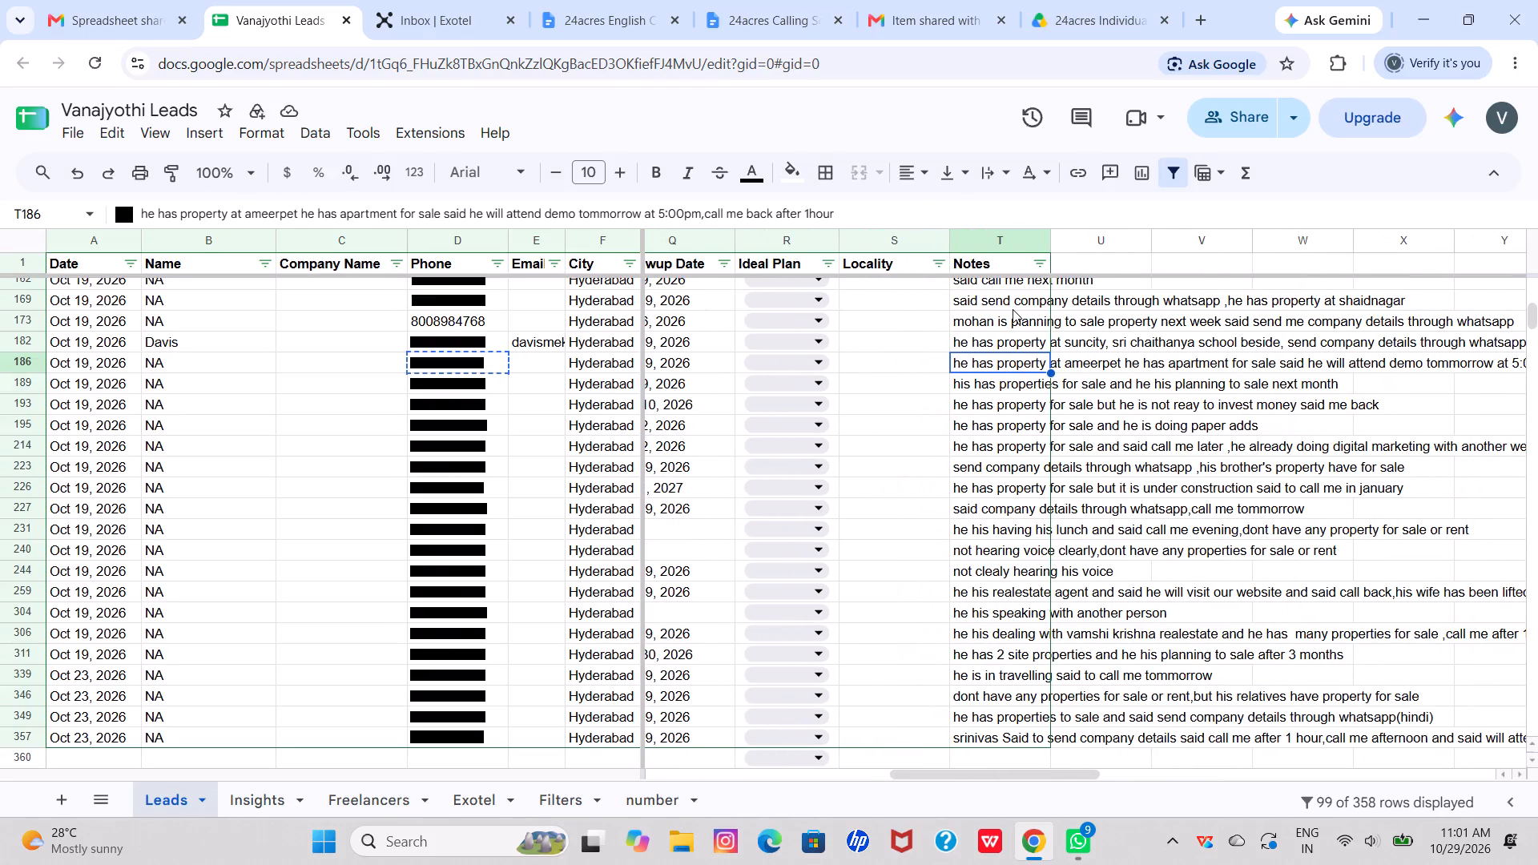
scroll(1013, 309, "right", 2)
scroll(1013, 309, "left", 1)
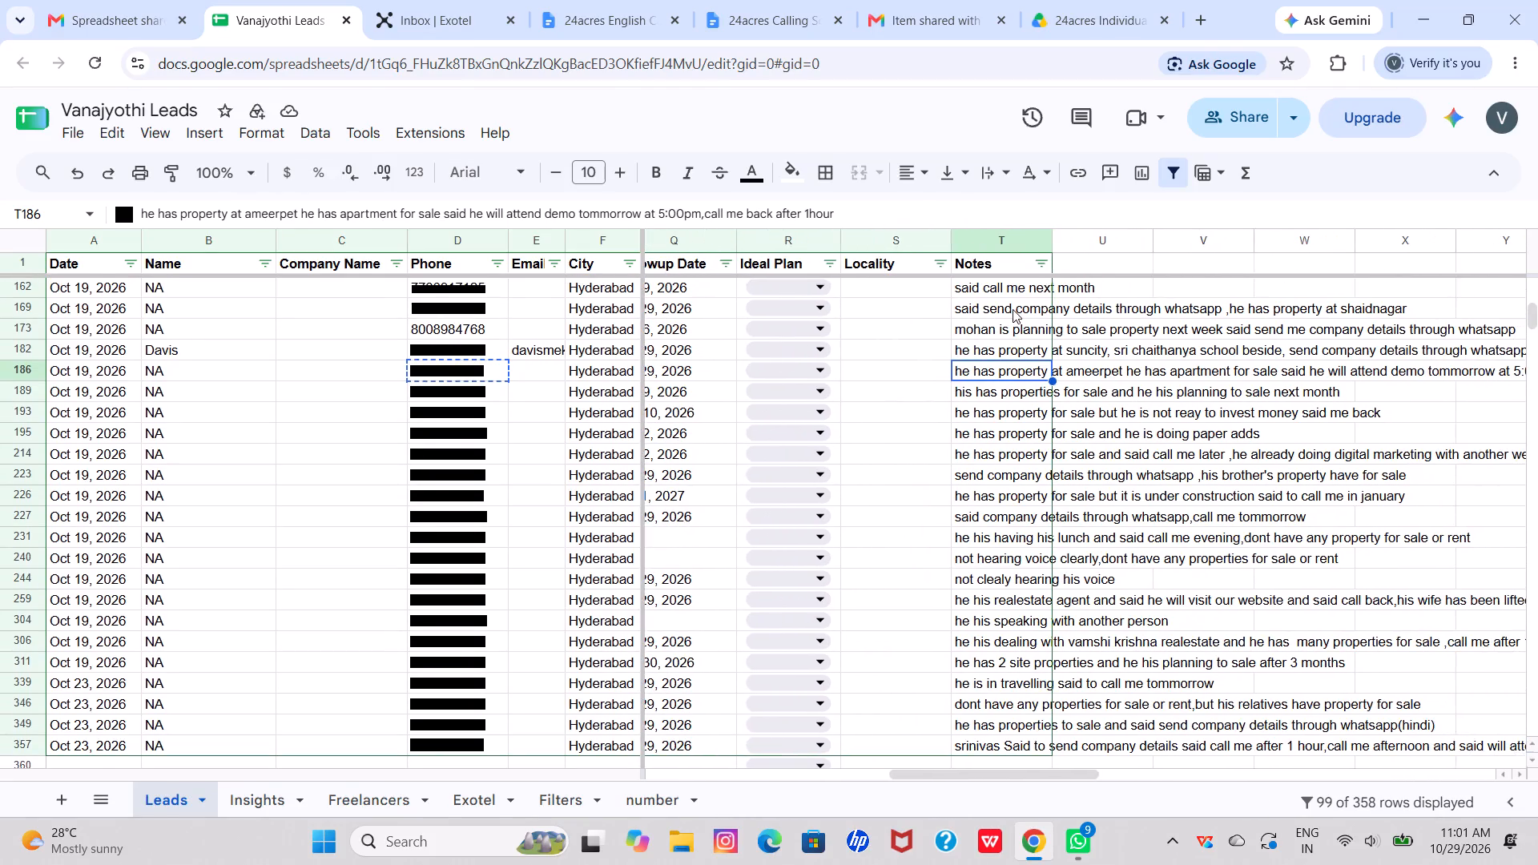
scroll(1013, 309, "right", 6)
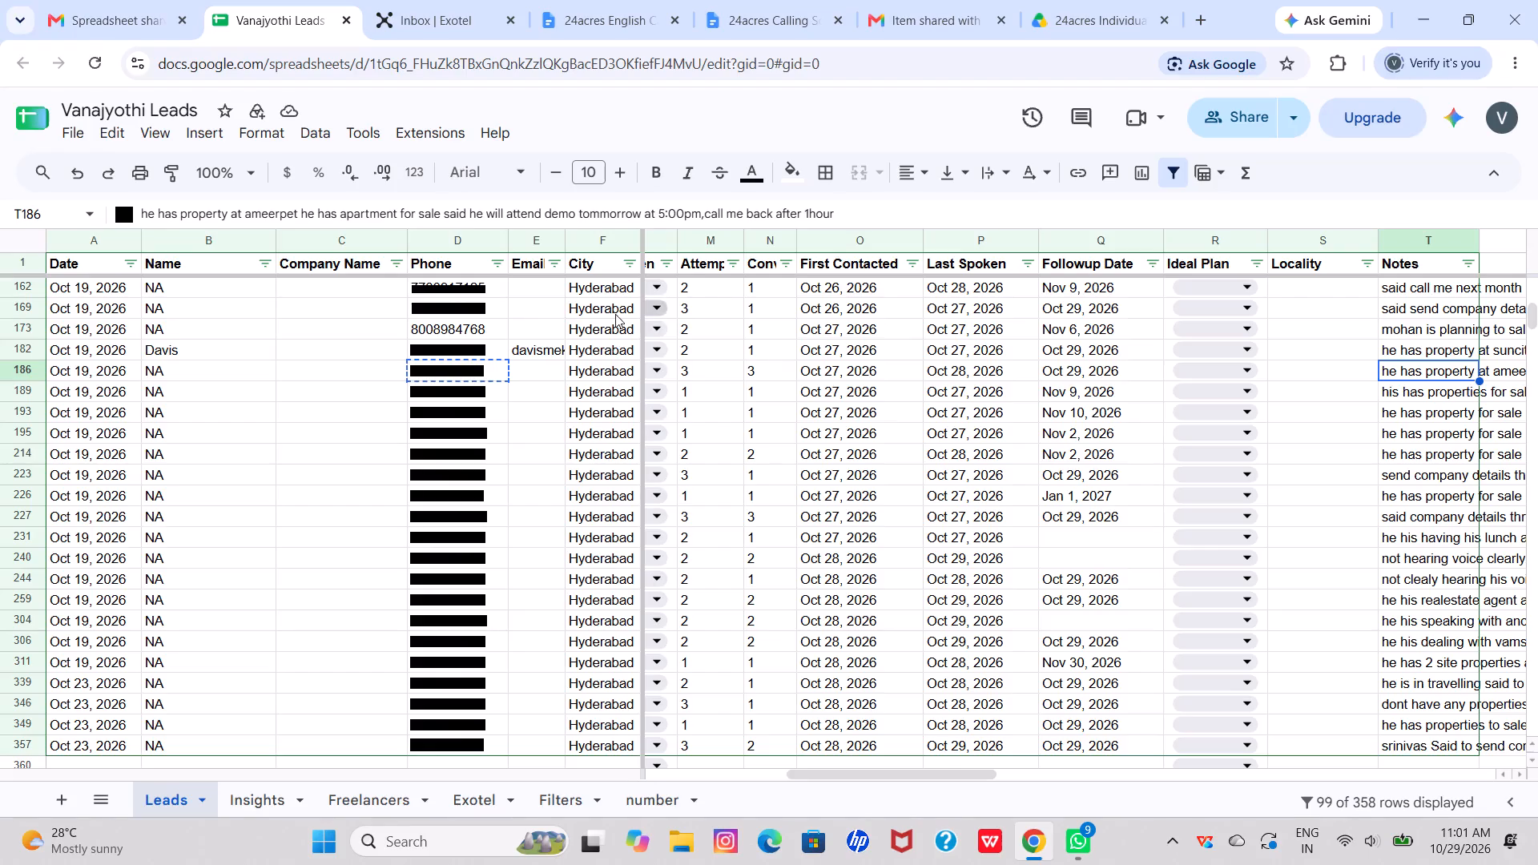
Copy the phone number of the Hyderabad lead in row 169.
left_click(493, 310)
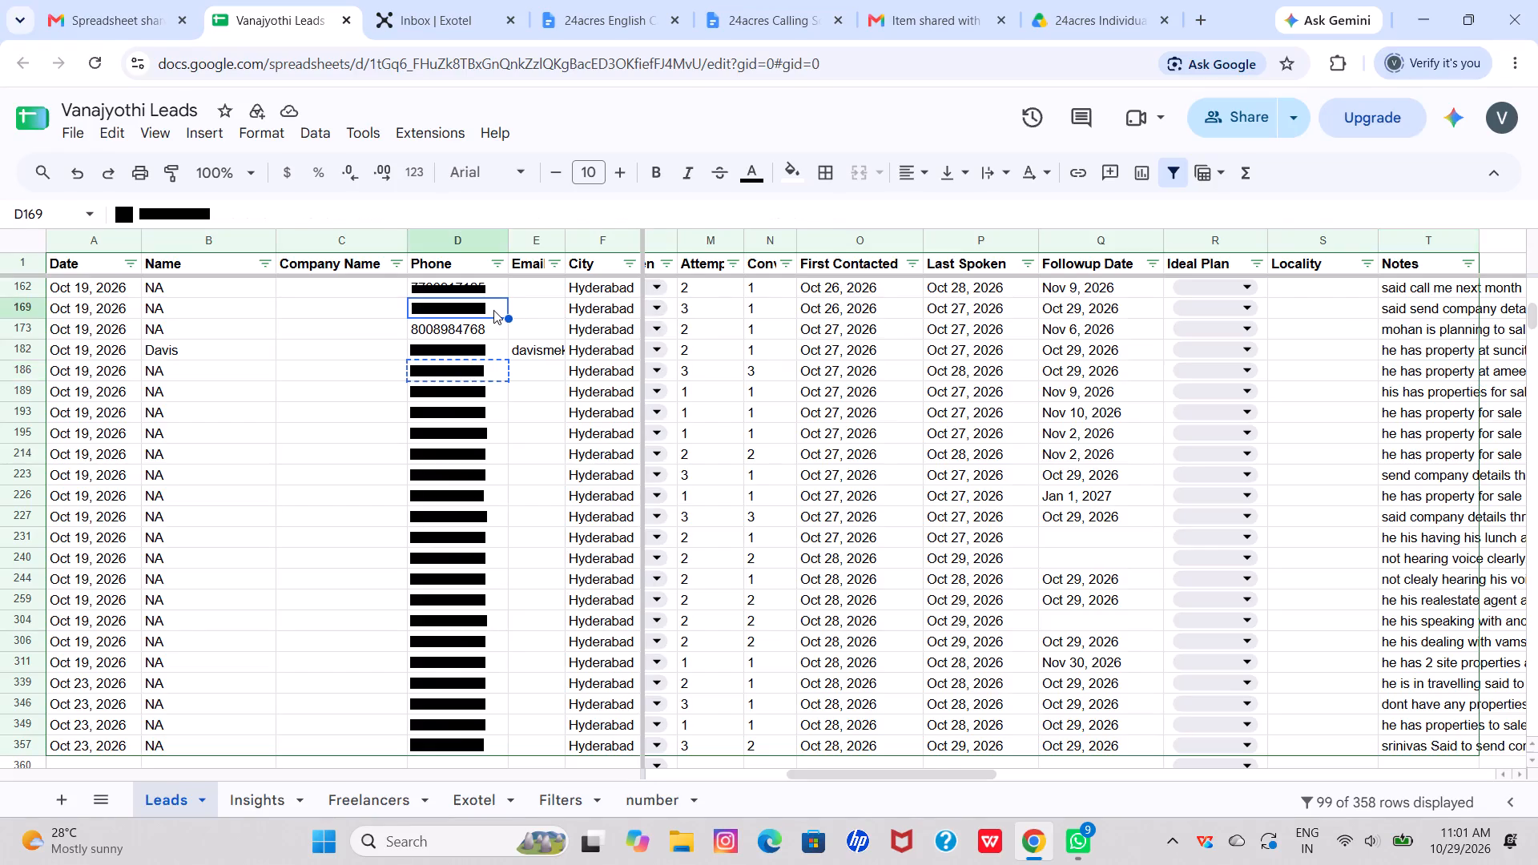
key("ctrl+c")
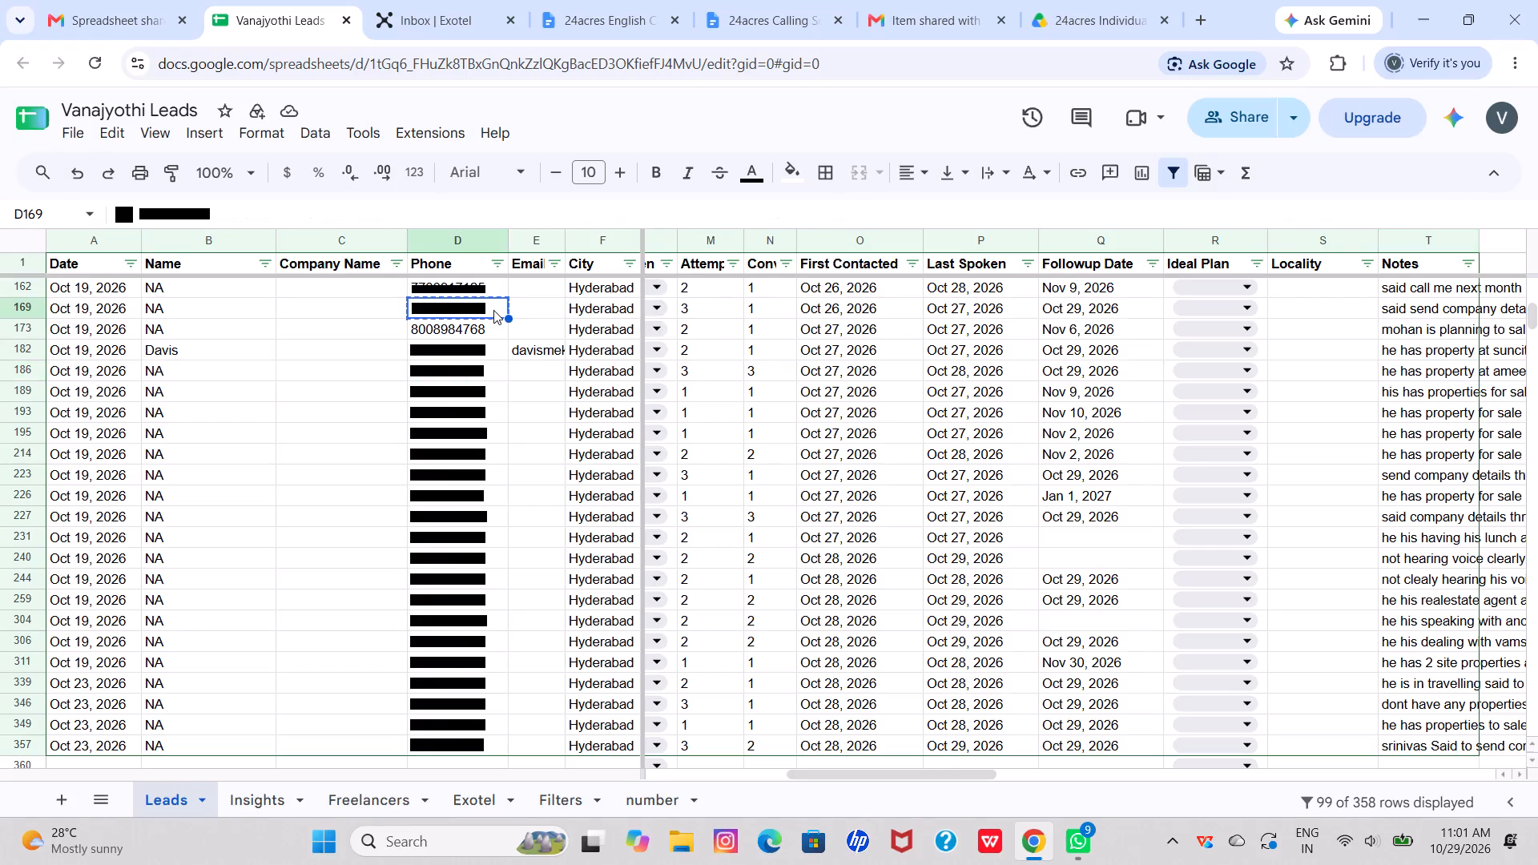
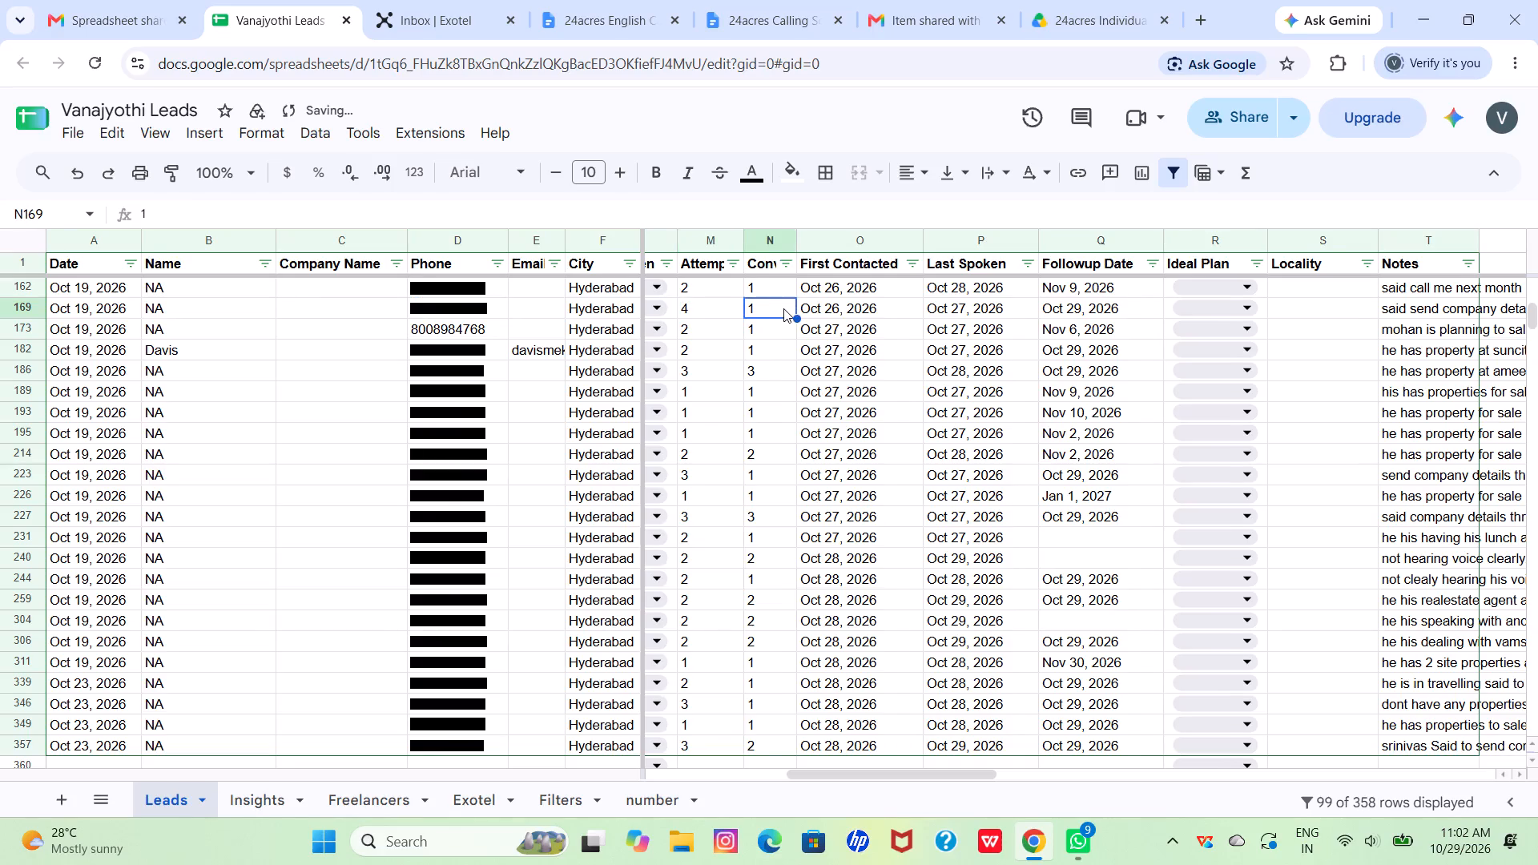
Extend the note of the lead in row 162 so it reads "said call me next month and disconnected call".
scroll(783, 308, "left", 4)
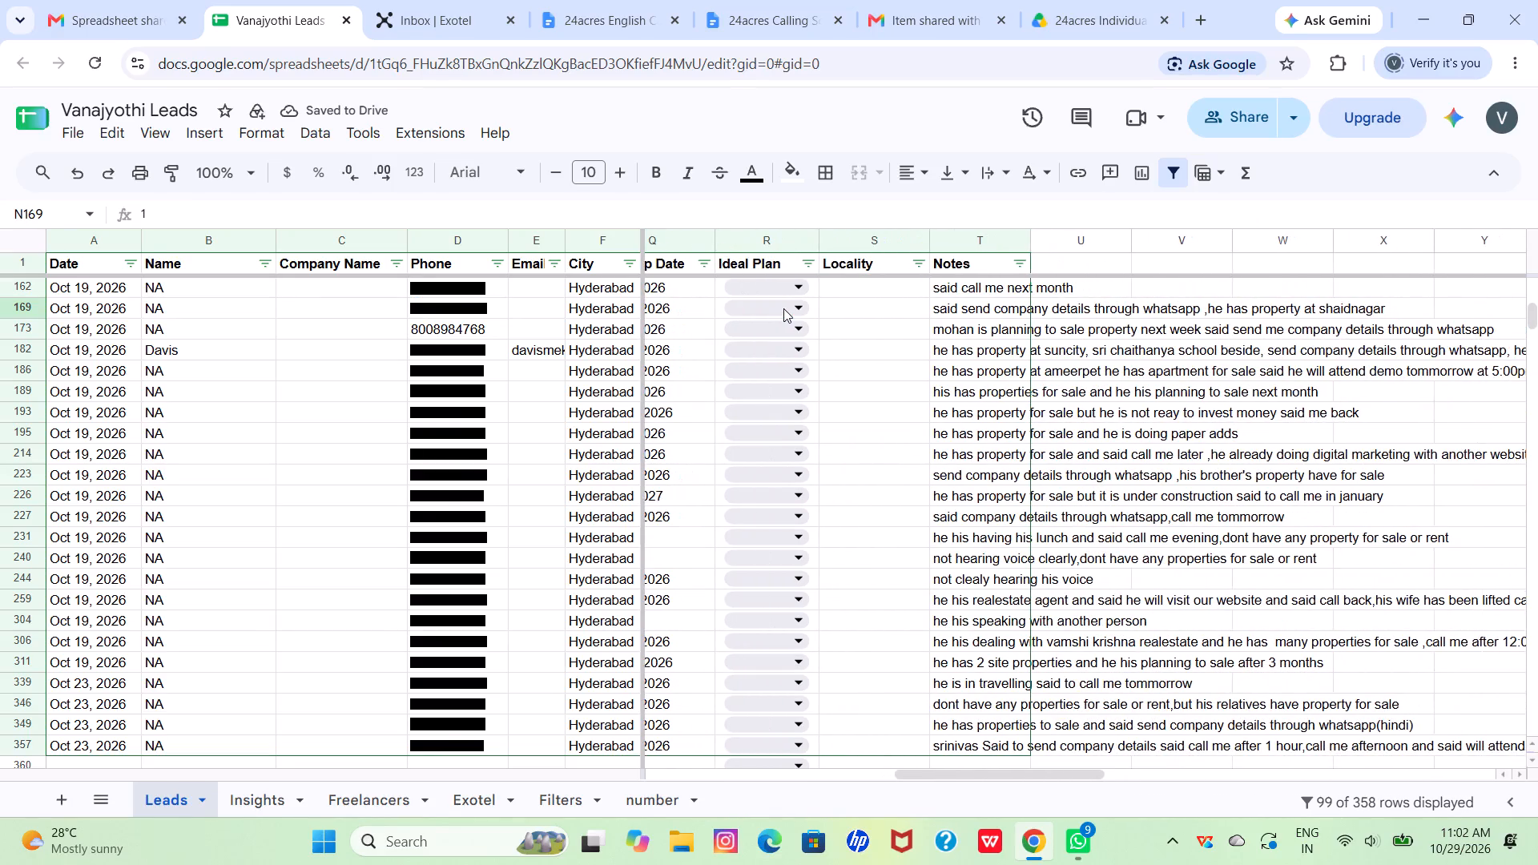
left_click(843, 310)
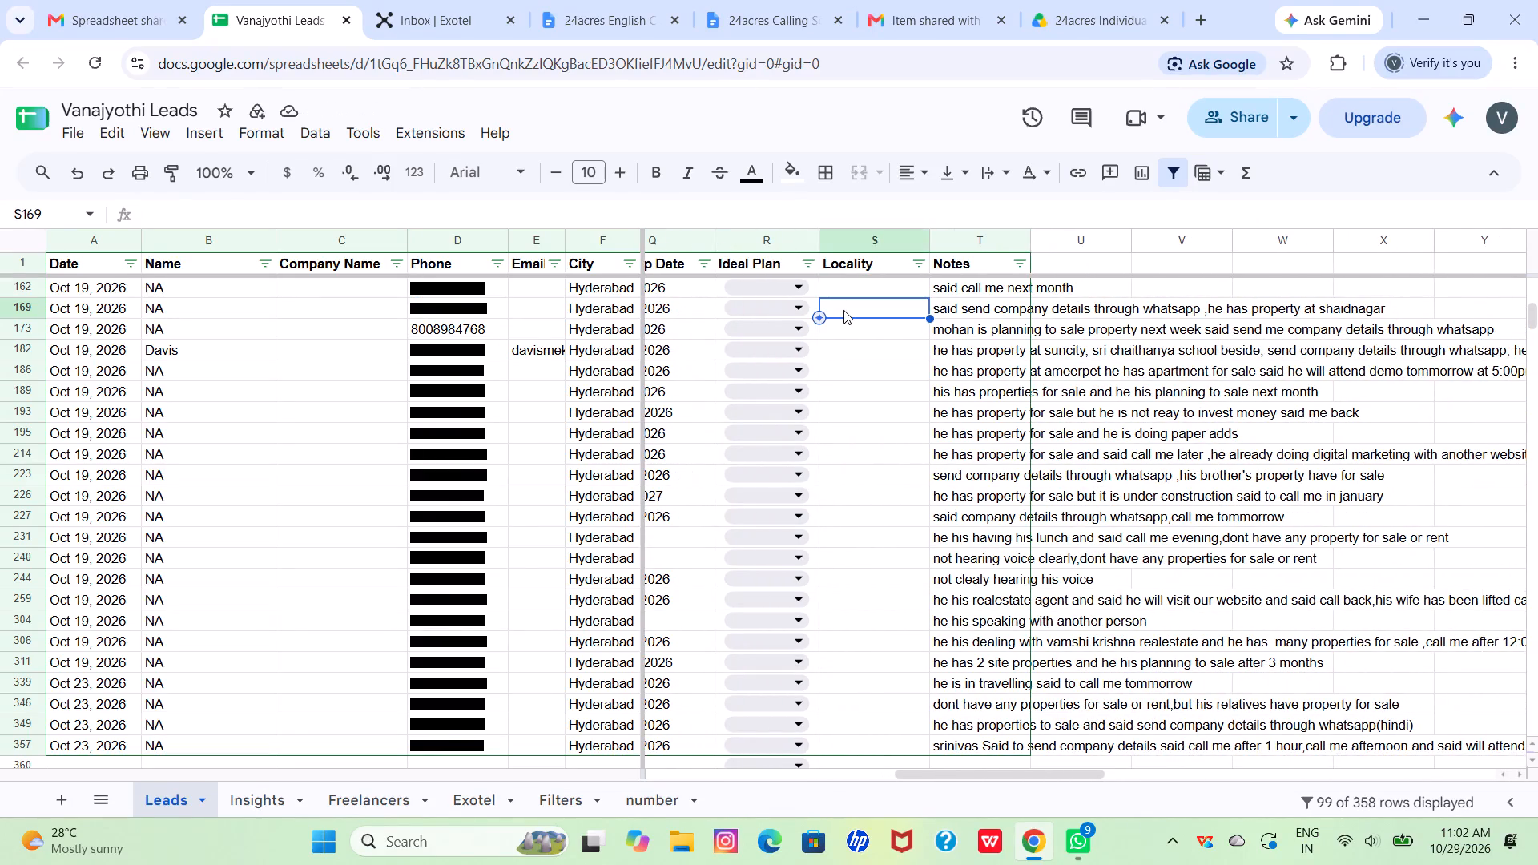
scroll(843, 310, "up", 1)
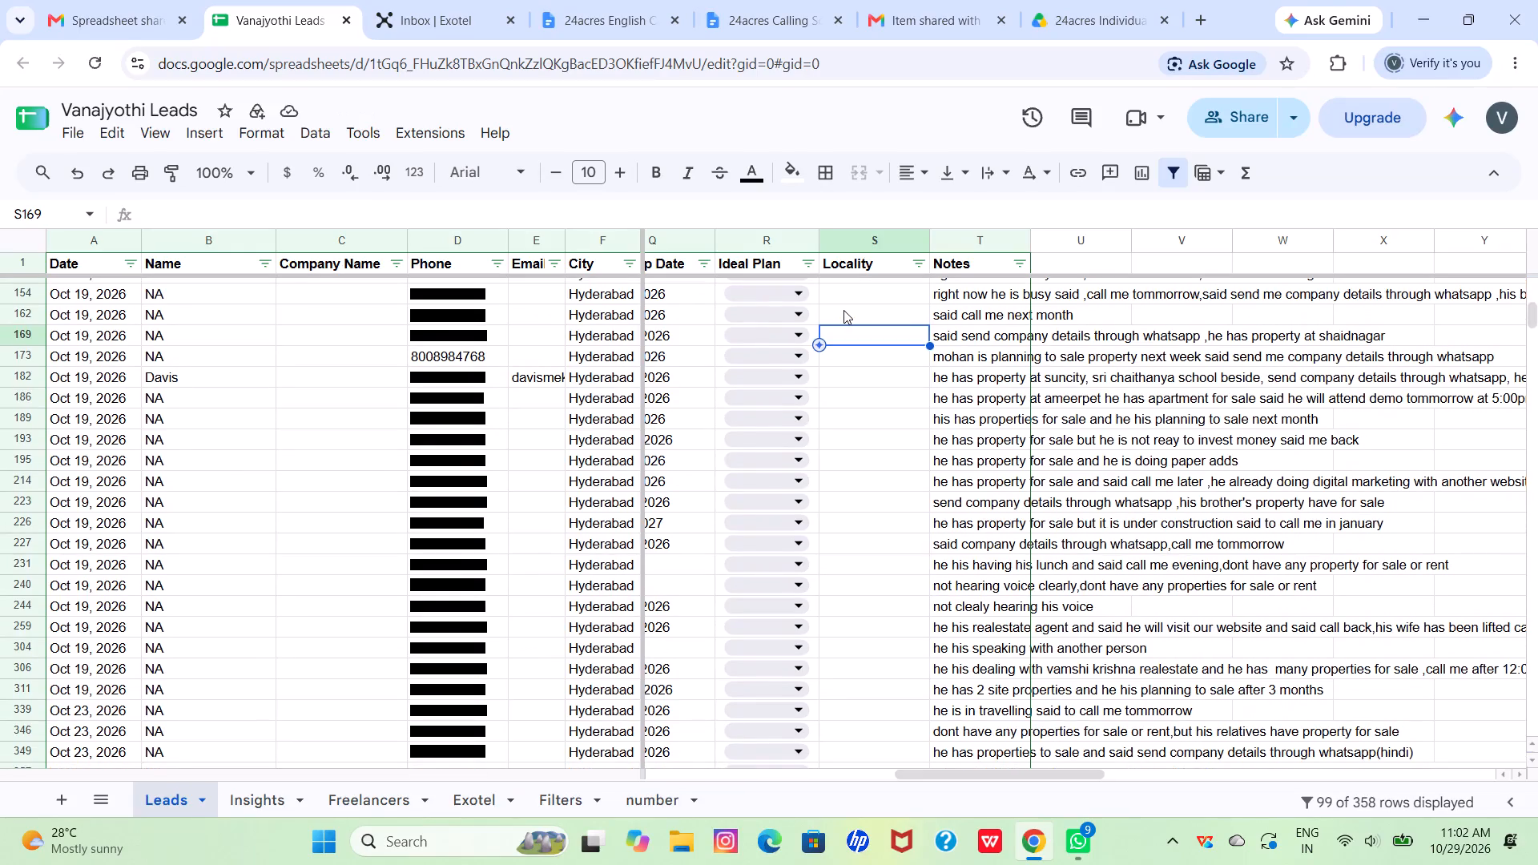
double_click(947, 316)
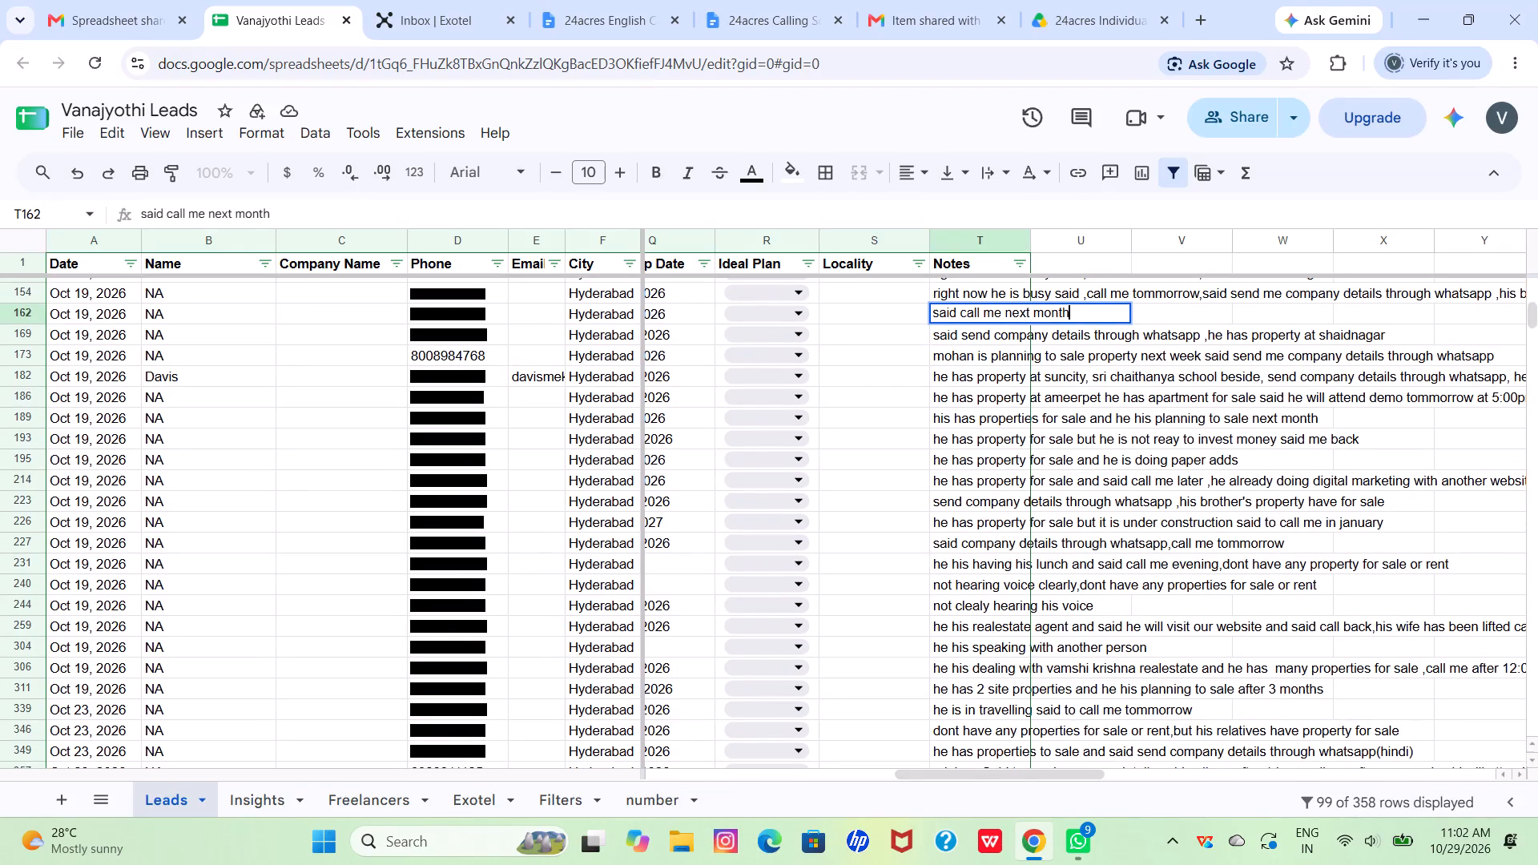
key("comma")
type("di")
key("BackSpace")
key("BackSpace")
key("BackSpace")
key("space")
type("and di")
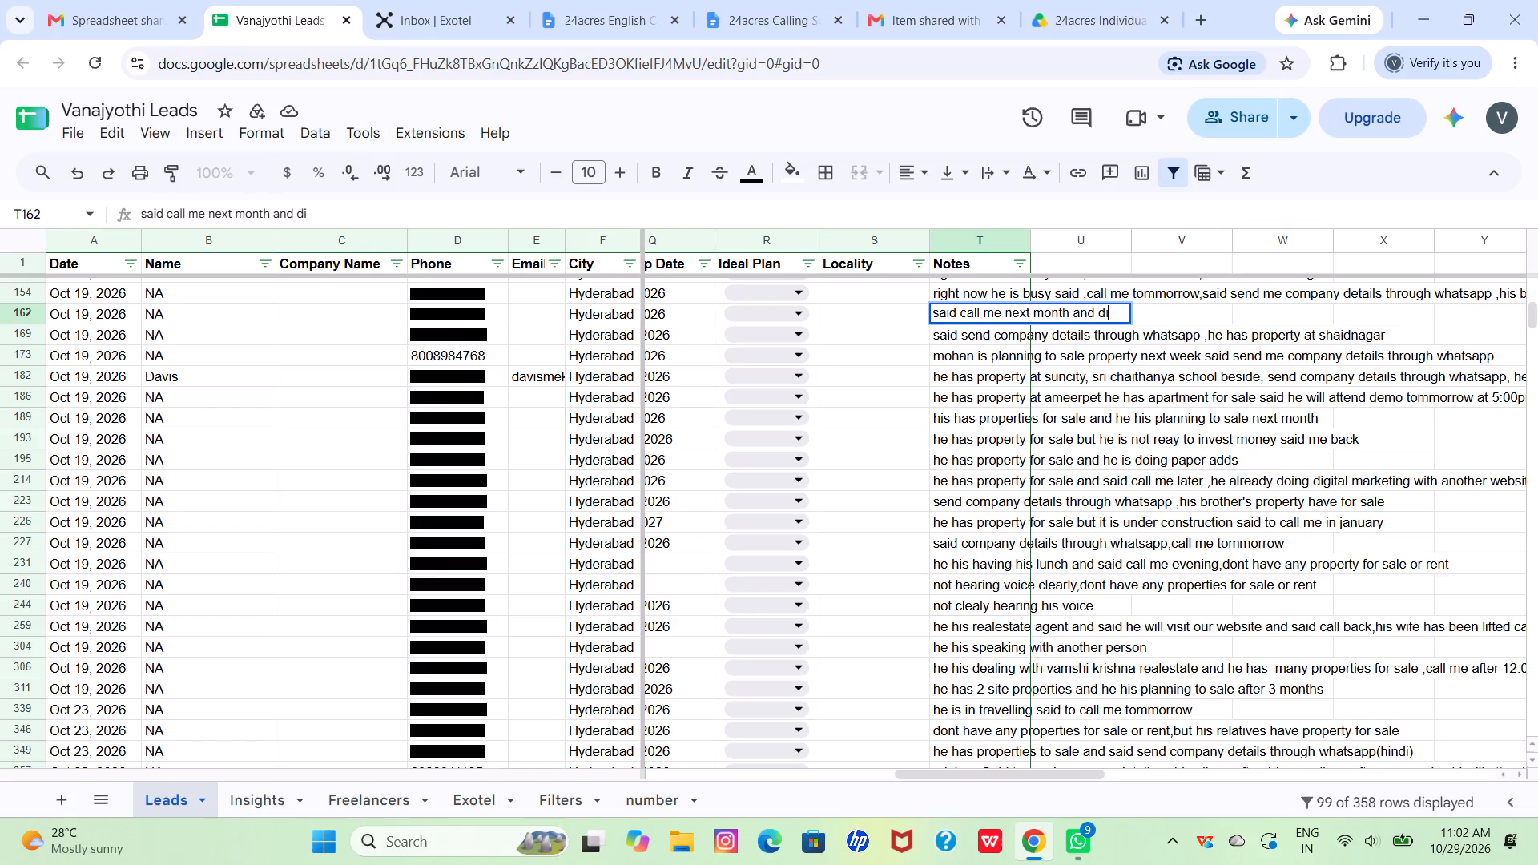
type("sconn")
type("ected call")
key("Return")
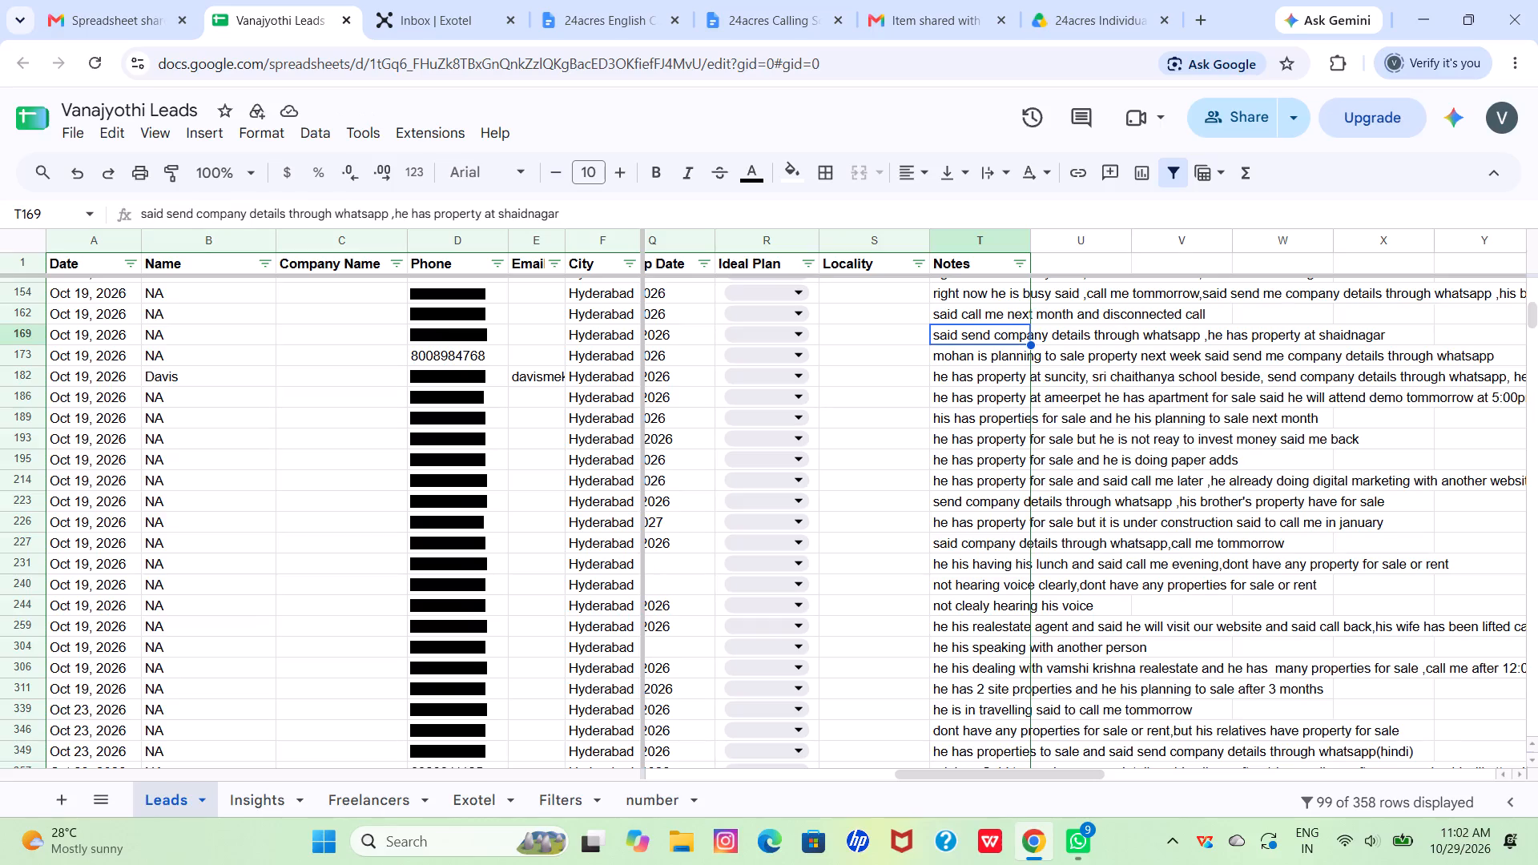
Review the last spoken dates, follow-up dates and notes of the leads above row 169, including the one in row 150.
scroll(947, 316, "up", 1)
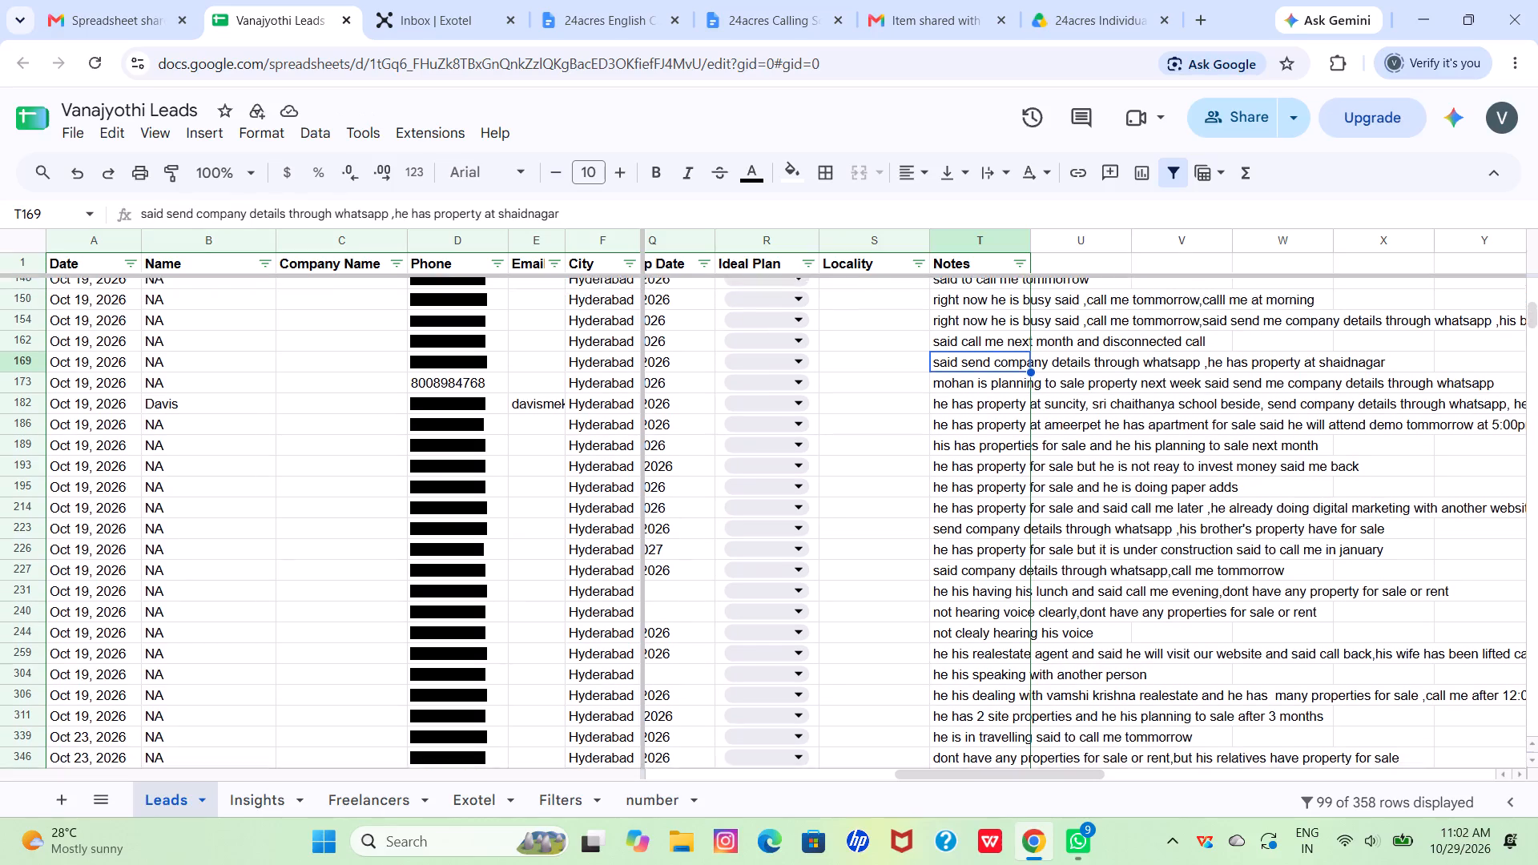
scroll(947, 316, "up", 1)
scroll(947, 316, "left", 1)
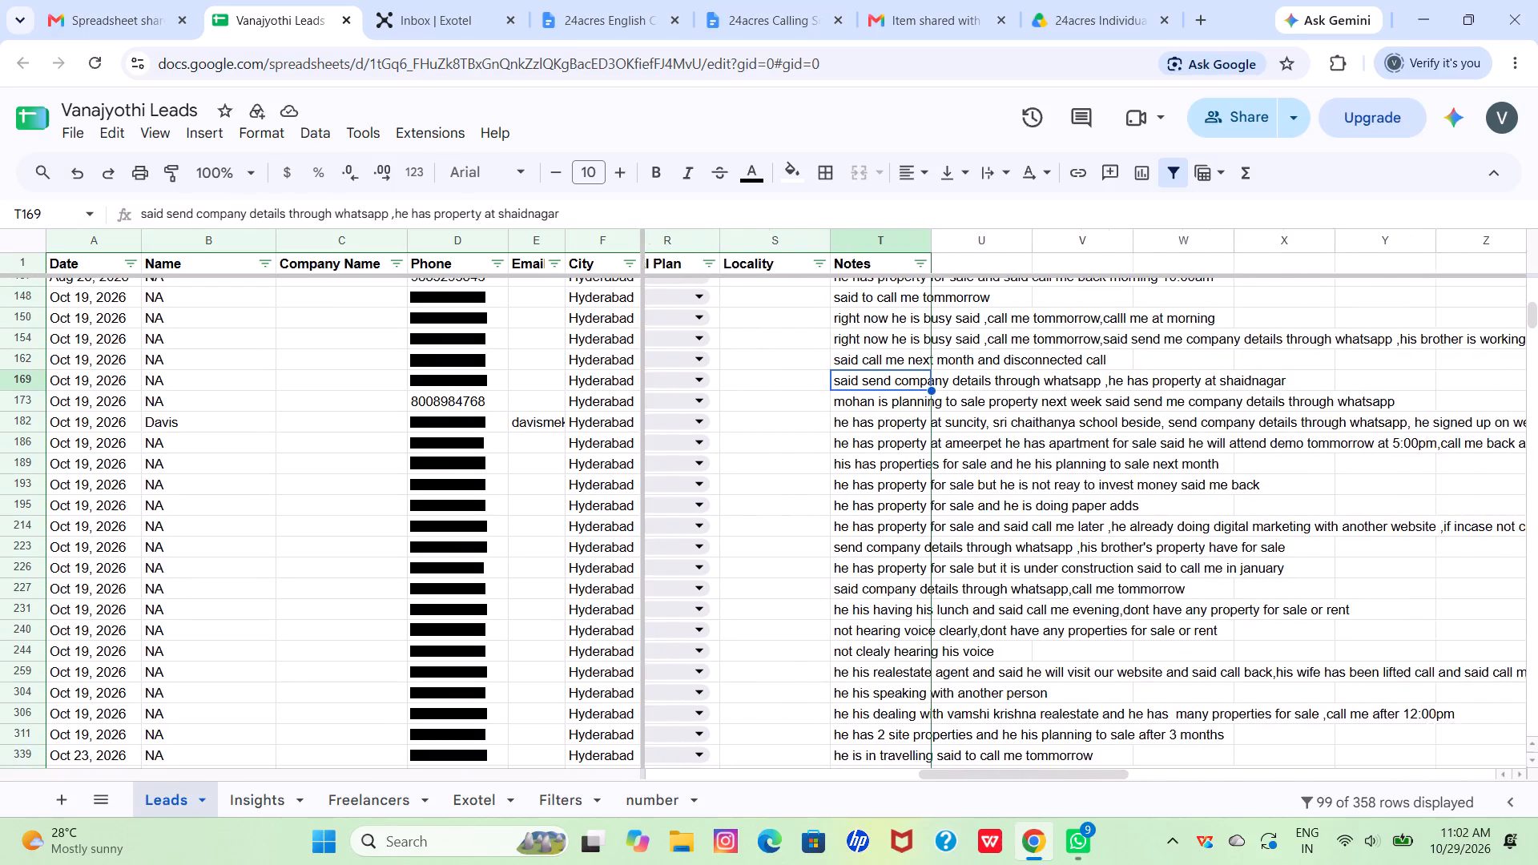
scroll(947, 316, "left", 4)
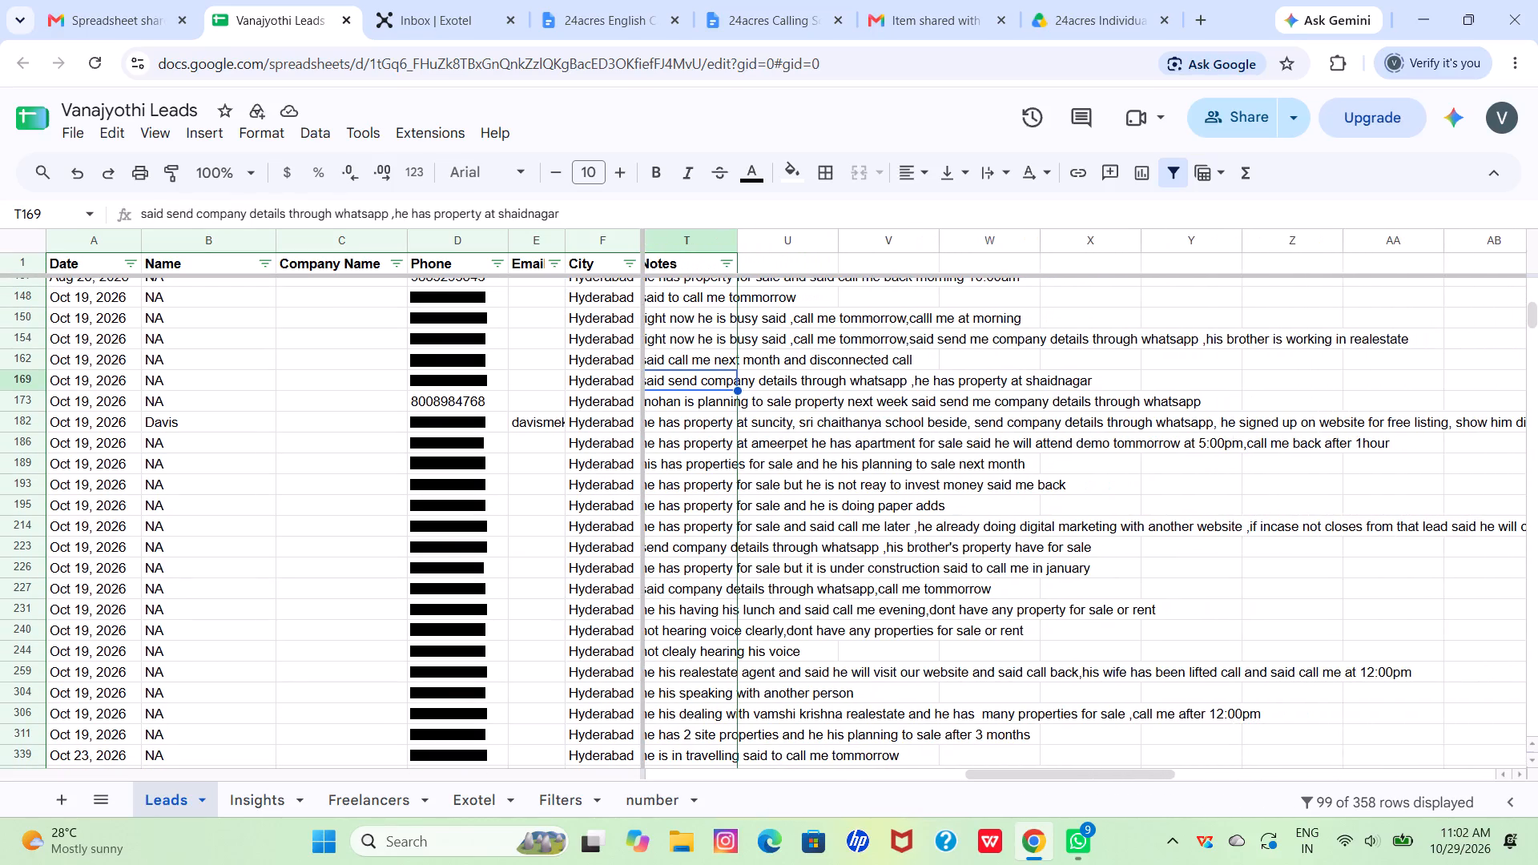
scroll(951, 316, "right", 3)
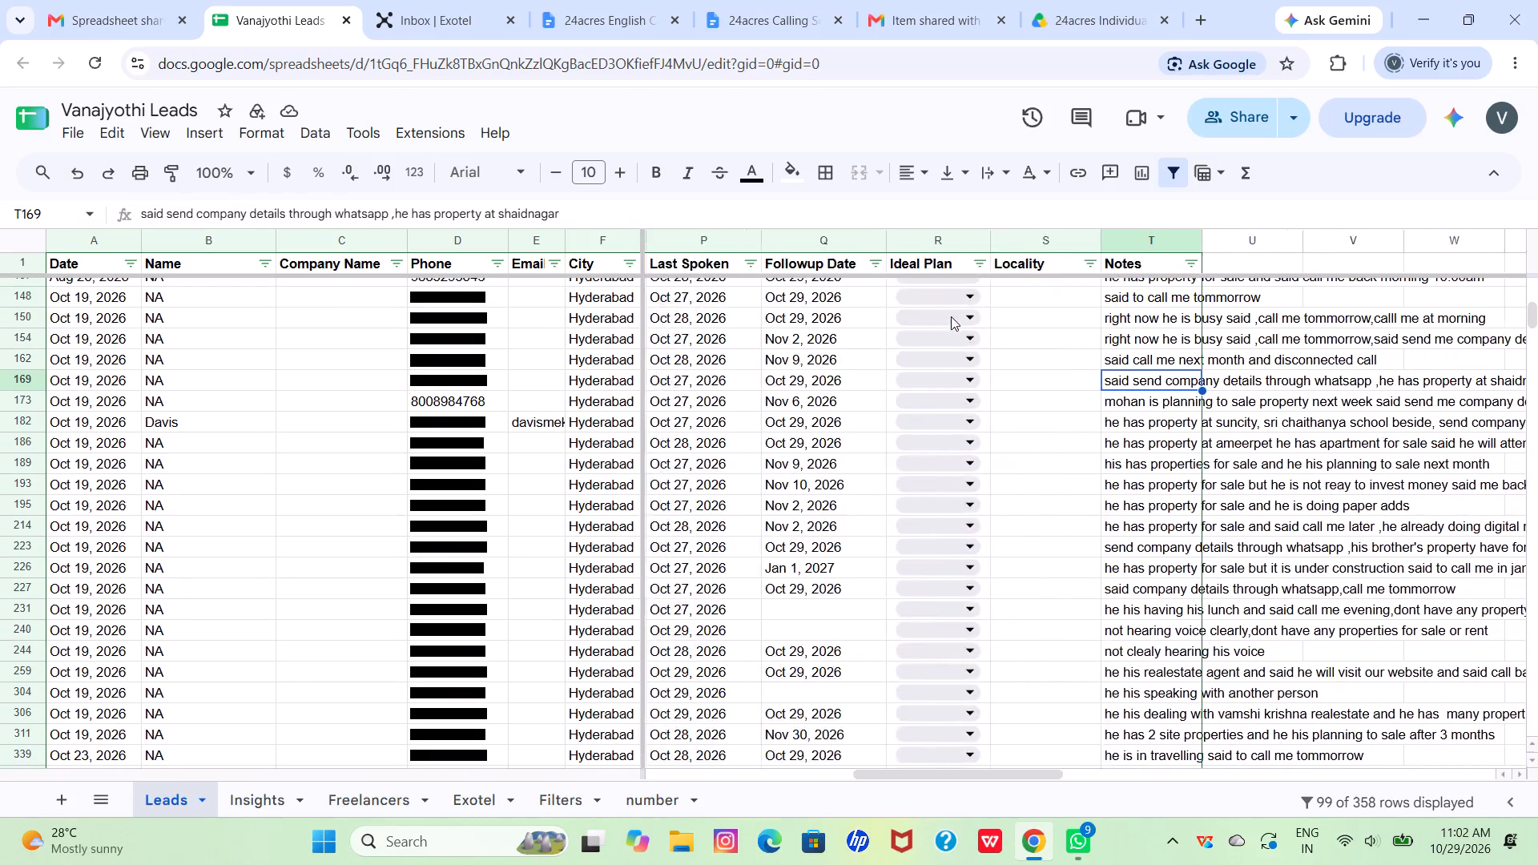
scroll(951, 316, "right", 1)
left_click(856, 346)
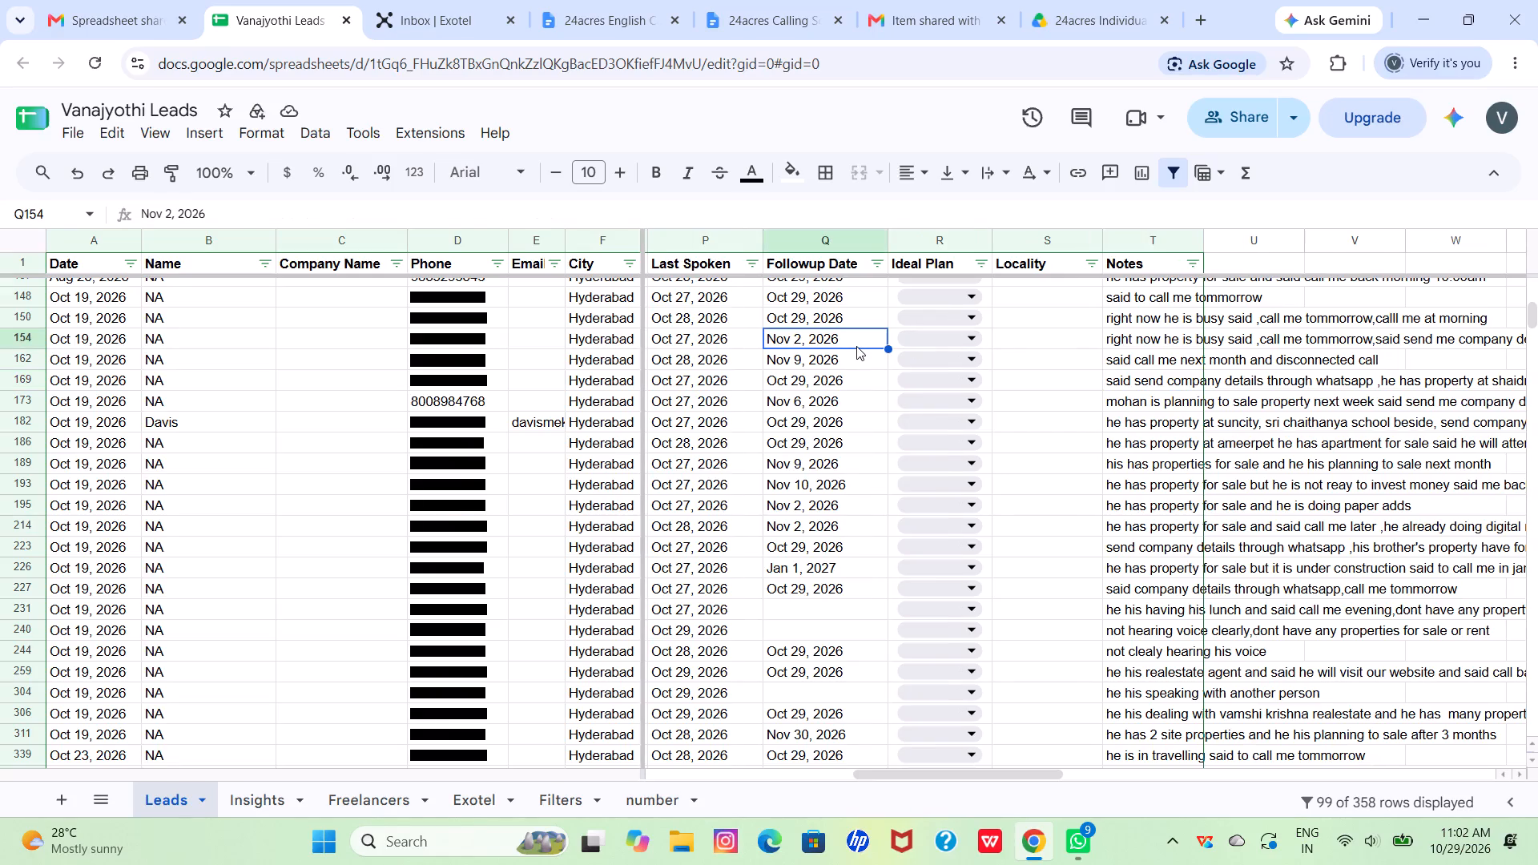
scroll(854, 348, "up", 1)
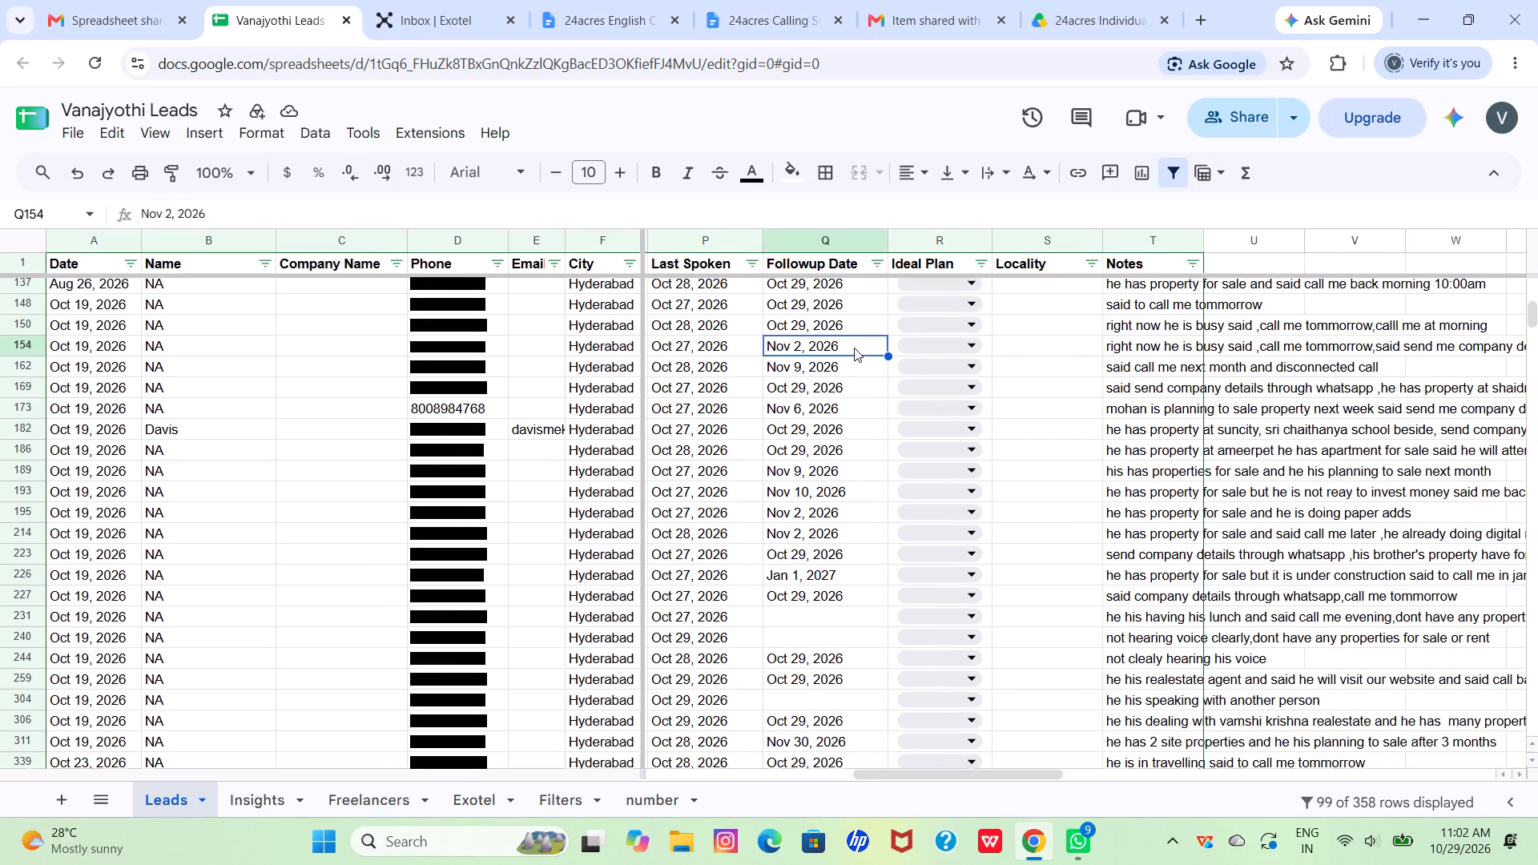
scroll(854, 348, "up", 1)
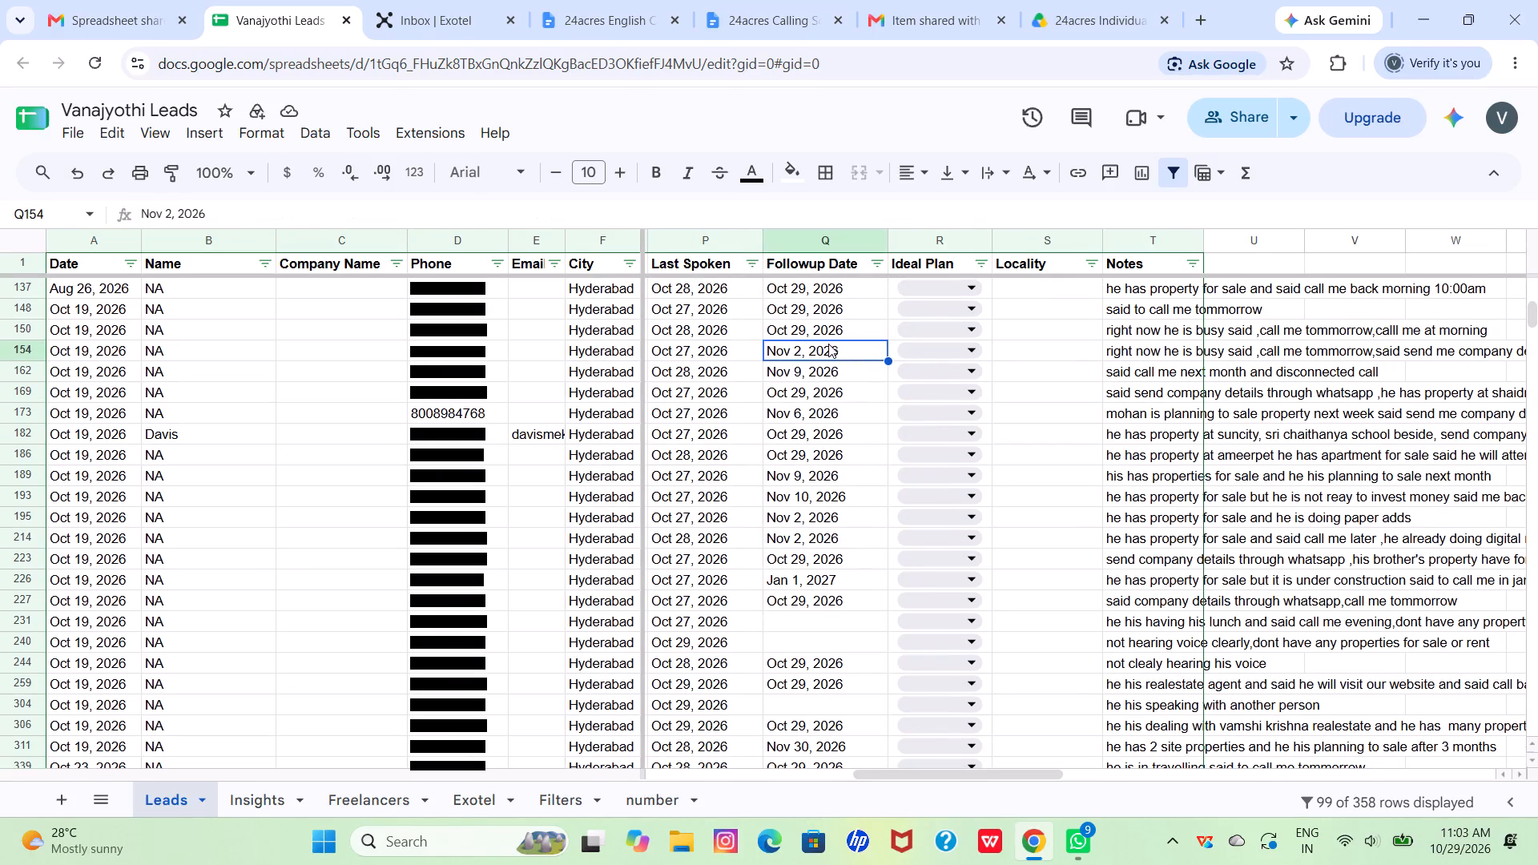
left_click(824, 333)
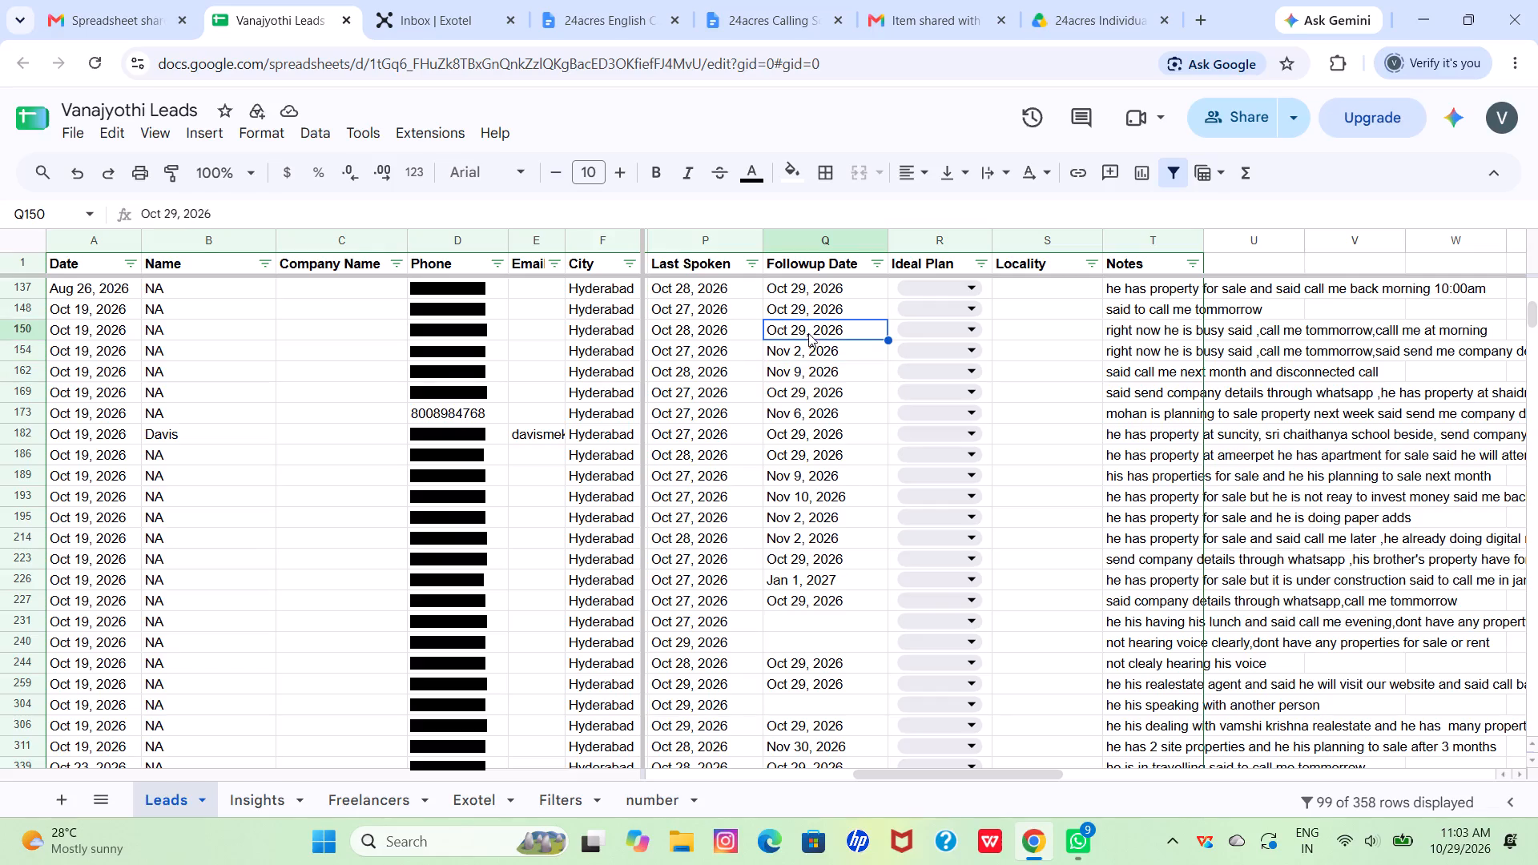
left_click(441, 328)
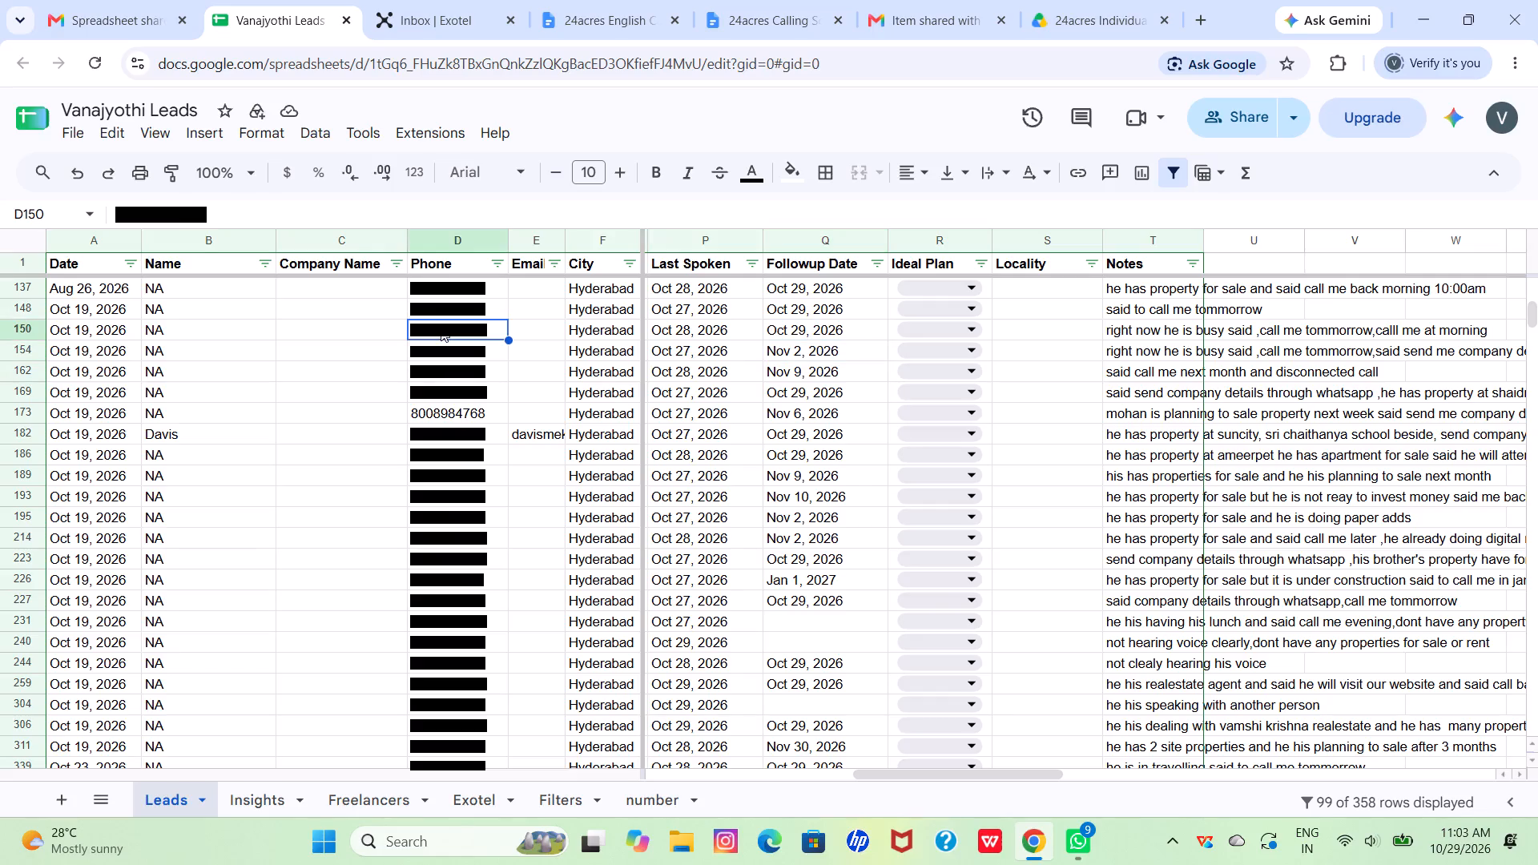
scroll(441, 328, "up", 1)
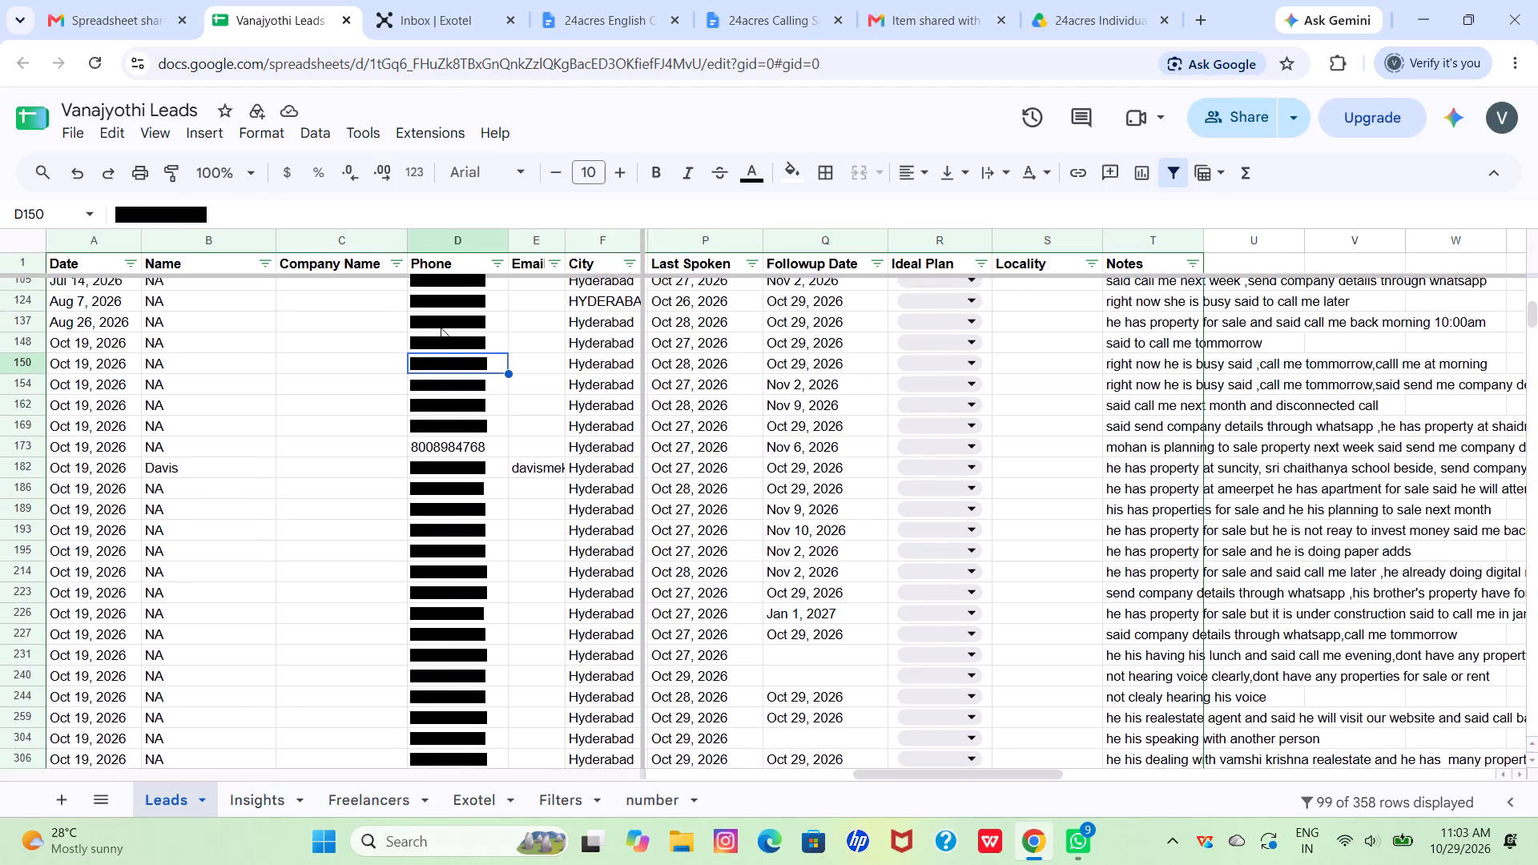
scroll(441, 328, "up", 1)
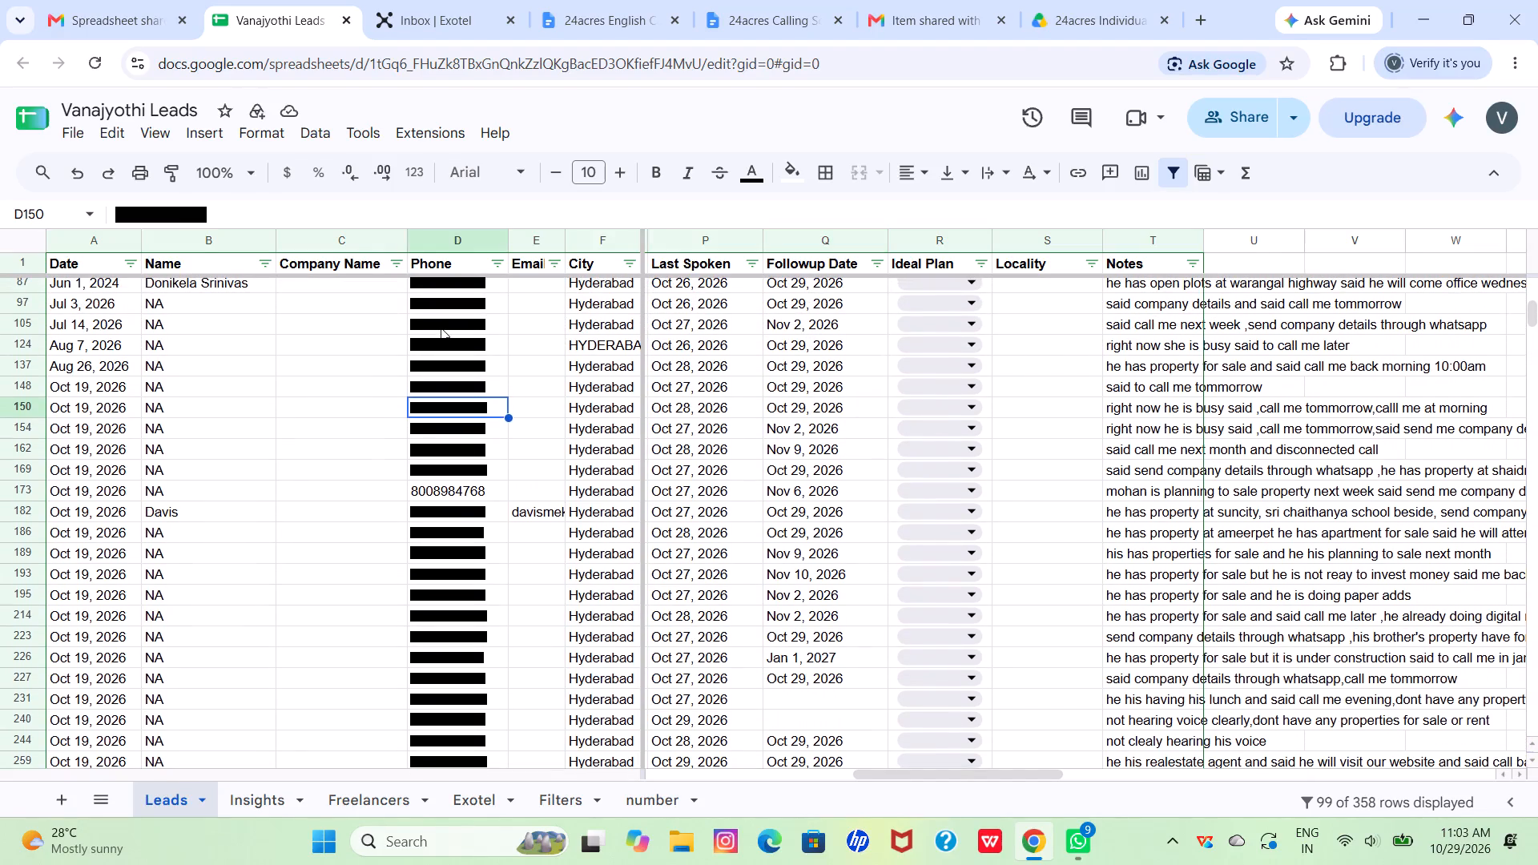
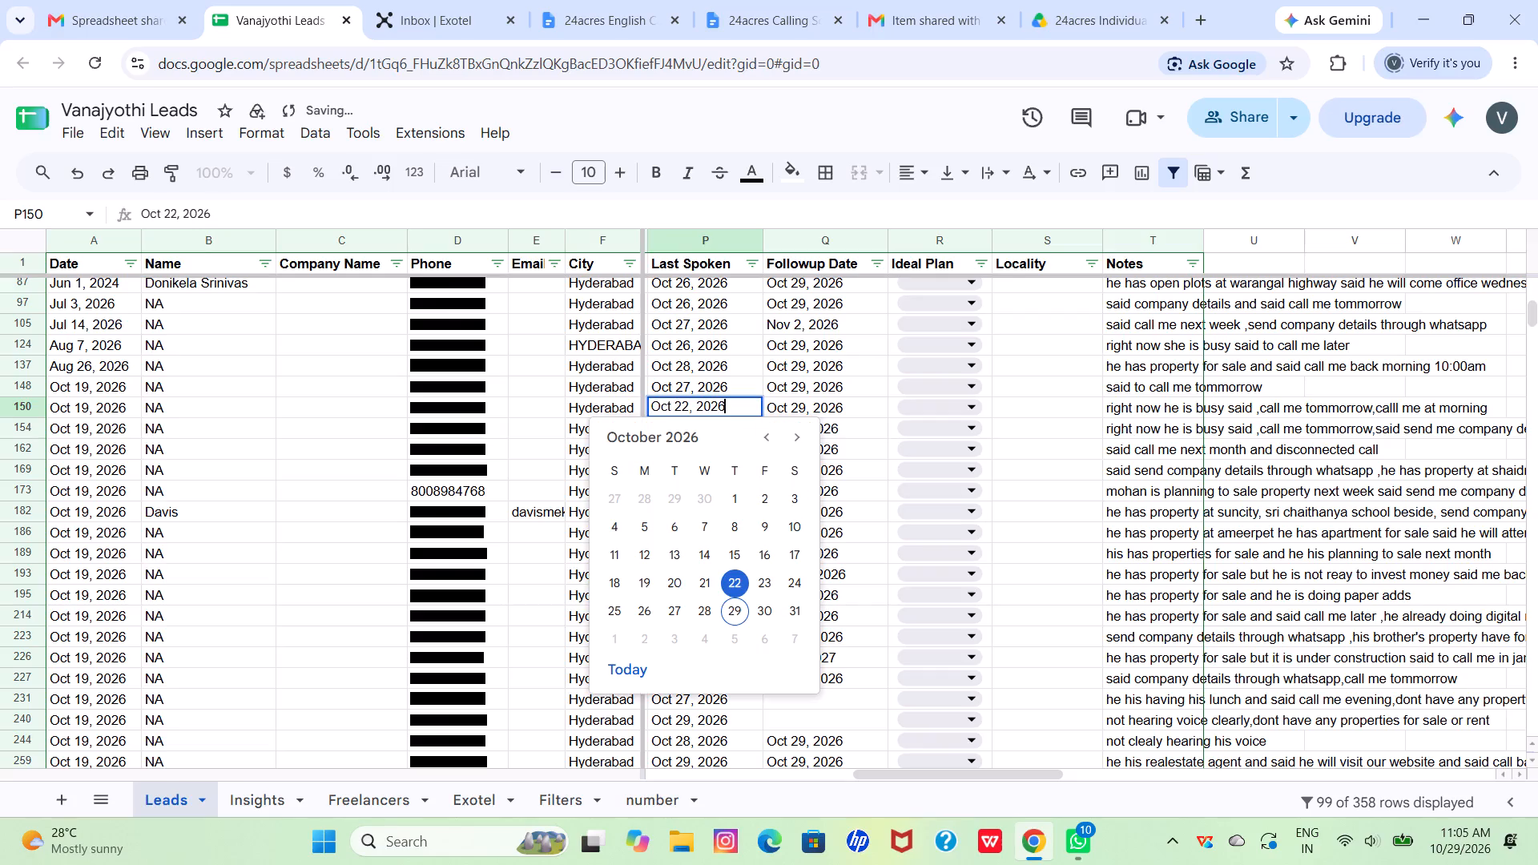
Set the last spoken date of the lead in row 150 to Oct 29, 2026.
left_click(731, 610)
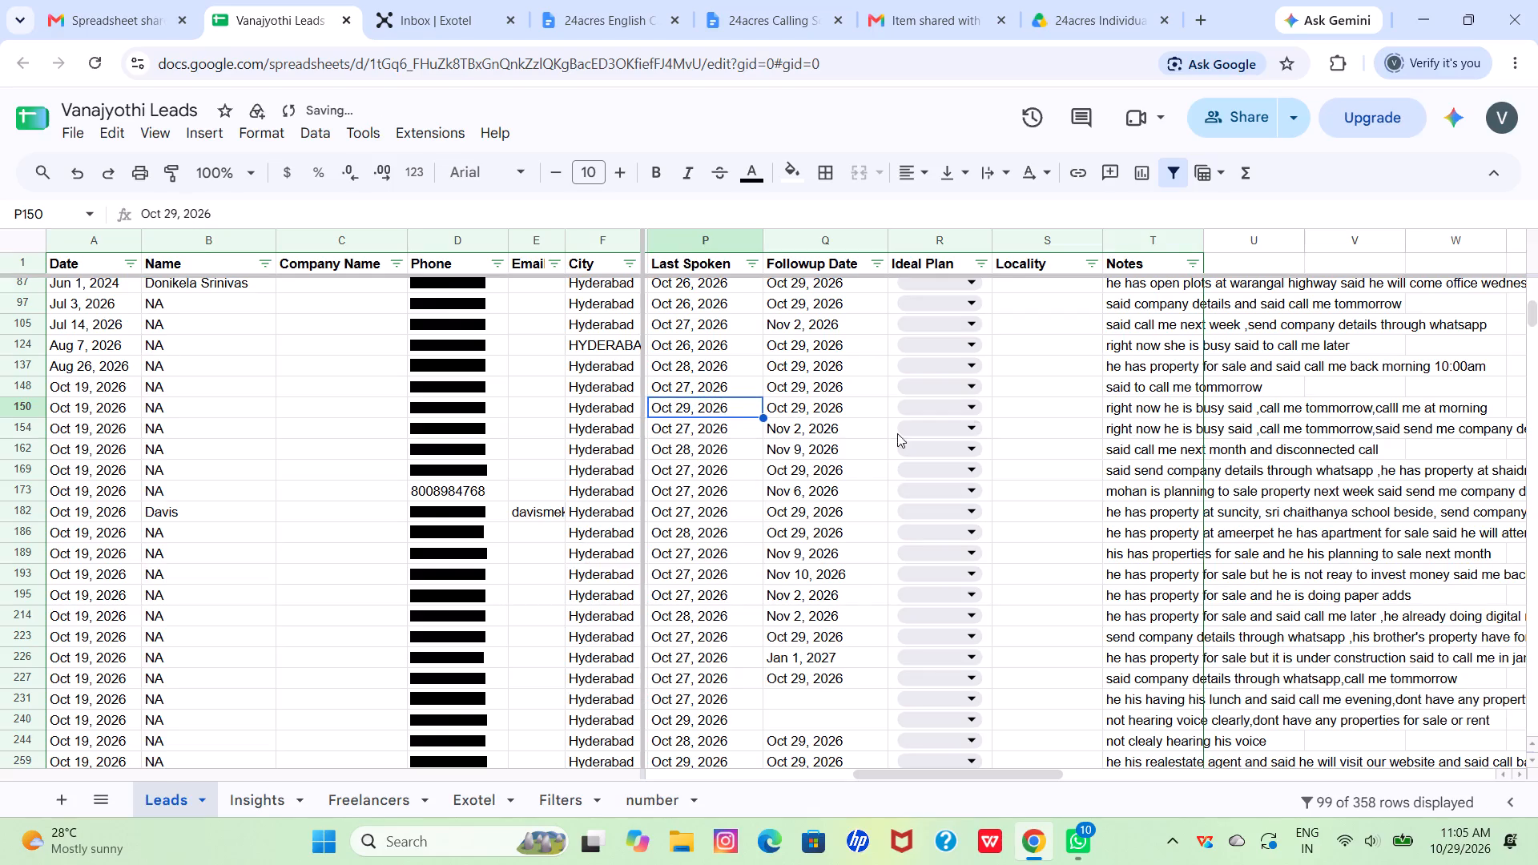
Append ",call me at 5:00pm" to the end of the note of the lead in row 150.
double_click(1118, 405)
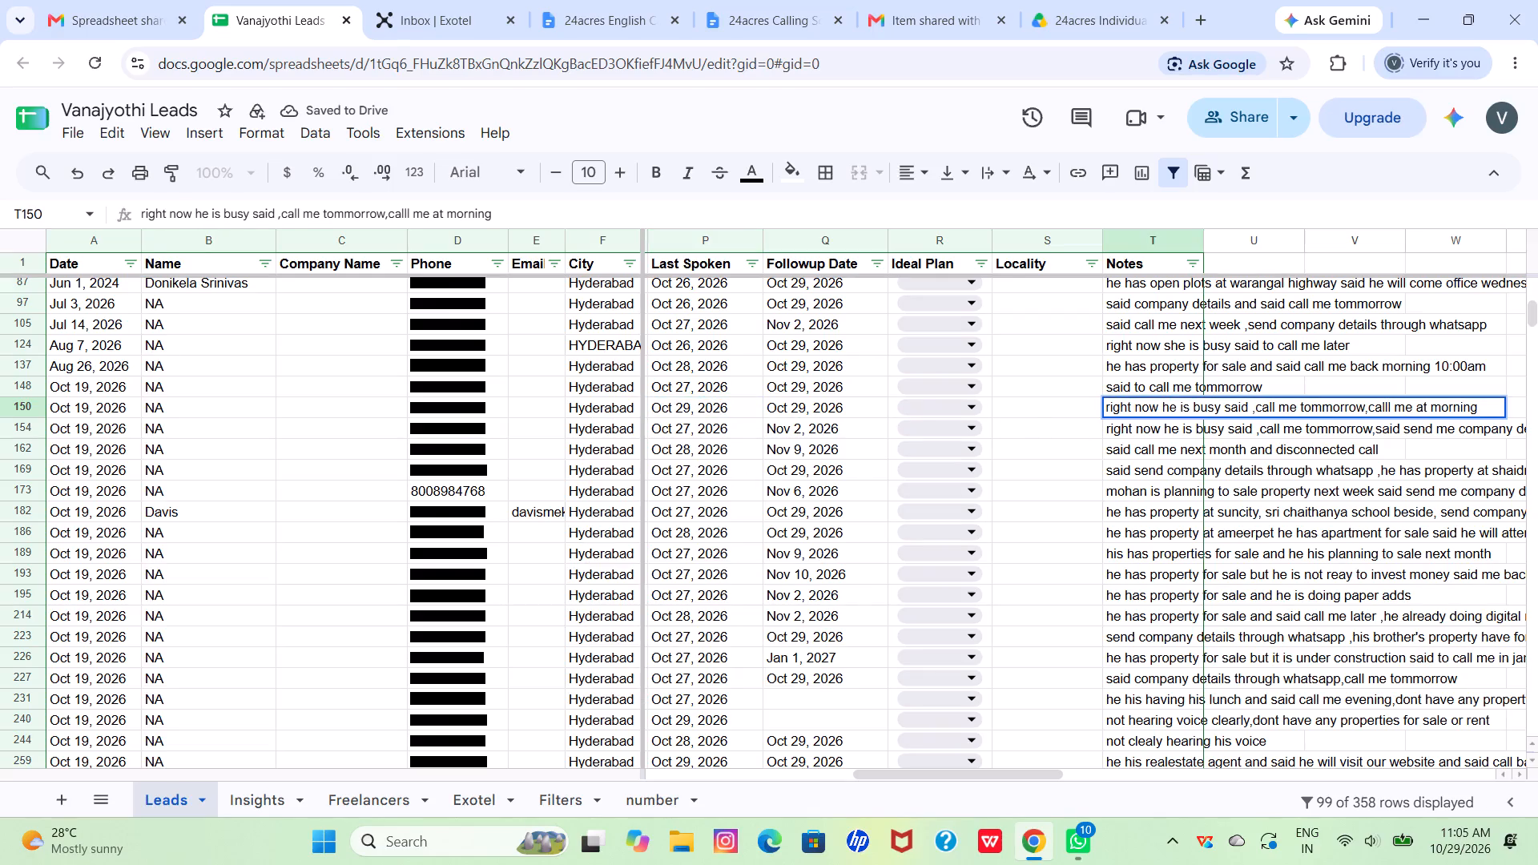
type(",call me at 5")
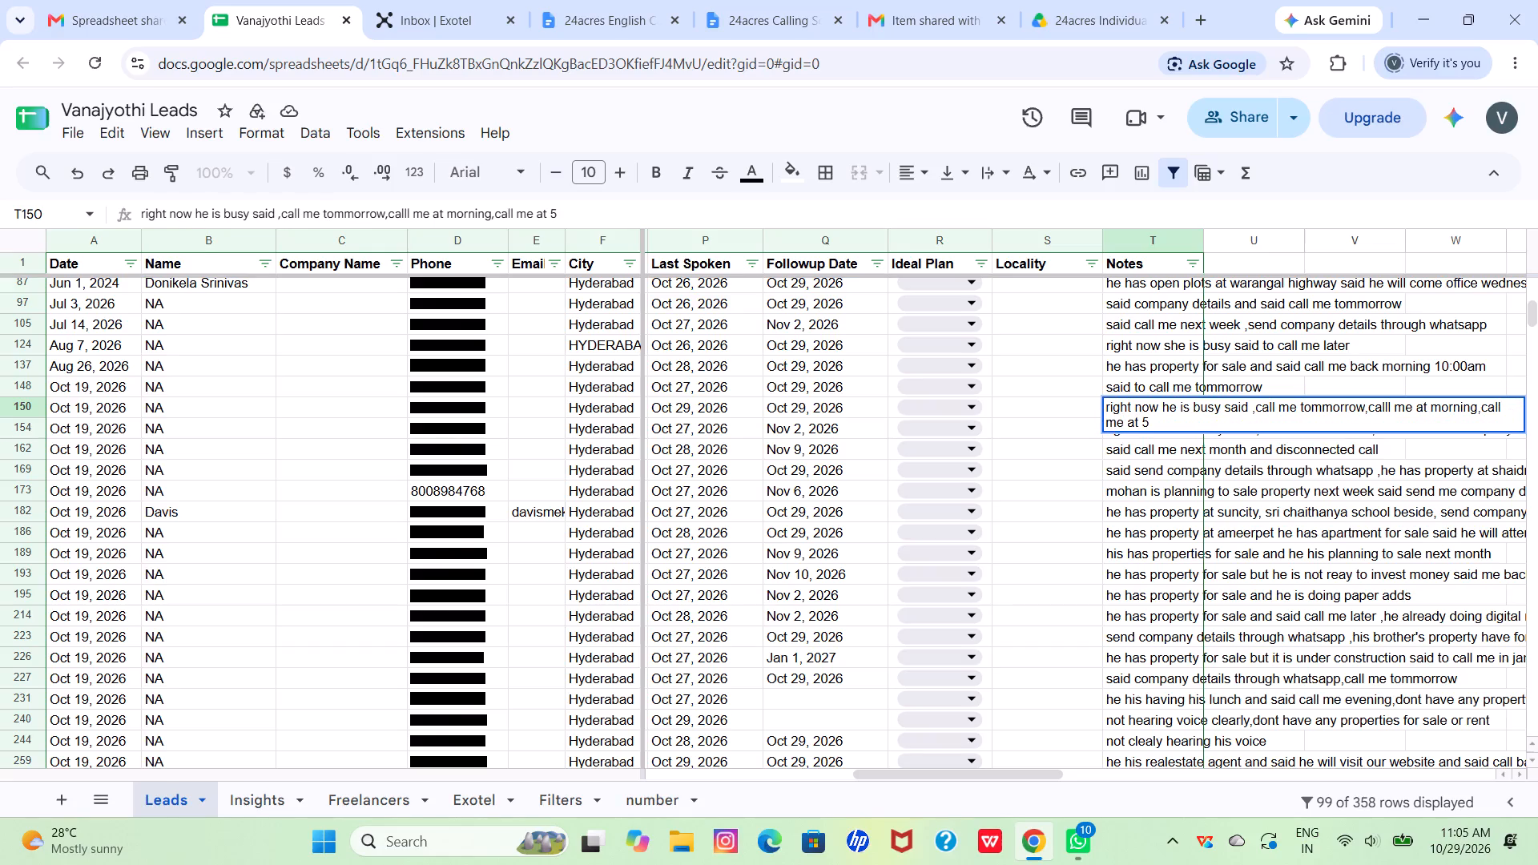
type(":00pm")
key("Return")
Copy the phone number of the lead in row 150.
scroll(1118, 405, "left", 1)
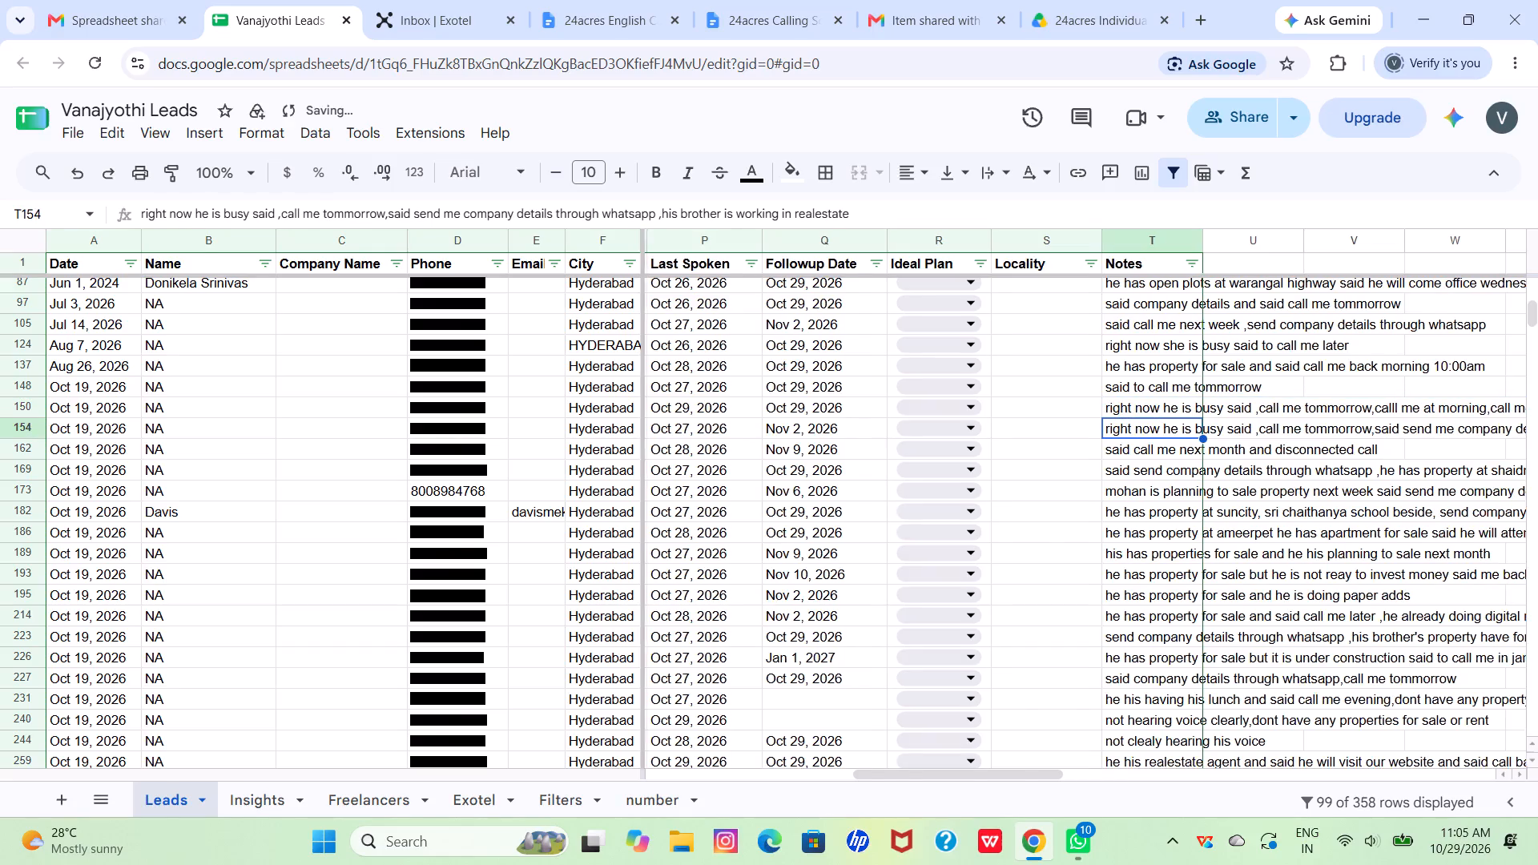
scroll(1118, 405, "left", 2)
scroll(1118, 405, "right", 4)
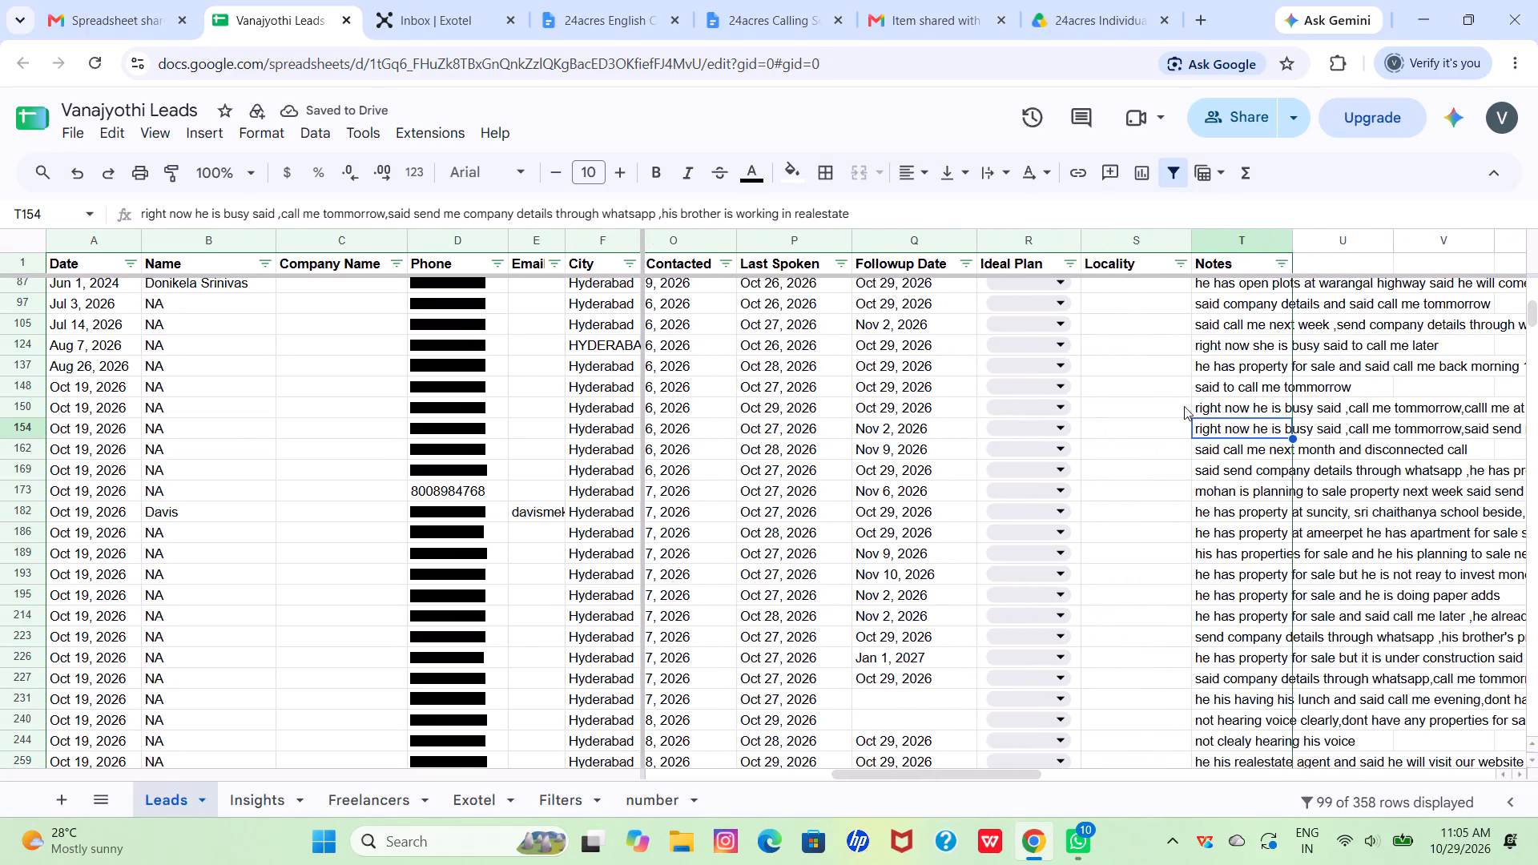
scroll(1045, 408, "right", 4)
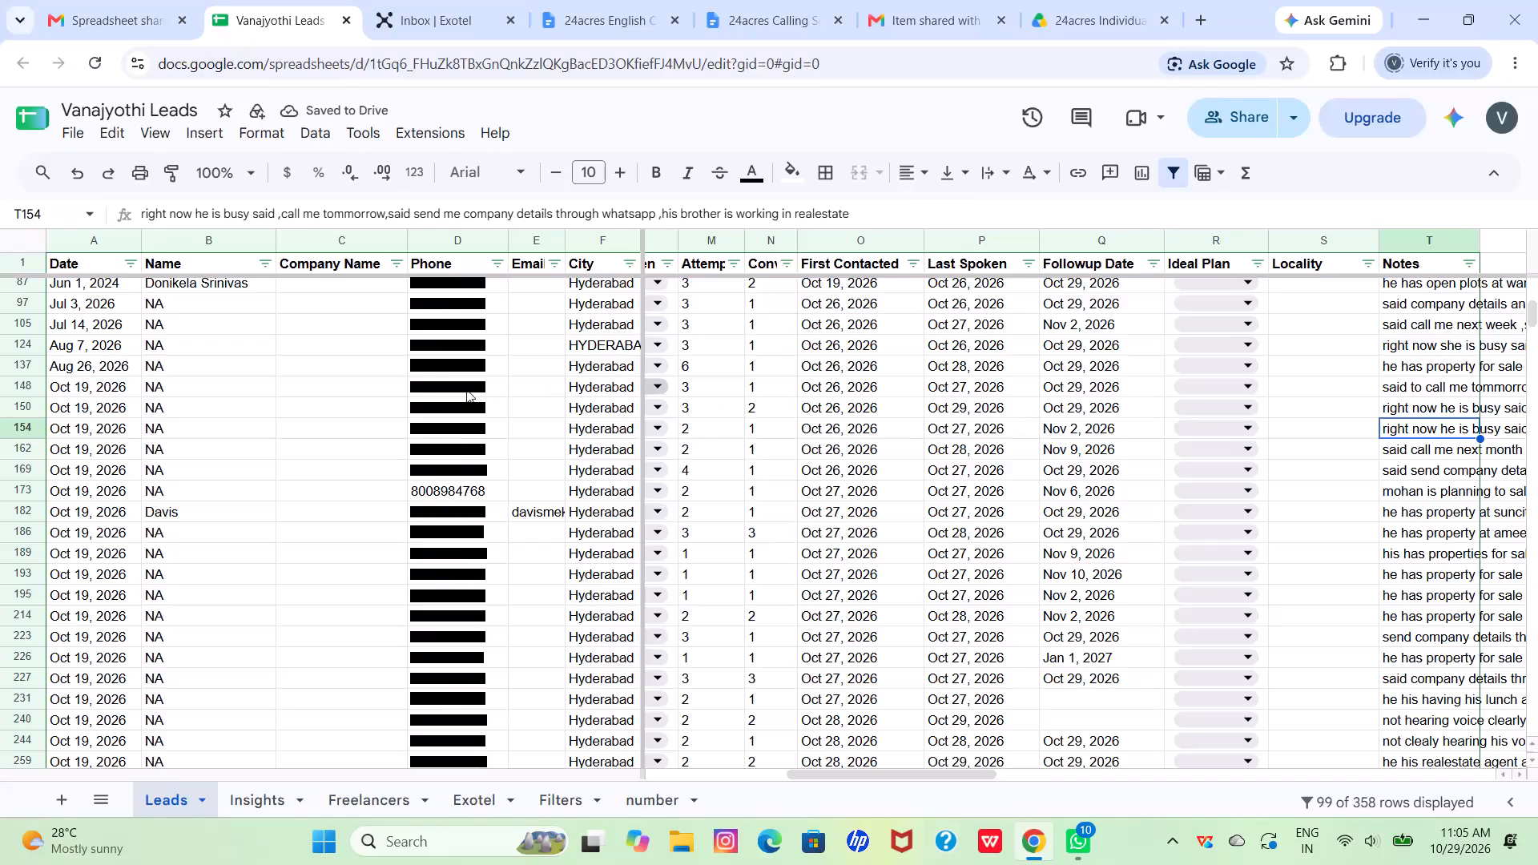
left_click(453, 398)
left_click(457, 407)
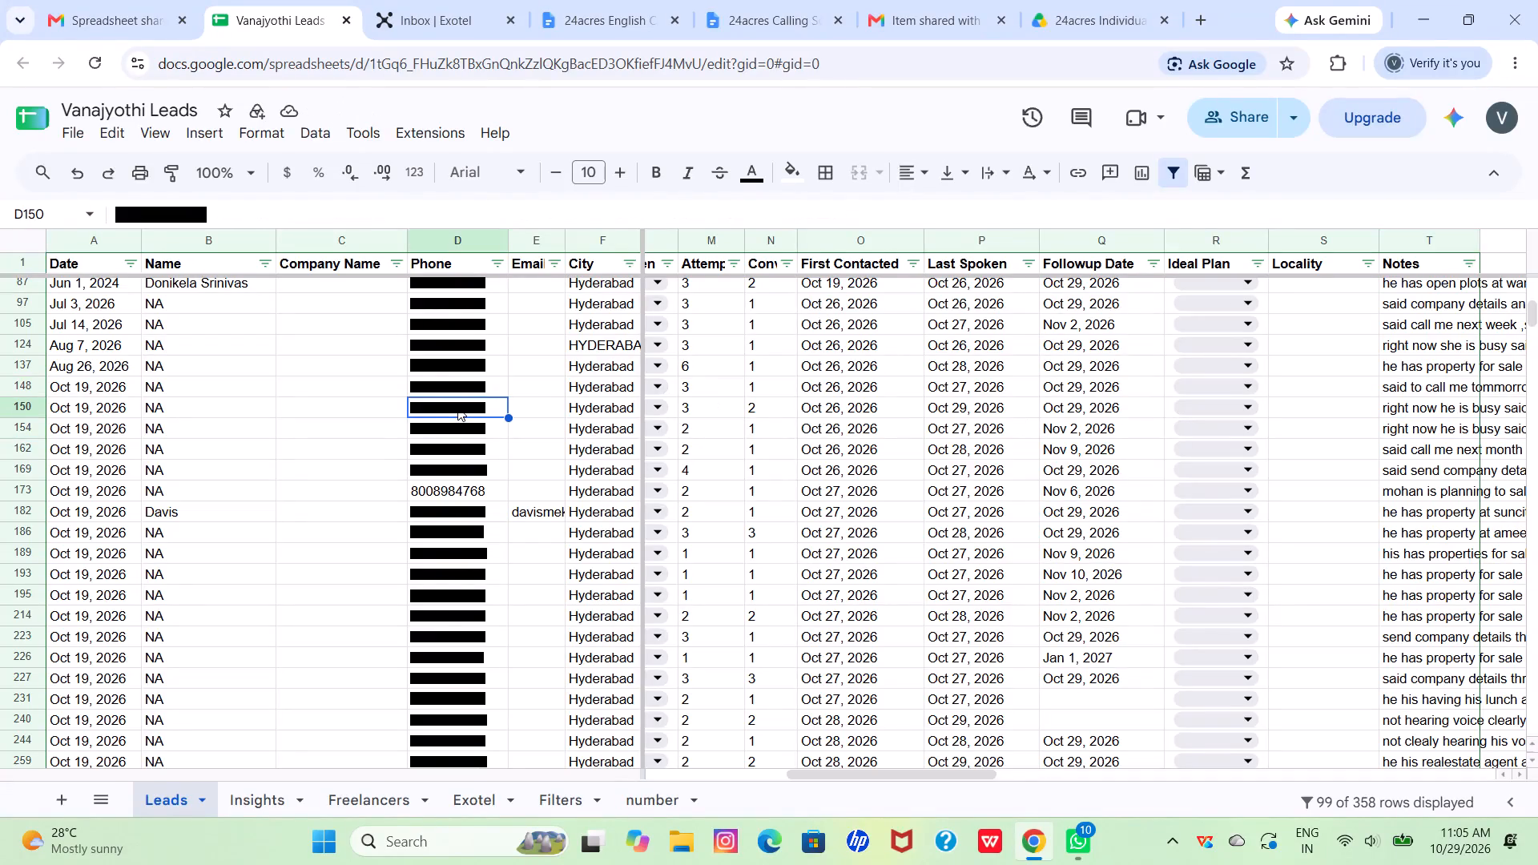
key("ctrl+c")
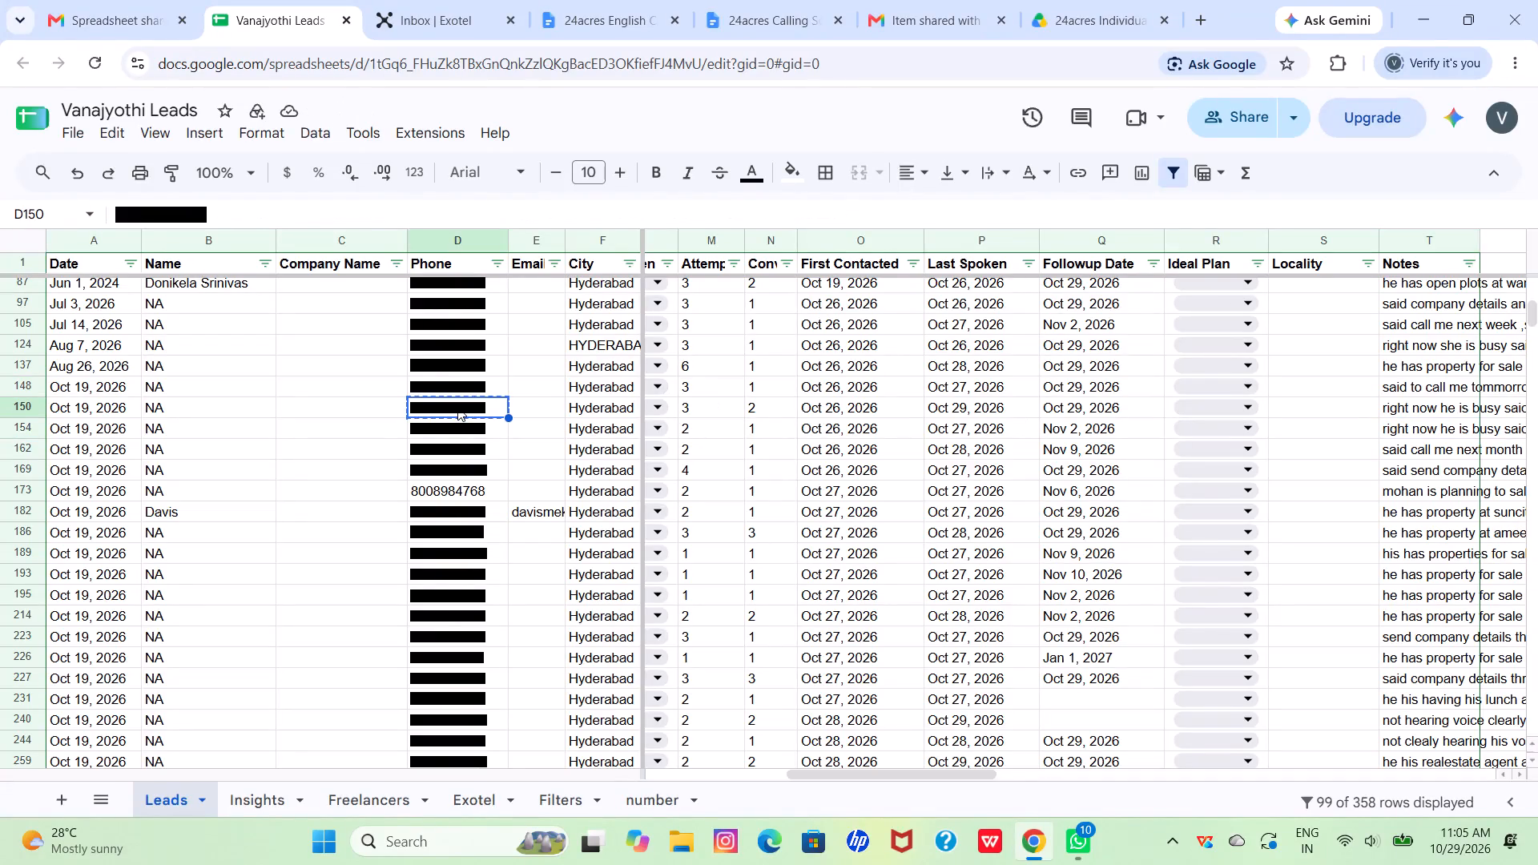
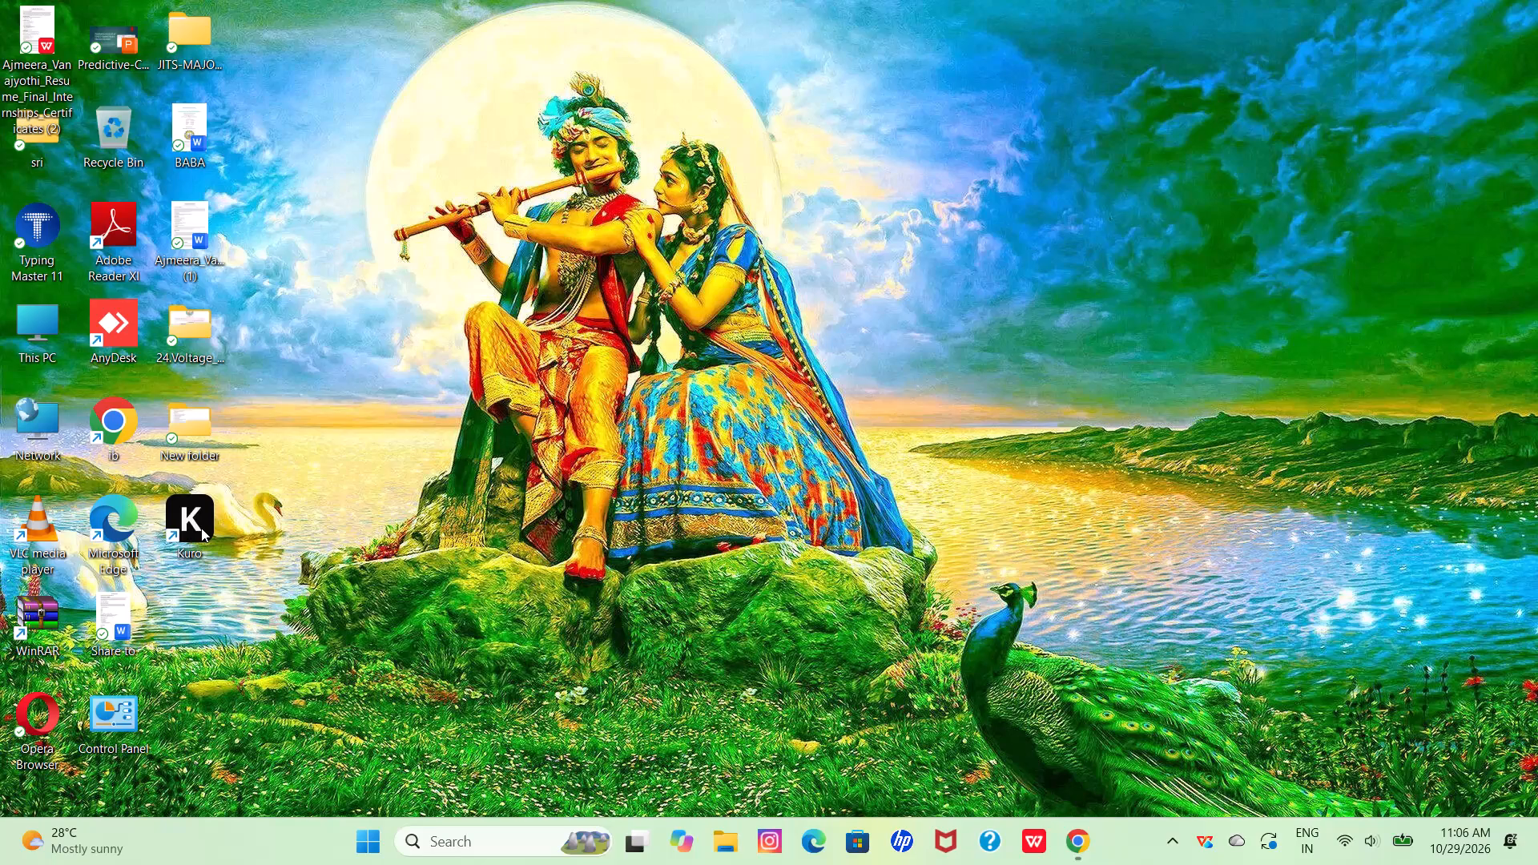
Open the Kuro application from the desktop.
double_click(201, 528)
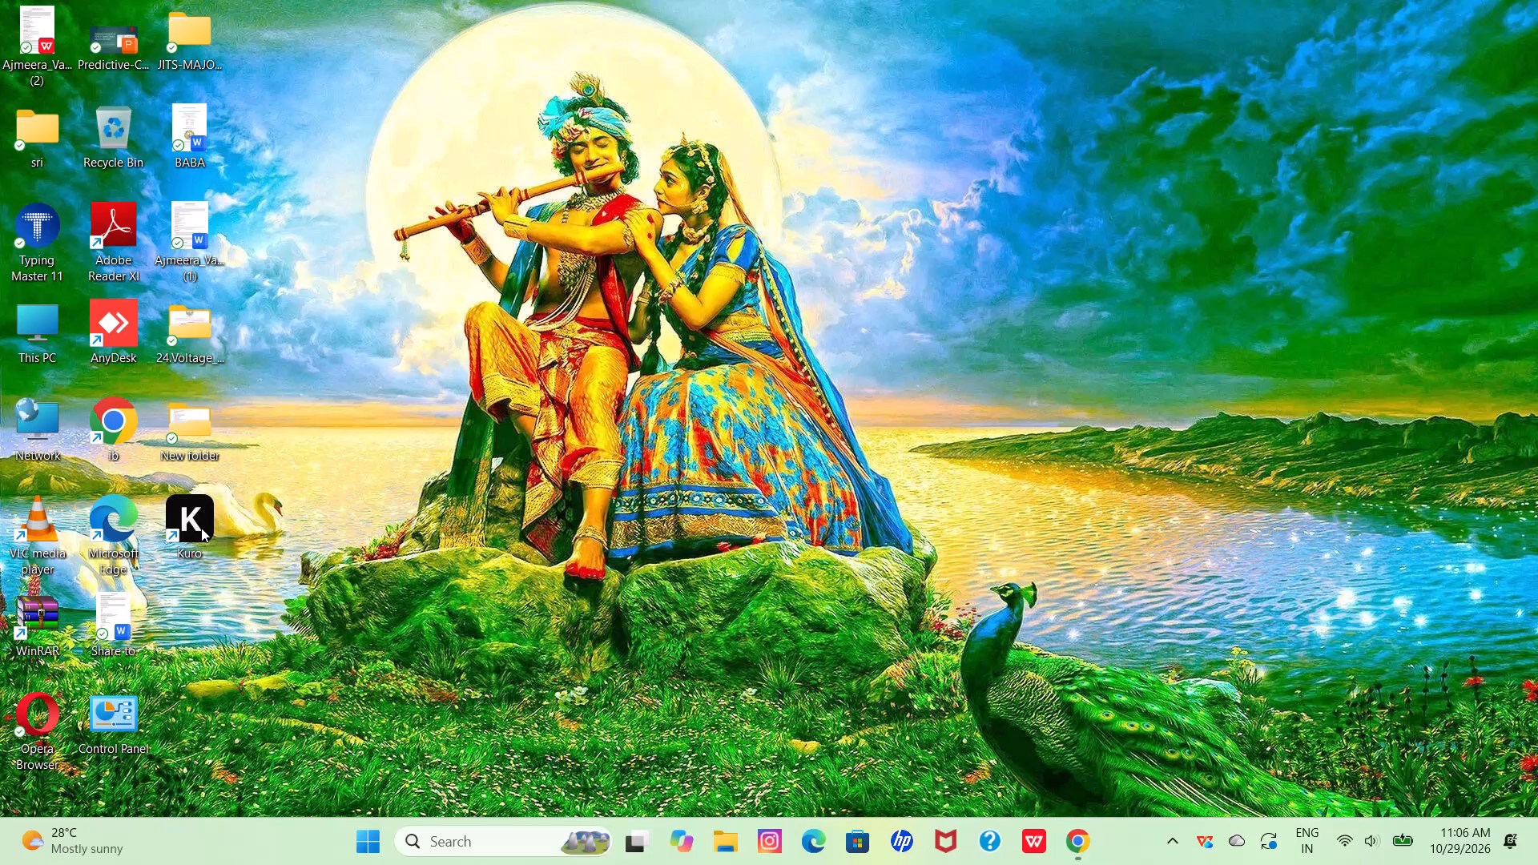